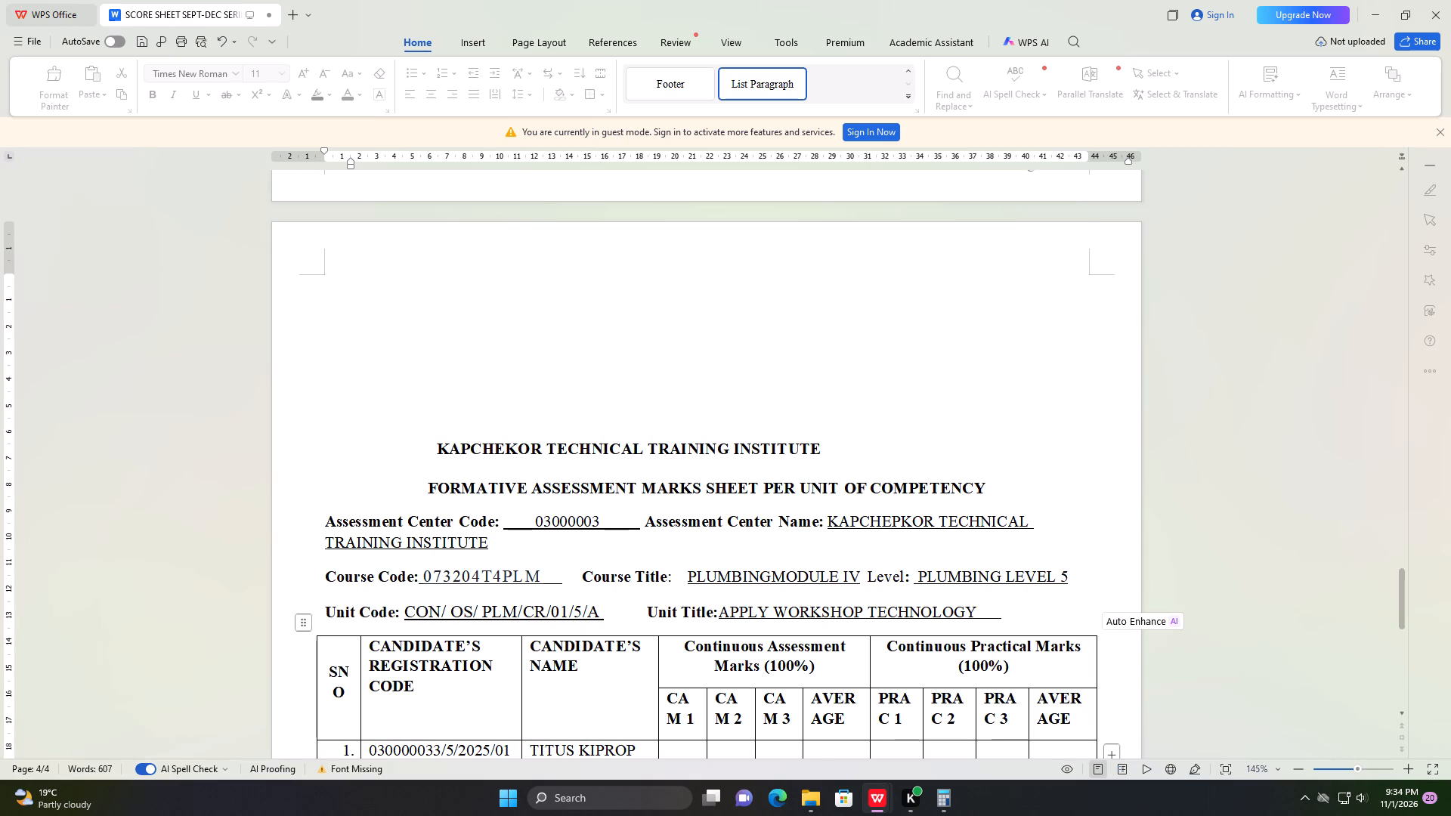
Enter 74 as the first candidate's CAM 3 mark in the Apply Workshop Technology marks sheet.
scroll(703, 641, down, 3)
click(772, 597)
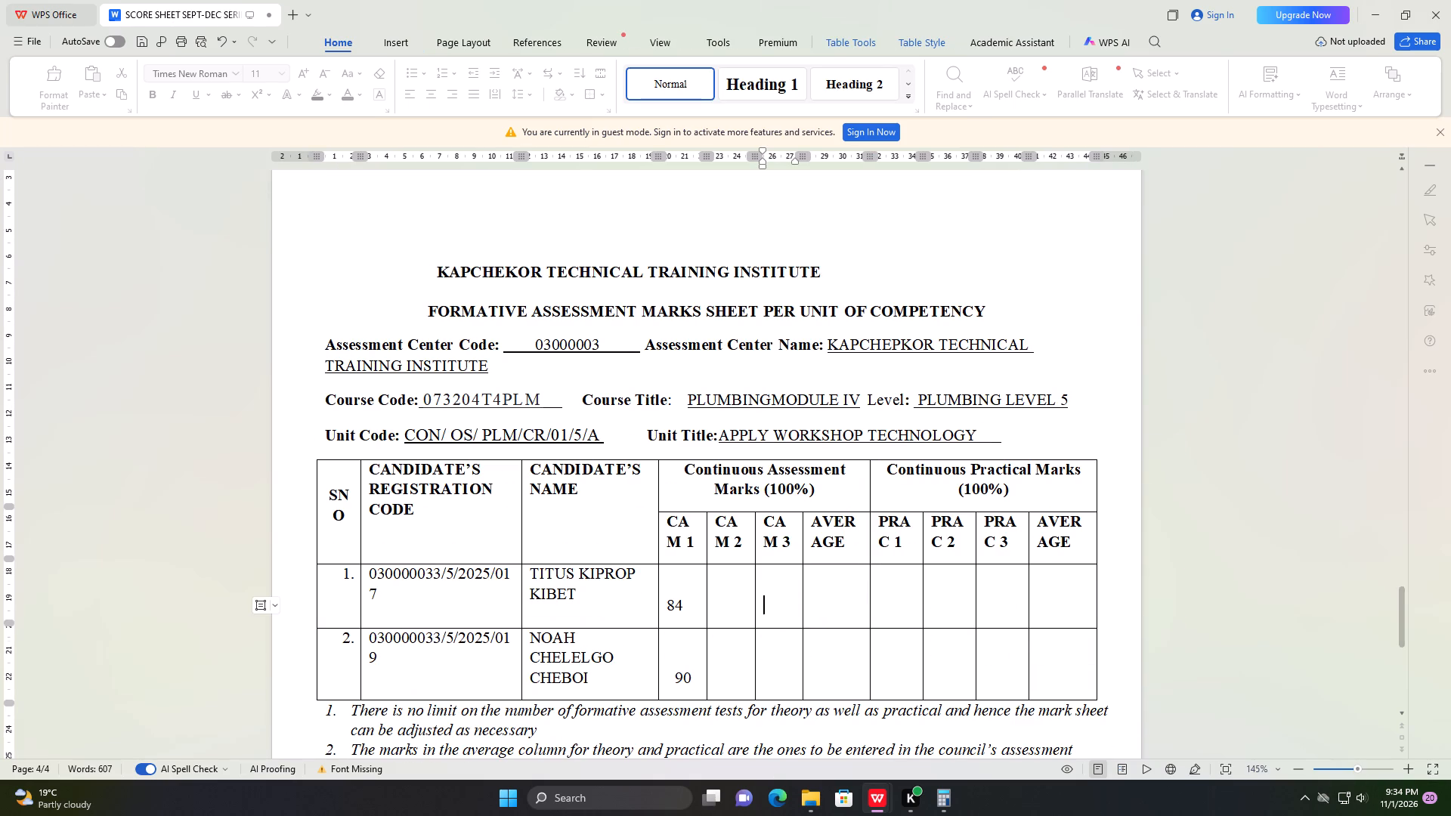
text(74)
Insert one row below the second candidate in the Apply Workshop Technology marks table.
click(775, 678)
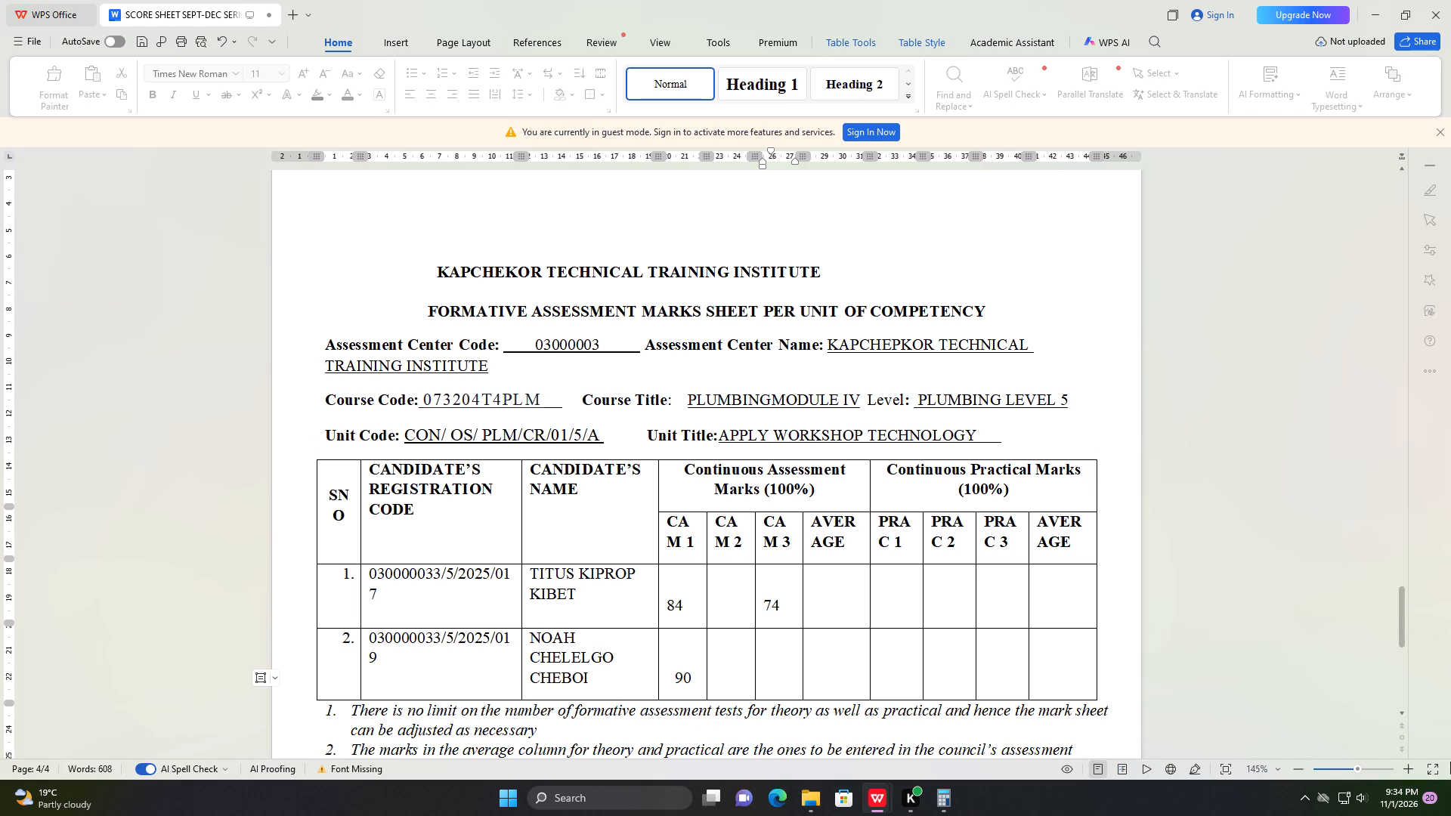
click(401, 682)
right_click(401, 682)
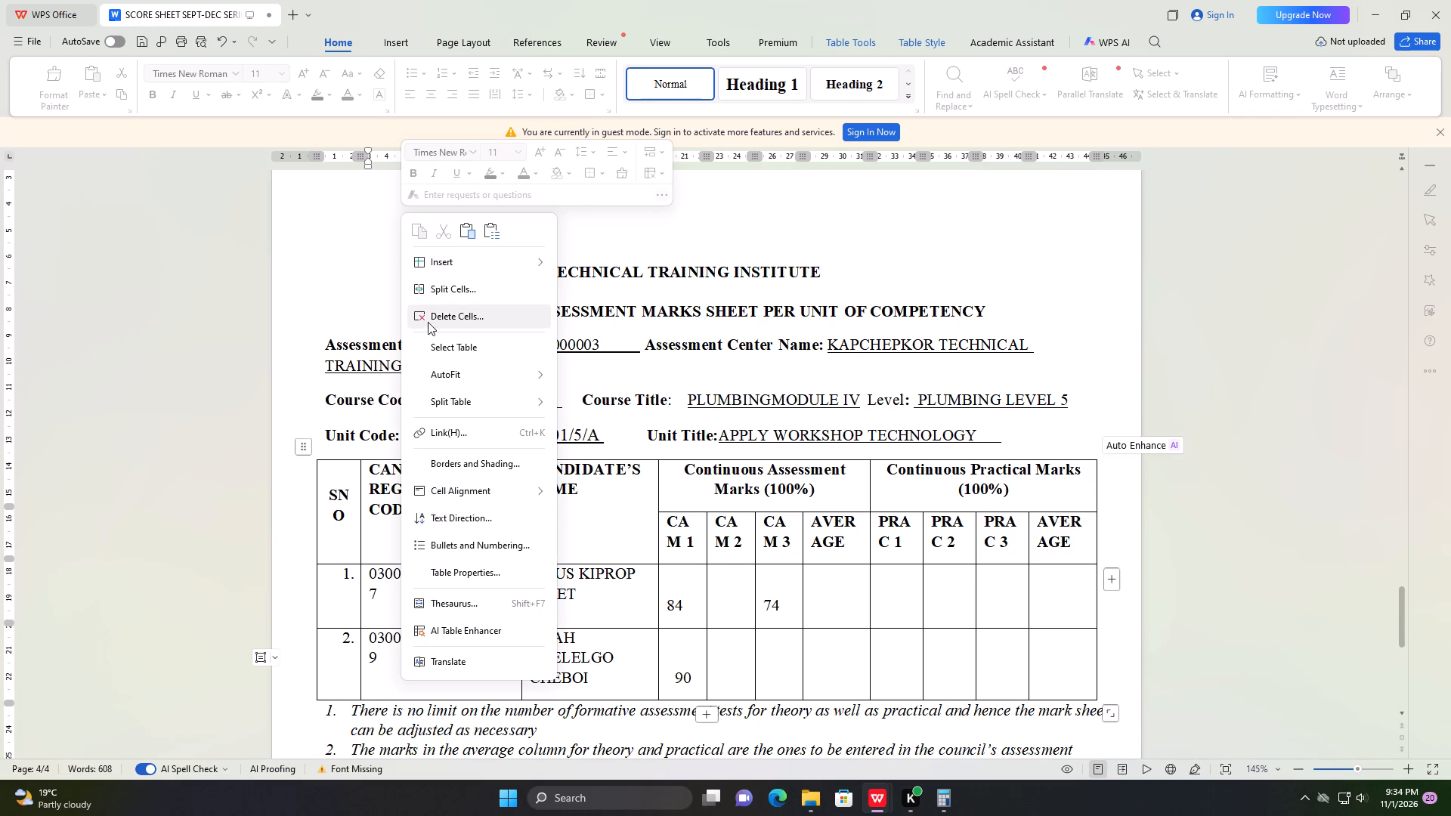
click(453, 264)
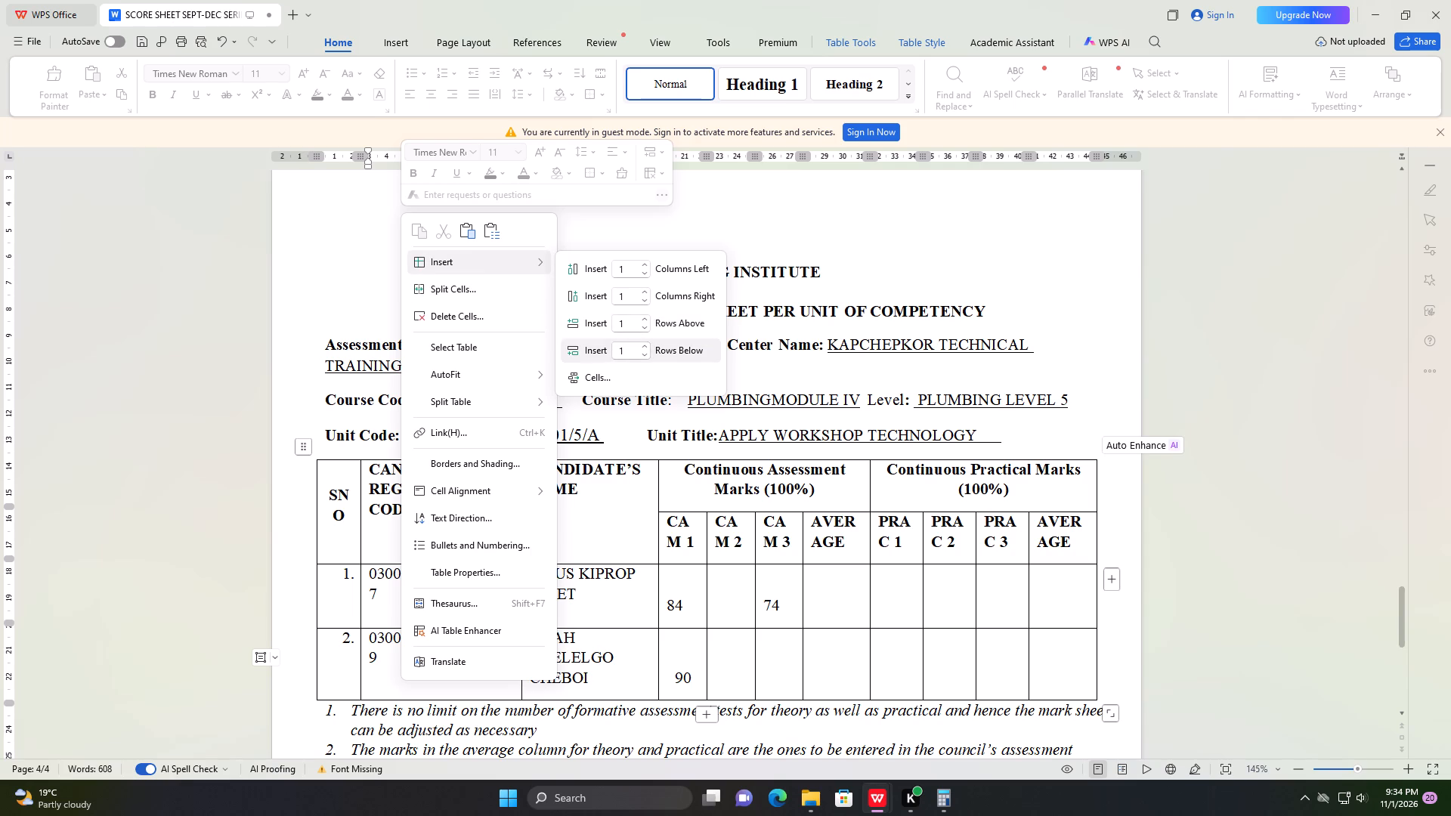
click(588, 348)
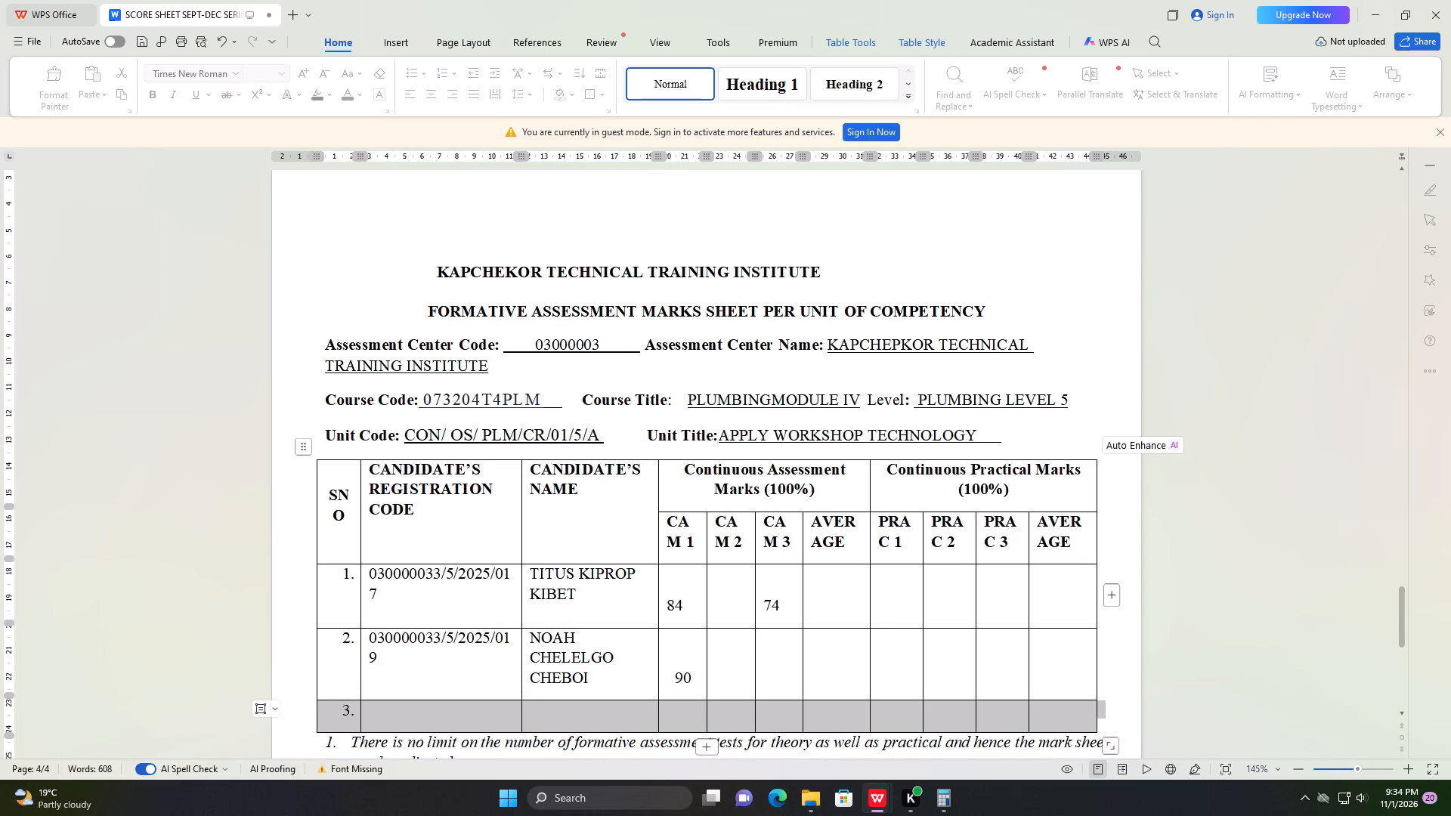
click(386, 692)
Copy the third candidate's registration code and name from the Construction Material Science table on page 1 into the empty row 3 on page 4.
click(385, 713)
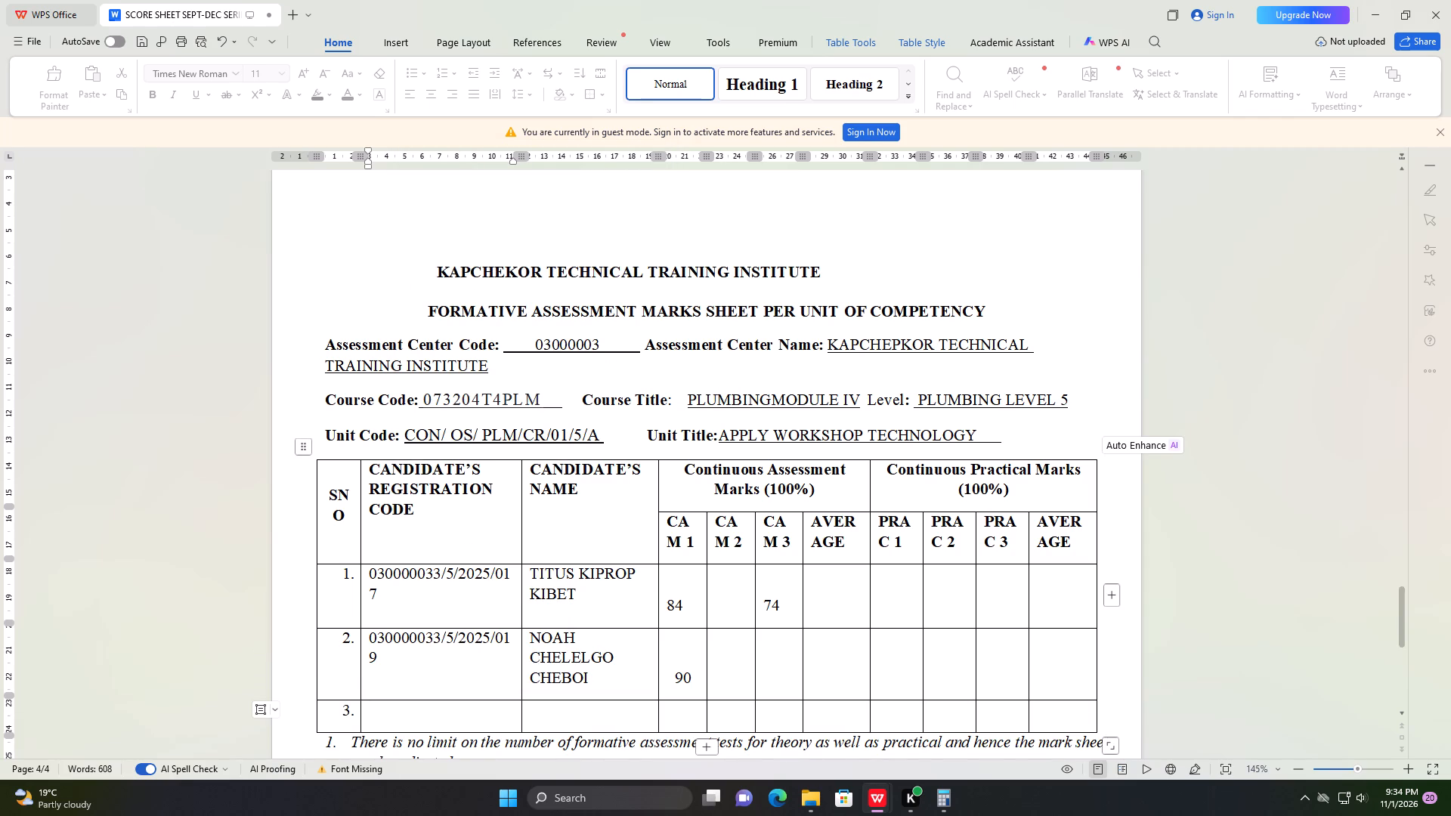
scroll(399, 632, up, 17)
scroll(403, 610, up, 9)
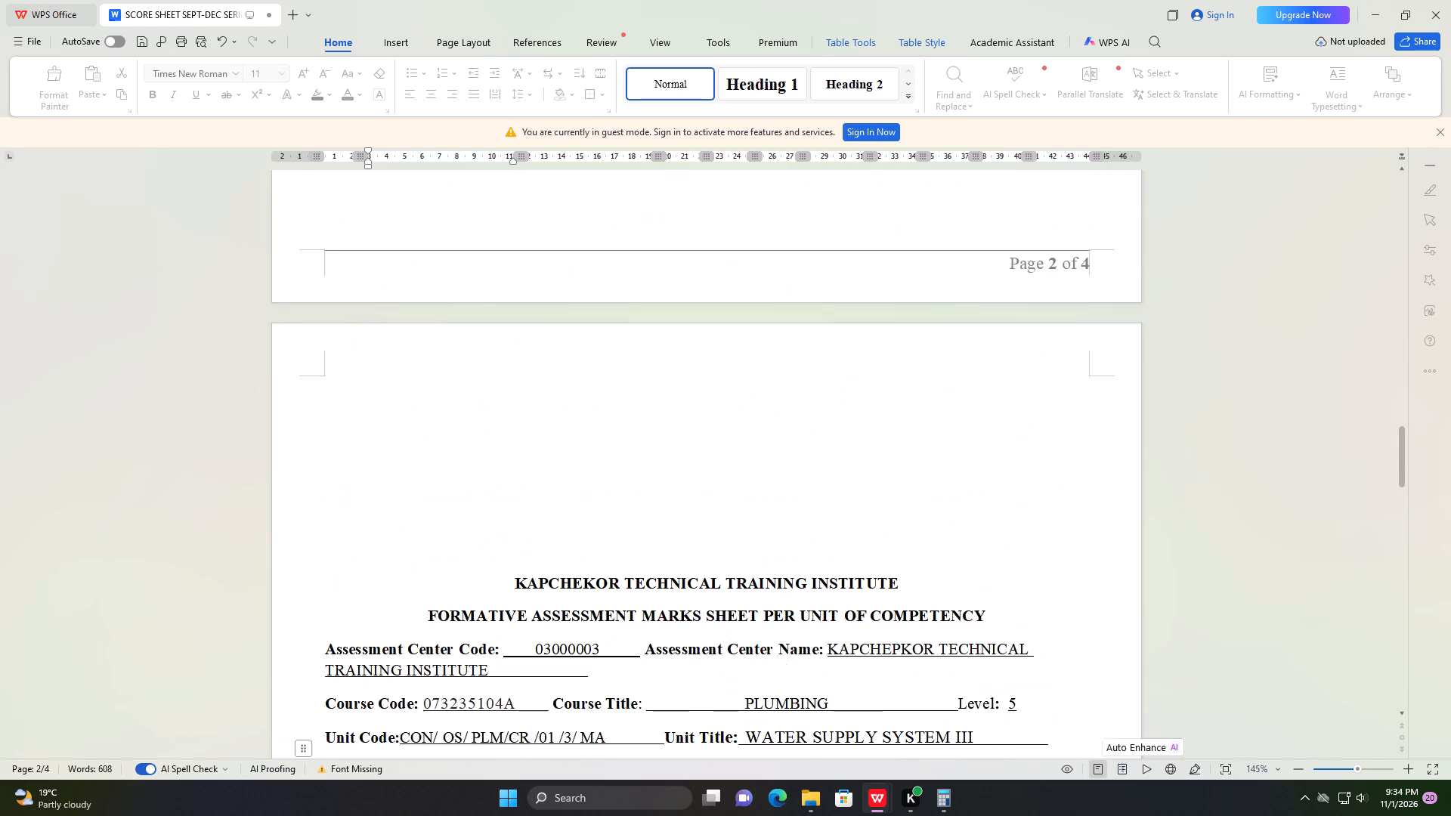
scroll(402, 604, up, 20)
scroll(374, 552, up, 3)
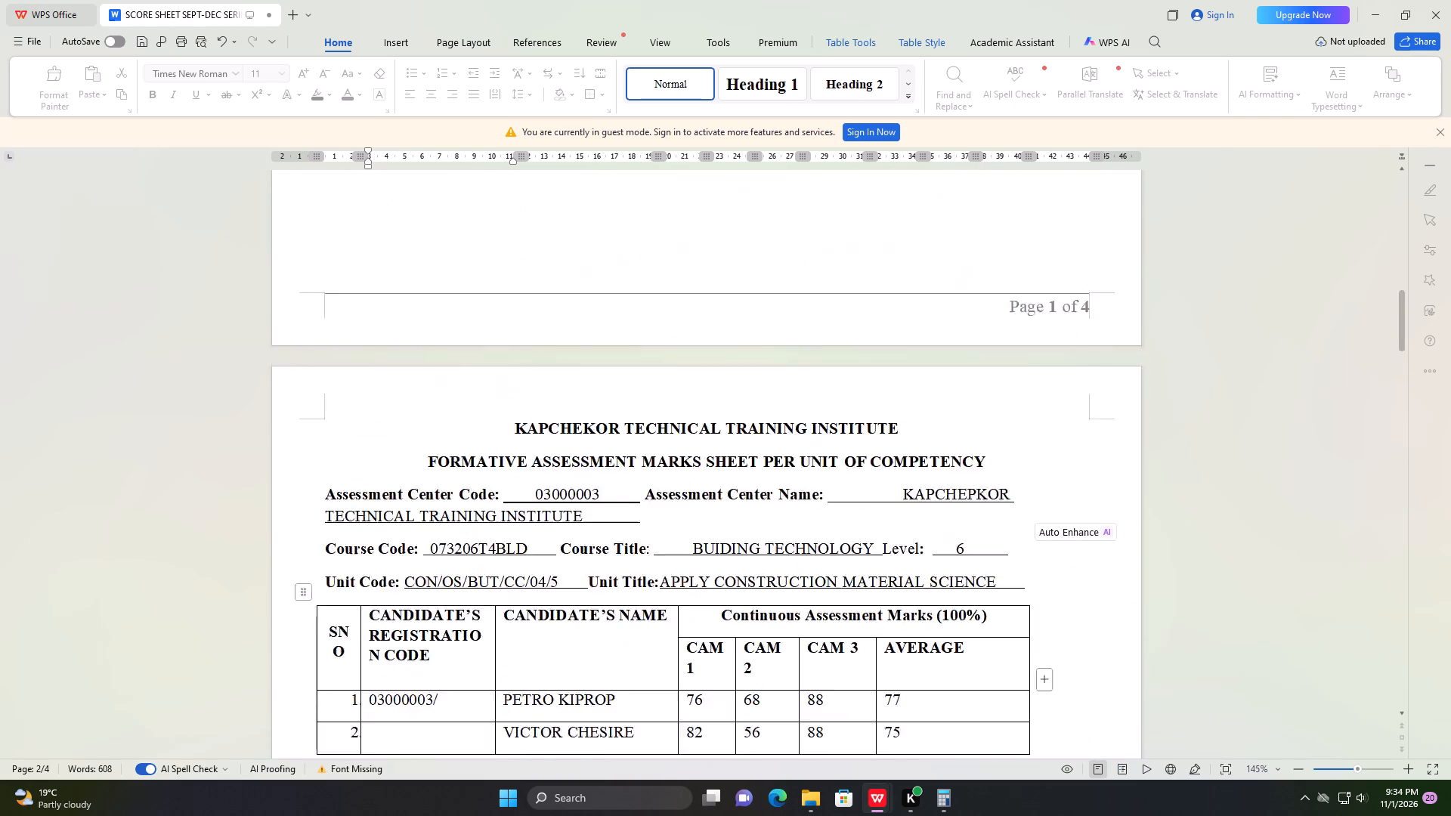
scroll(376, 551, up, 16)
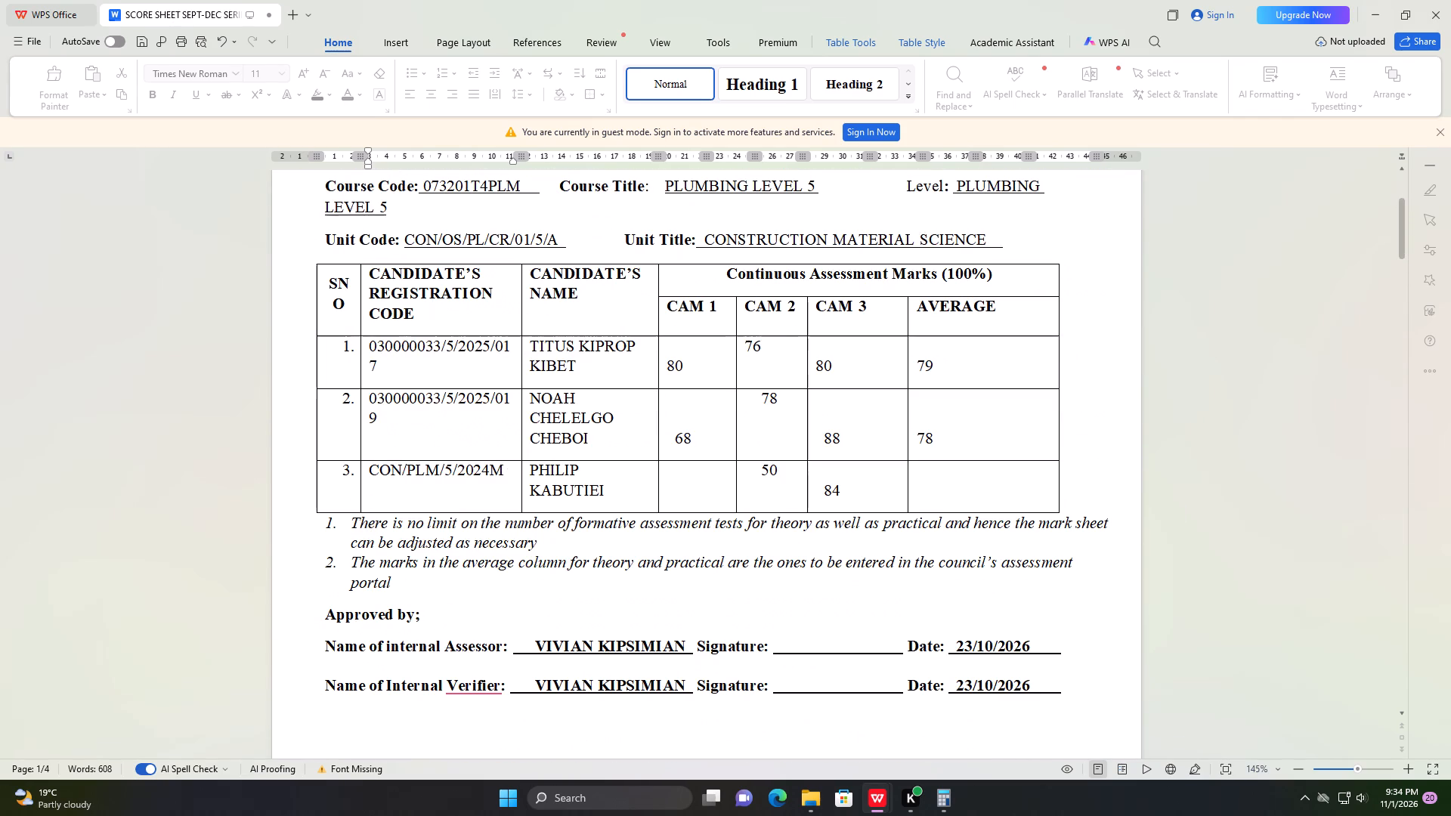
drag(370, 473, 544, 495)
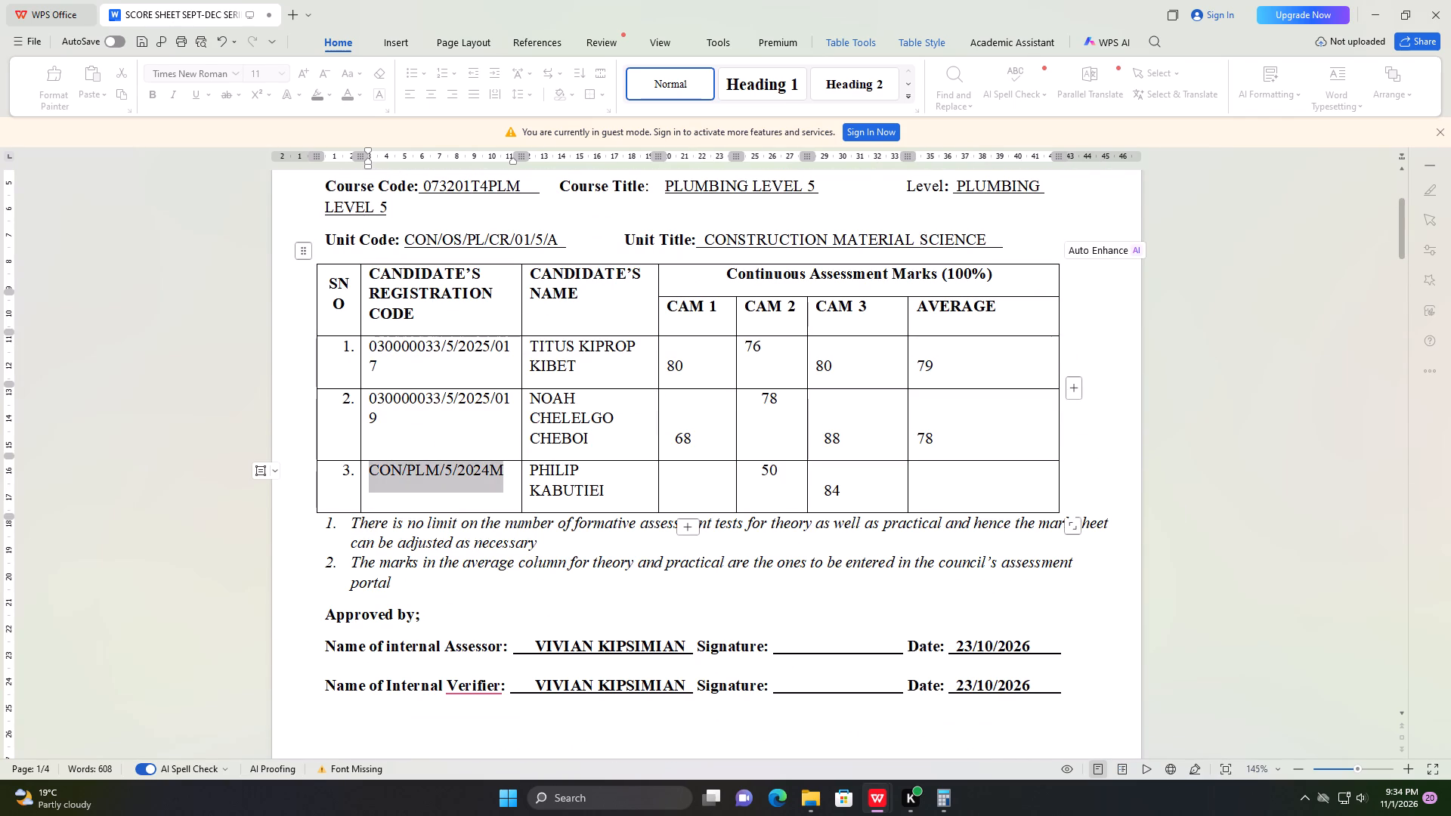
drag(544, 495, 583, 498)
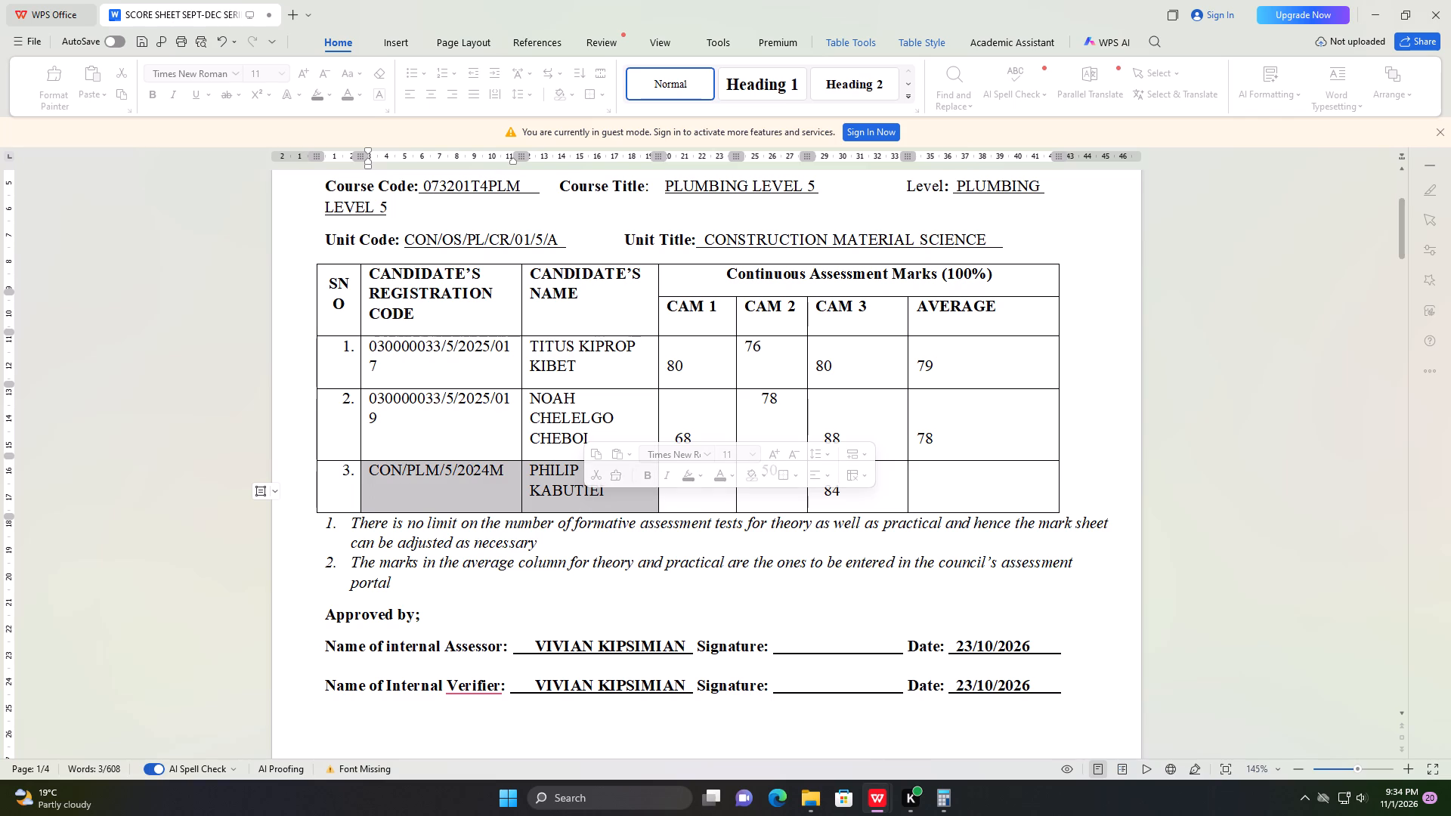
key(ctrl+c)
scroll(586, 537, down, 10)
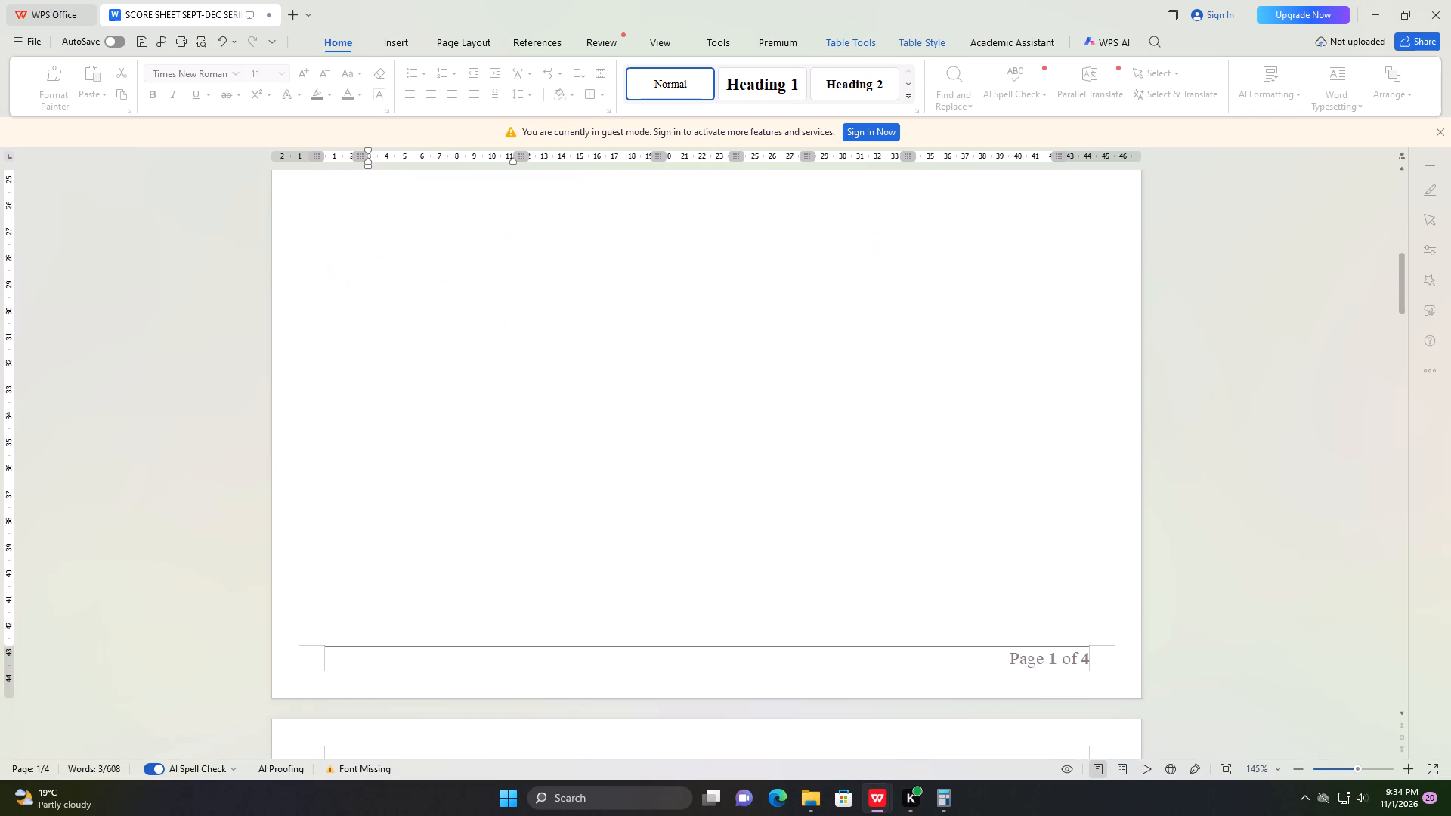
scroll(586, 580, down, 19)
scroll(564, 634, down, 6)
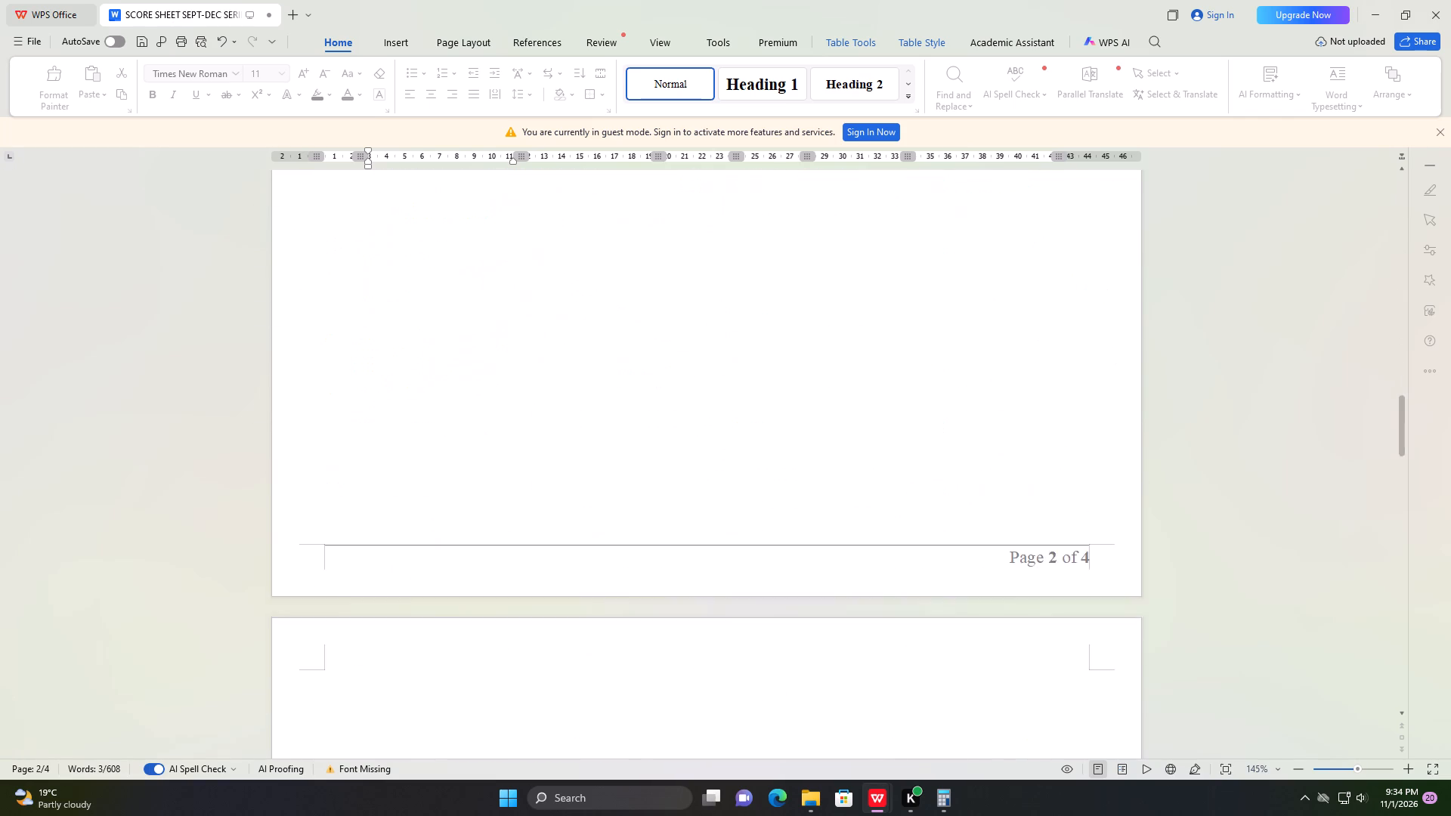
scroll(561, 633, down, 19)
scroll(555, 641, down, 5)
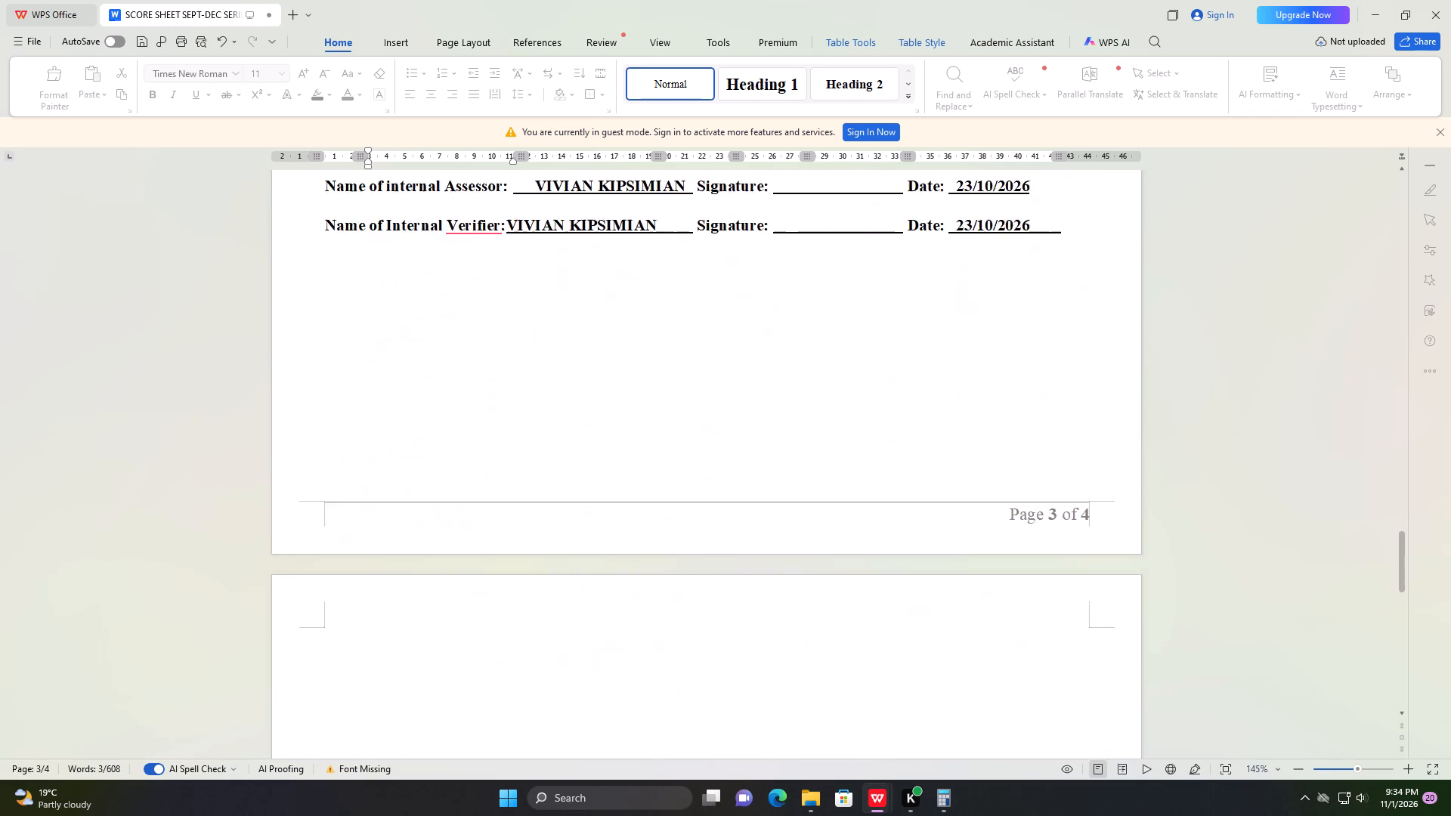
scroll(551, 627, down, 12)
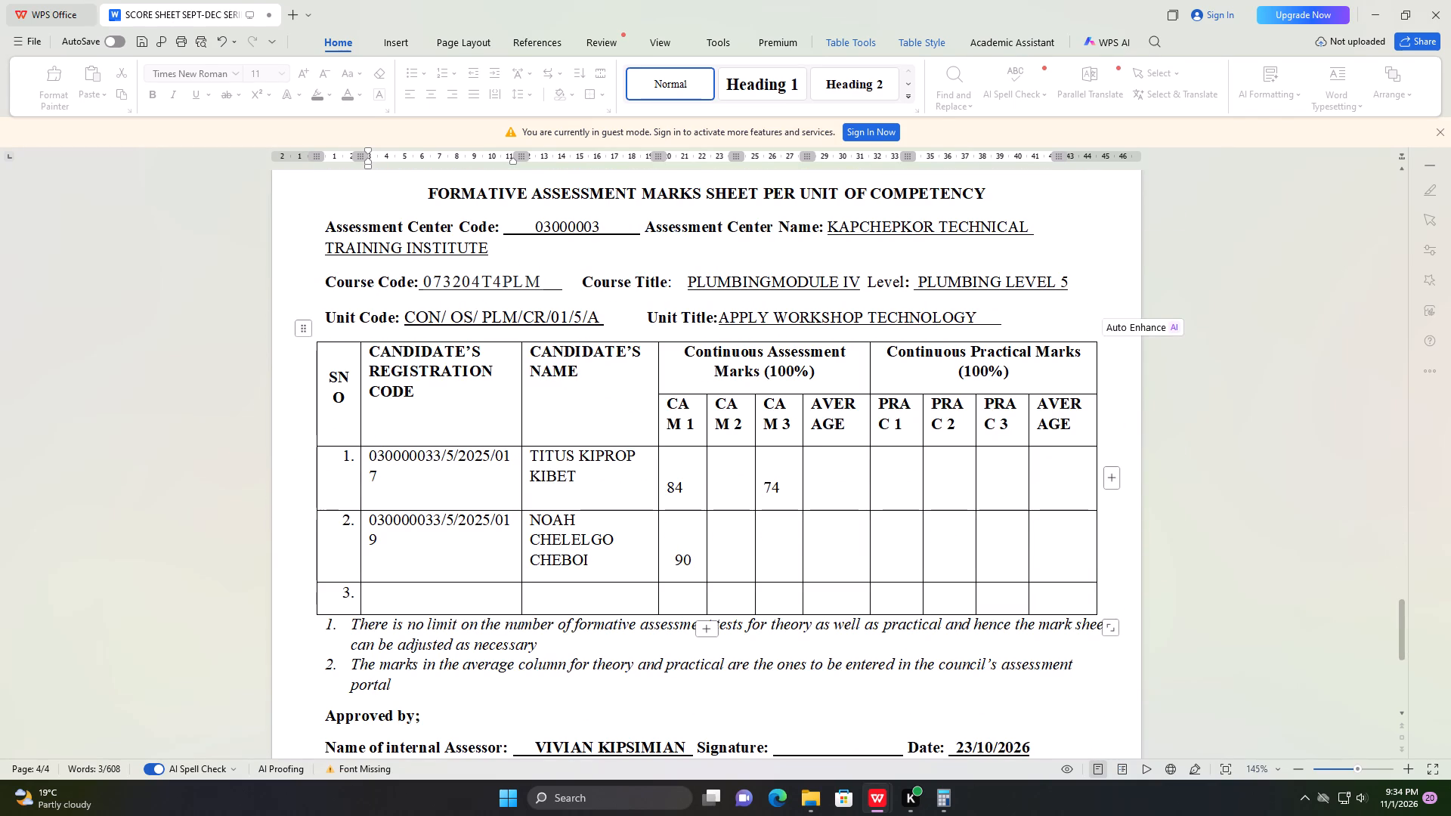
drag(399, 596, 554, 600)
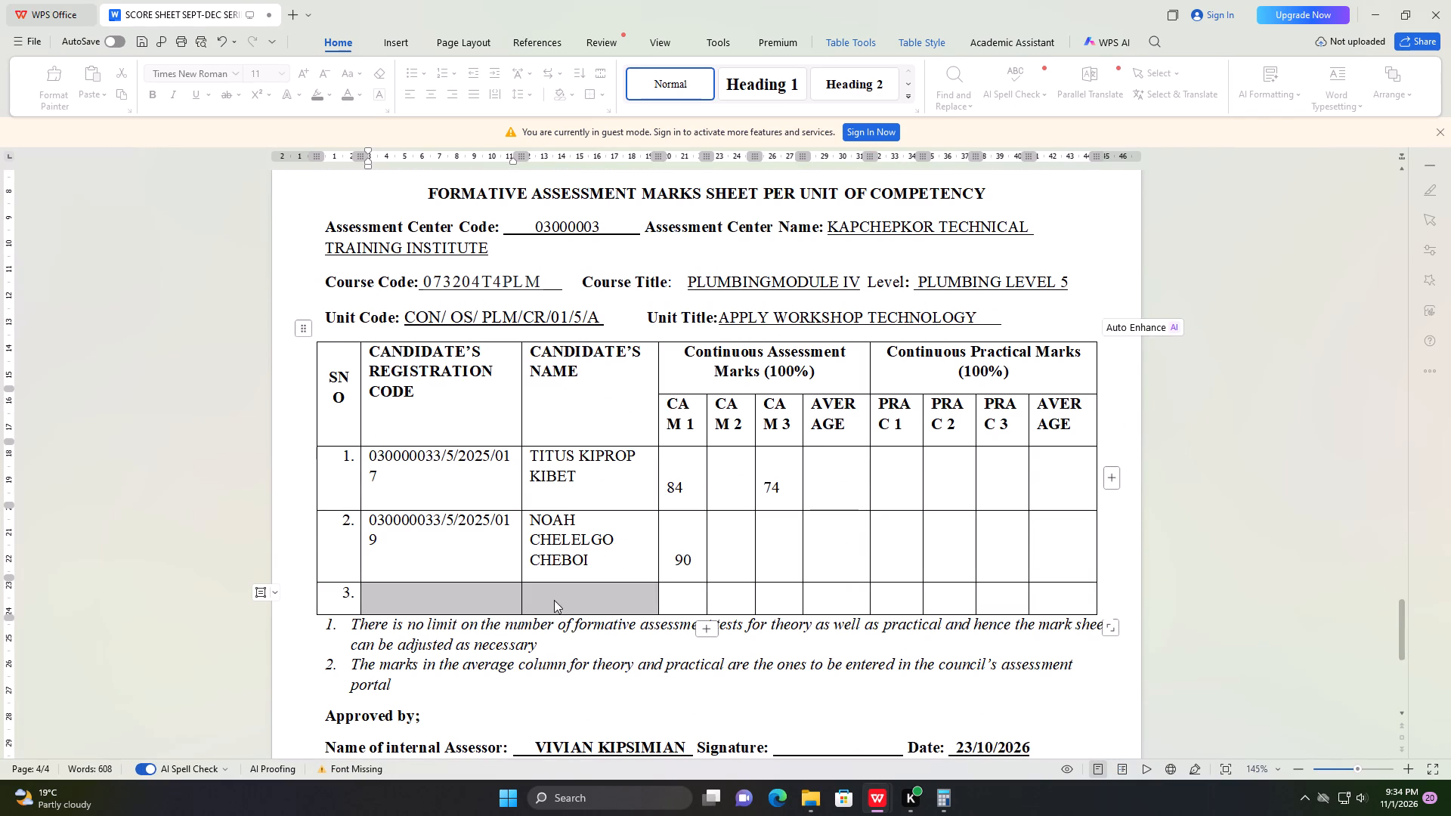
key(ctrl+v)
Enter CAM 3 marks of 96 for the third candidate and 88 for the second candidate in the Apply Workshop Technology table.
scroll(559, 615, down, 2)
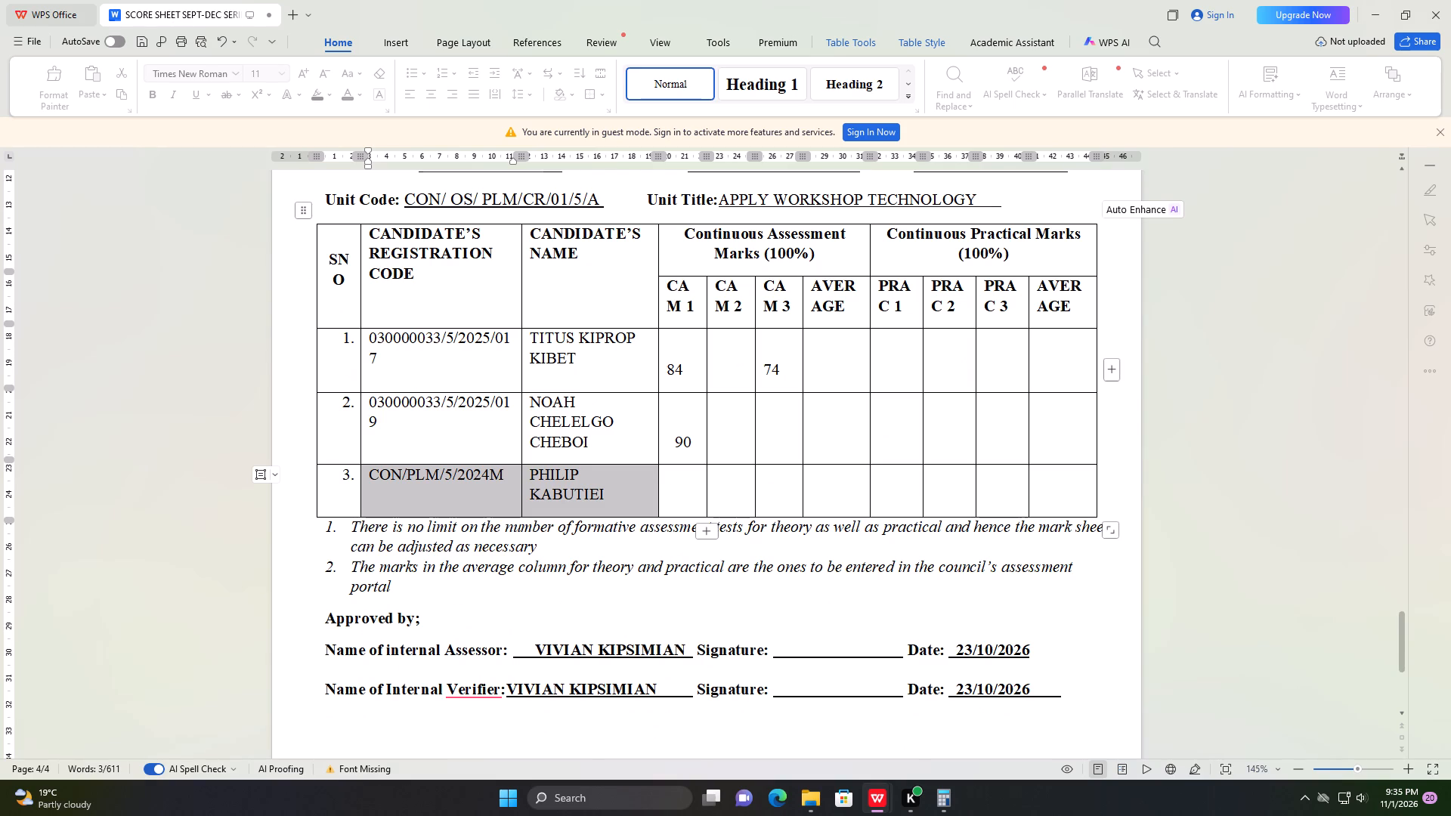
click(774, 496)
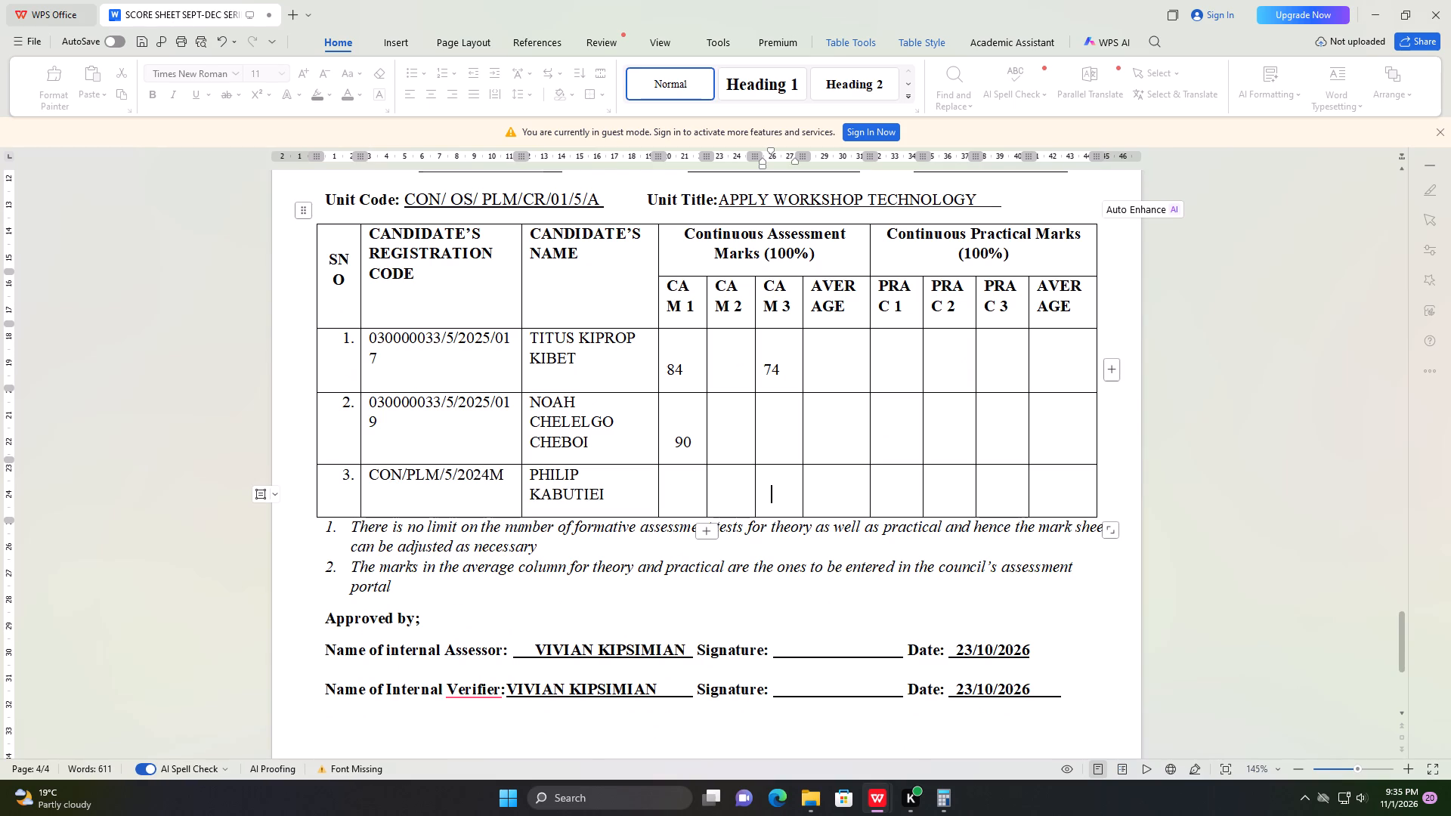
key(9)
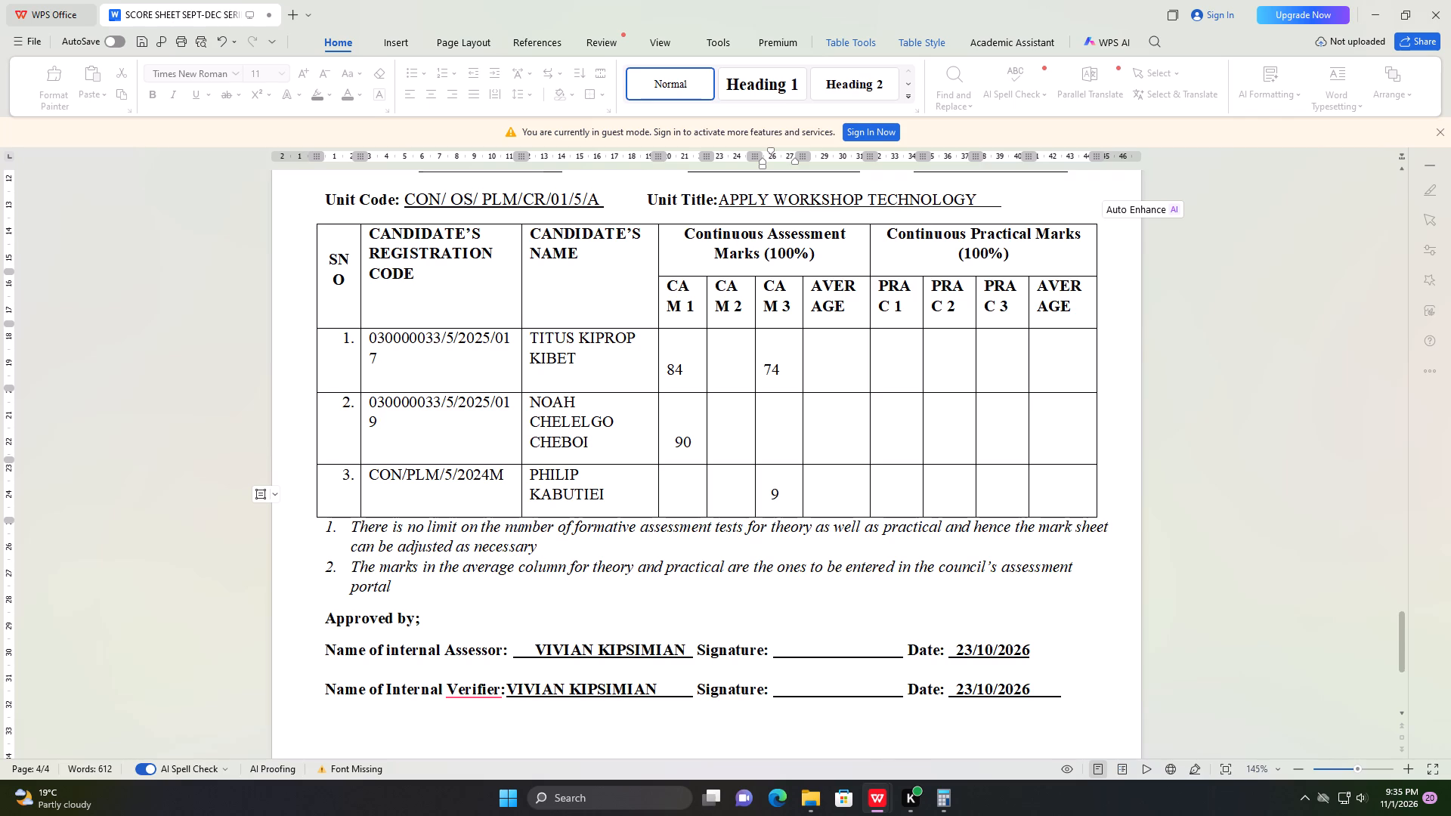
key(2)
key(BackSpace)
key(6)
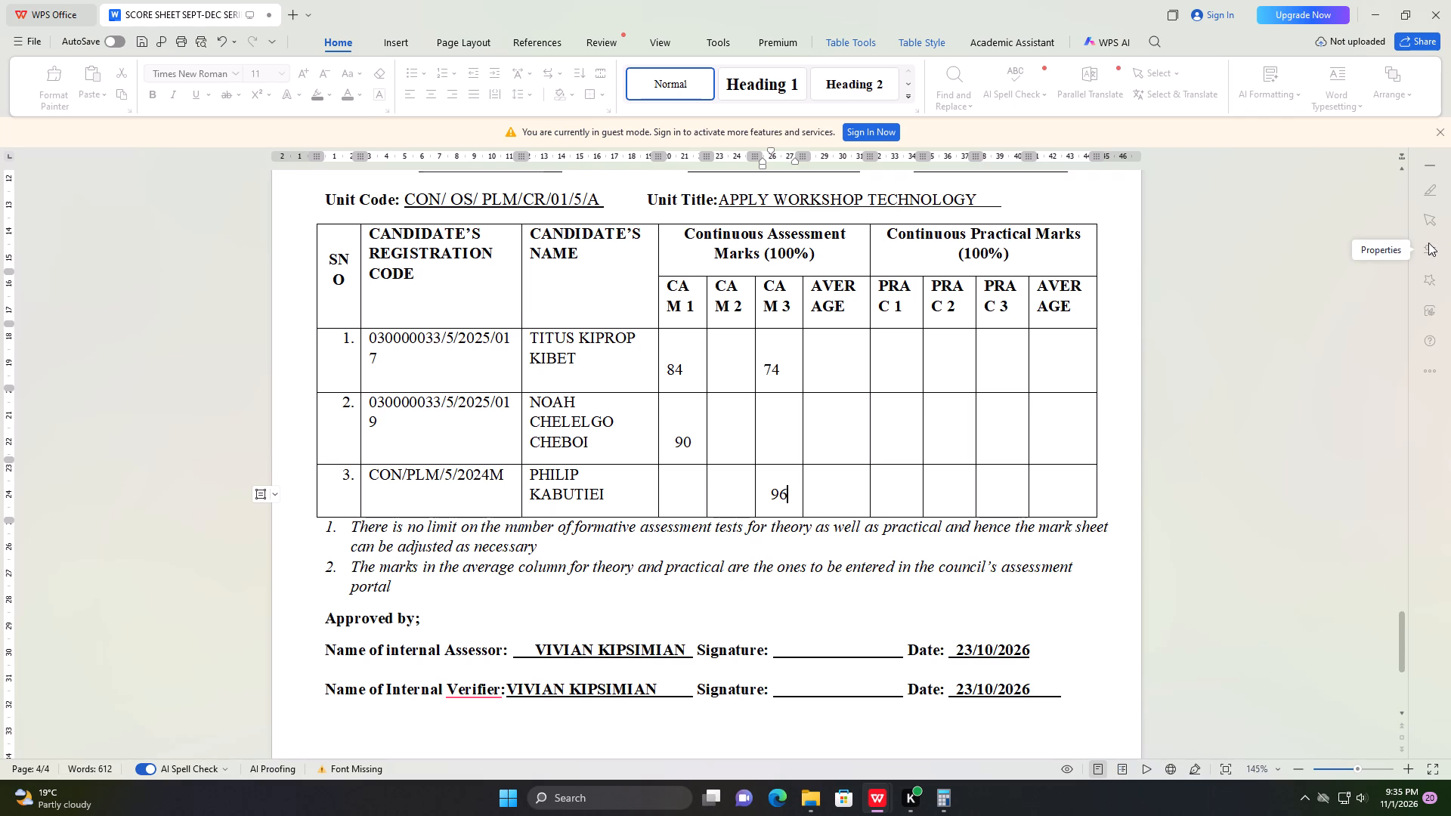
click(774, 440)
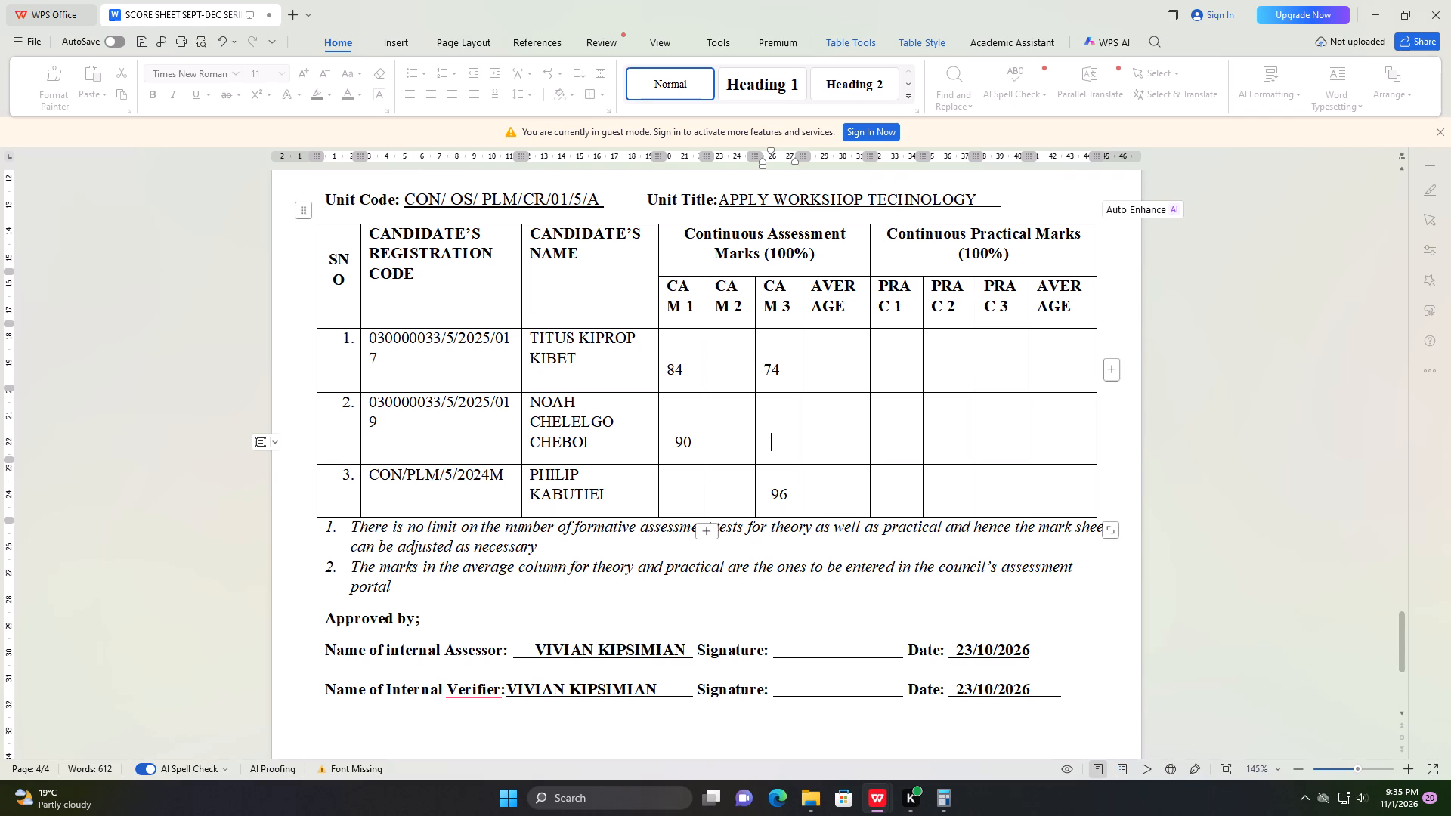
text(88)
Review the Apply Workshop Technology marks sheet on page 4, from its header details down to the signature lines.
scroll(821, 457, down, 5)
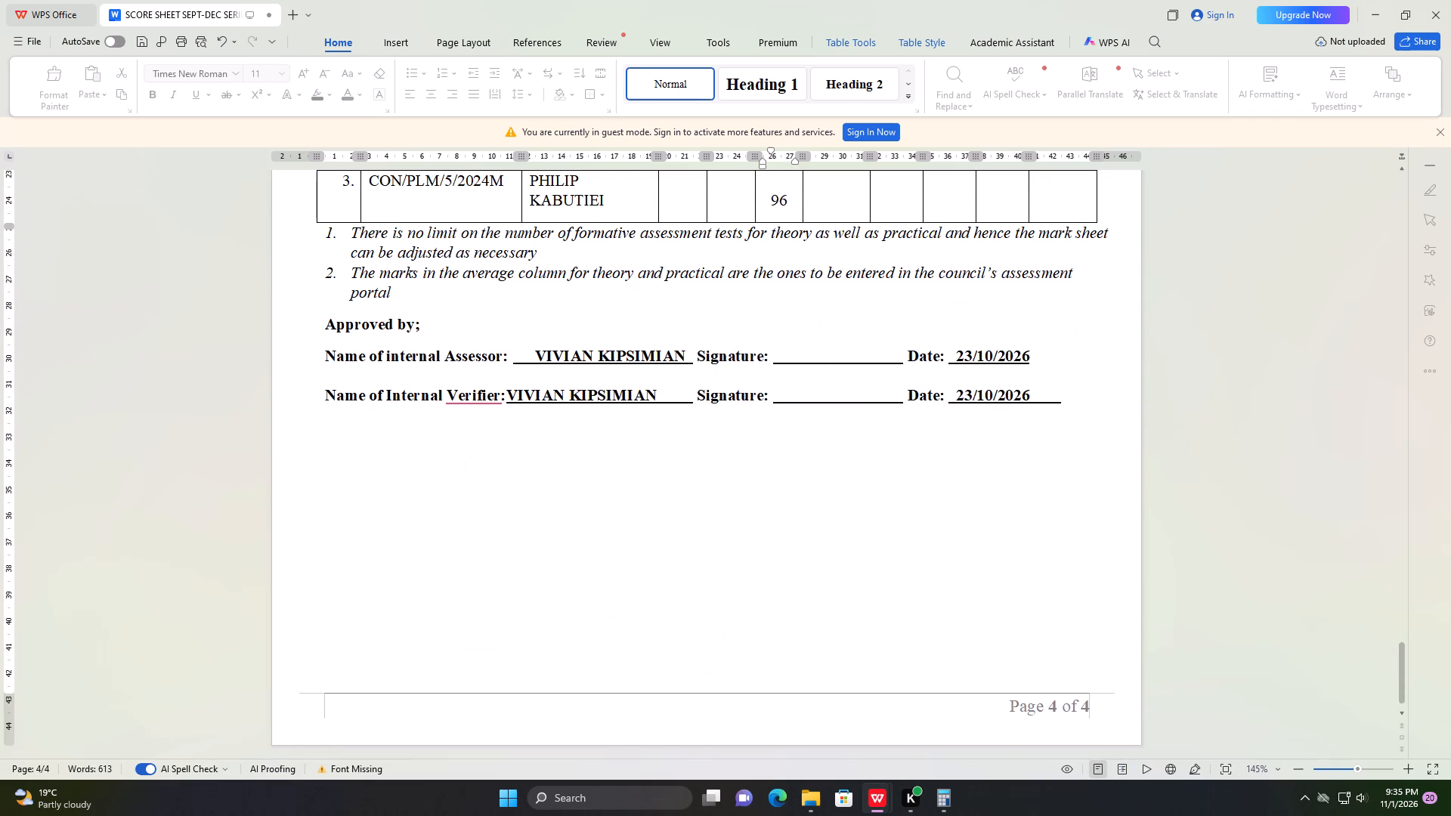
scroll(815, 467, down, 7)
scroll(803, 482, up, 9)
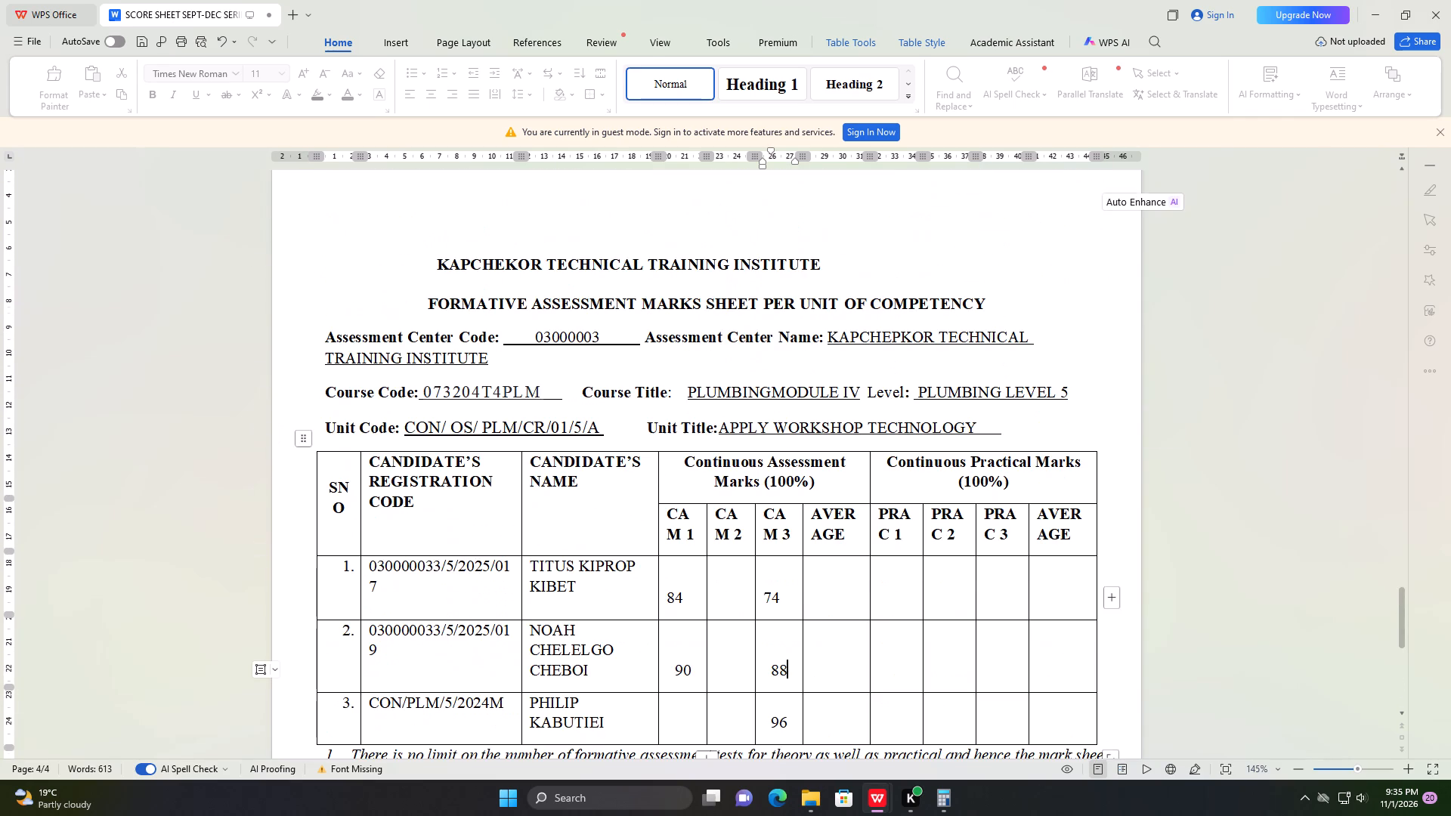
scroll(797, 493, up, 3)
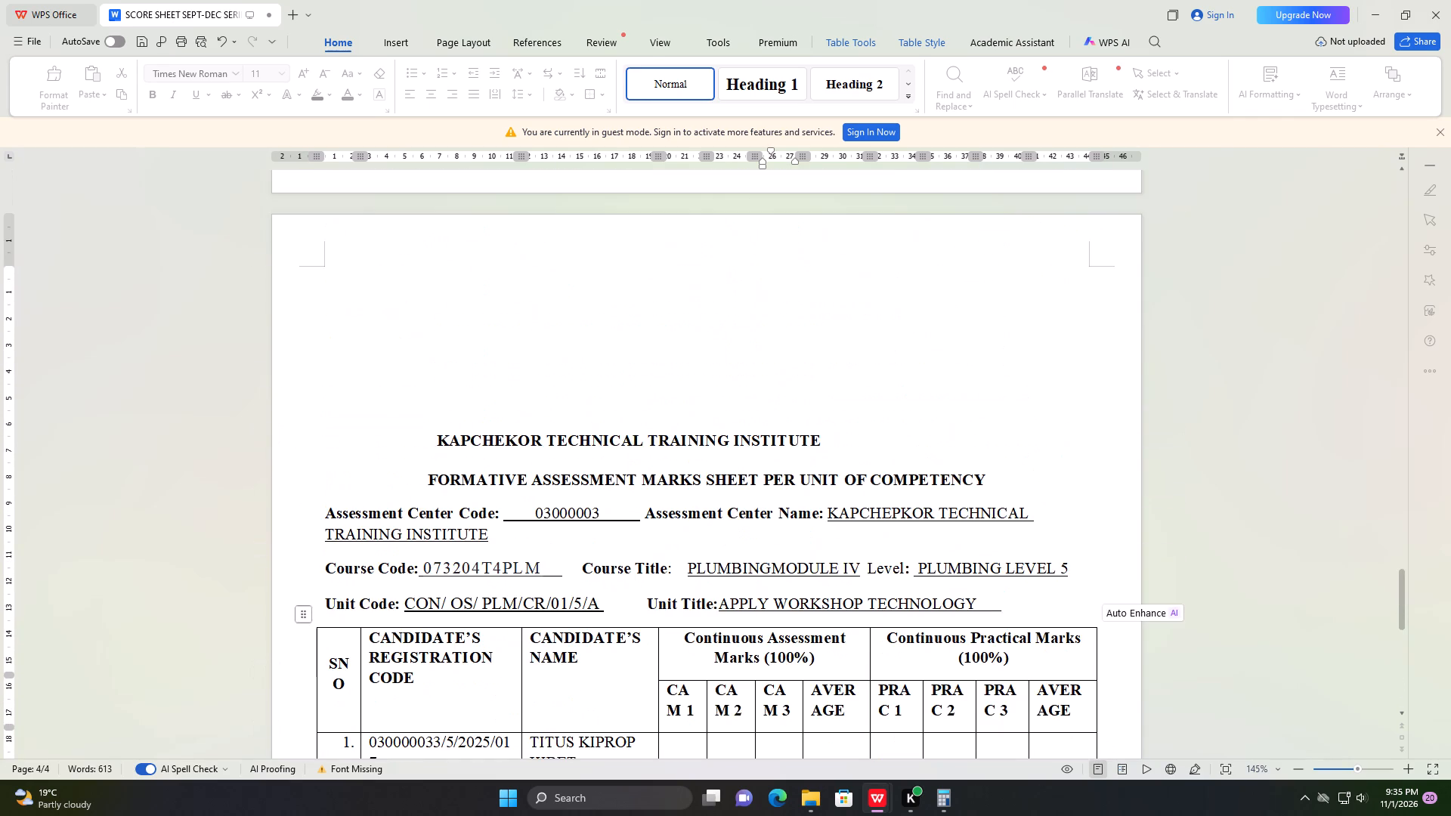
scroll(796, 494, down, 8)
scroll(794, 496, up, 5)
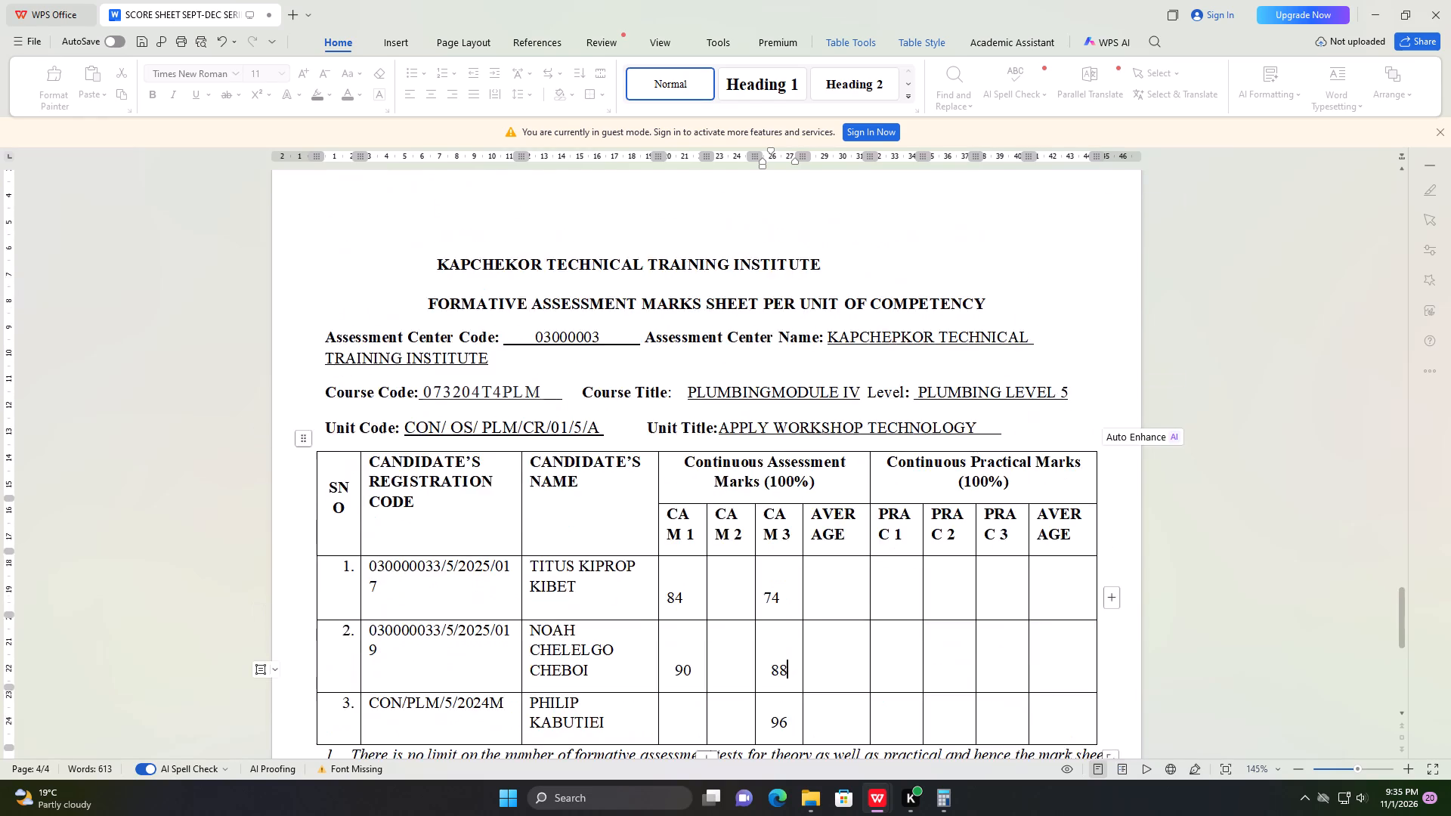
Copy the whole Apply Construction Material Science marks sheet from page 2 and paste it three times below the page 4 signature lines.
scroll(791, 499, up, 4)
scroll(761, 488, up, 20)
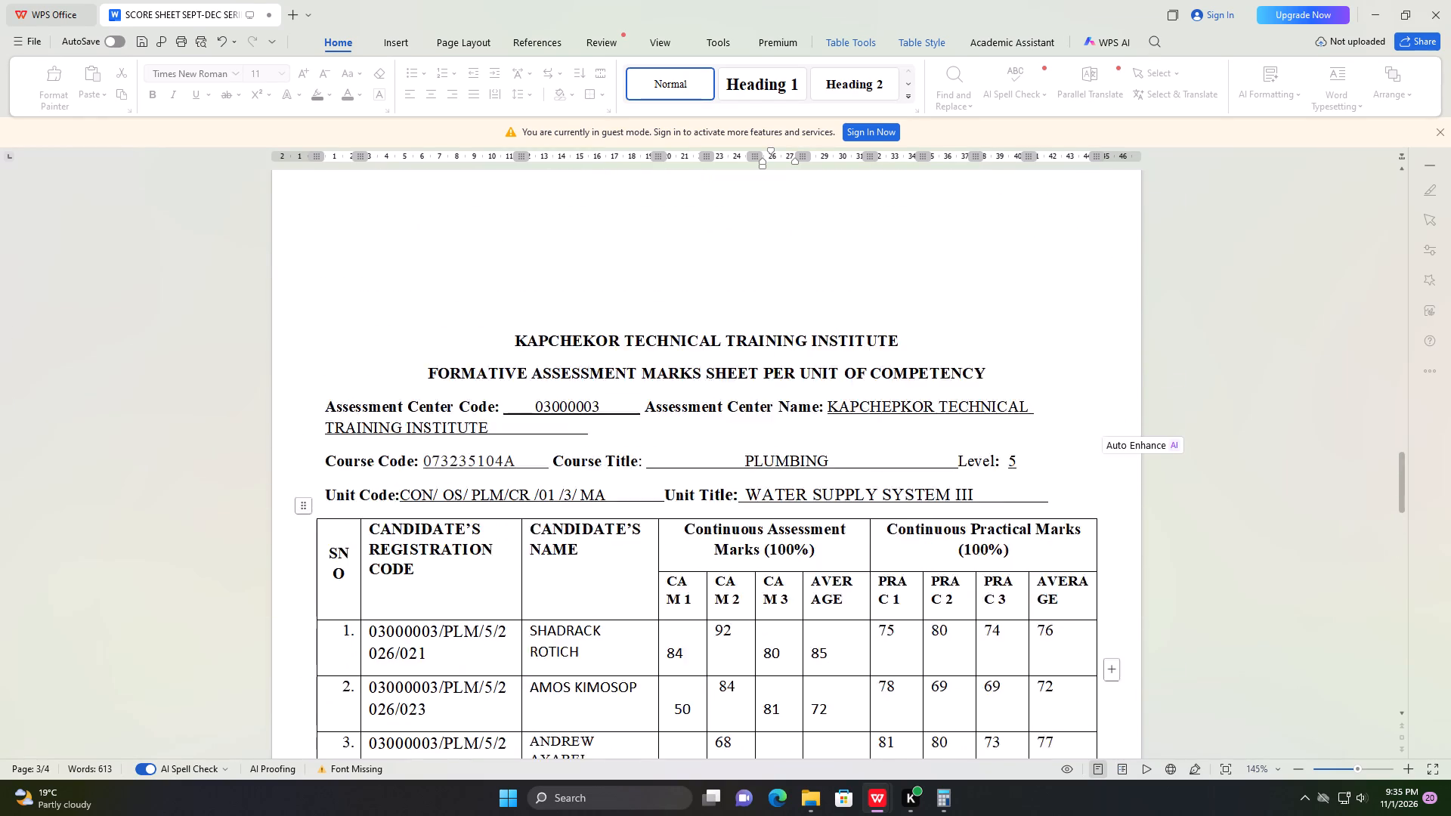
scroll(744, 477, up, 19)
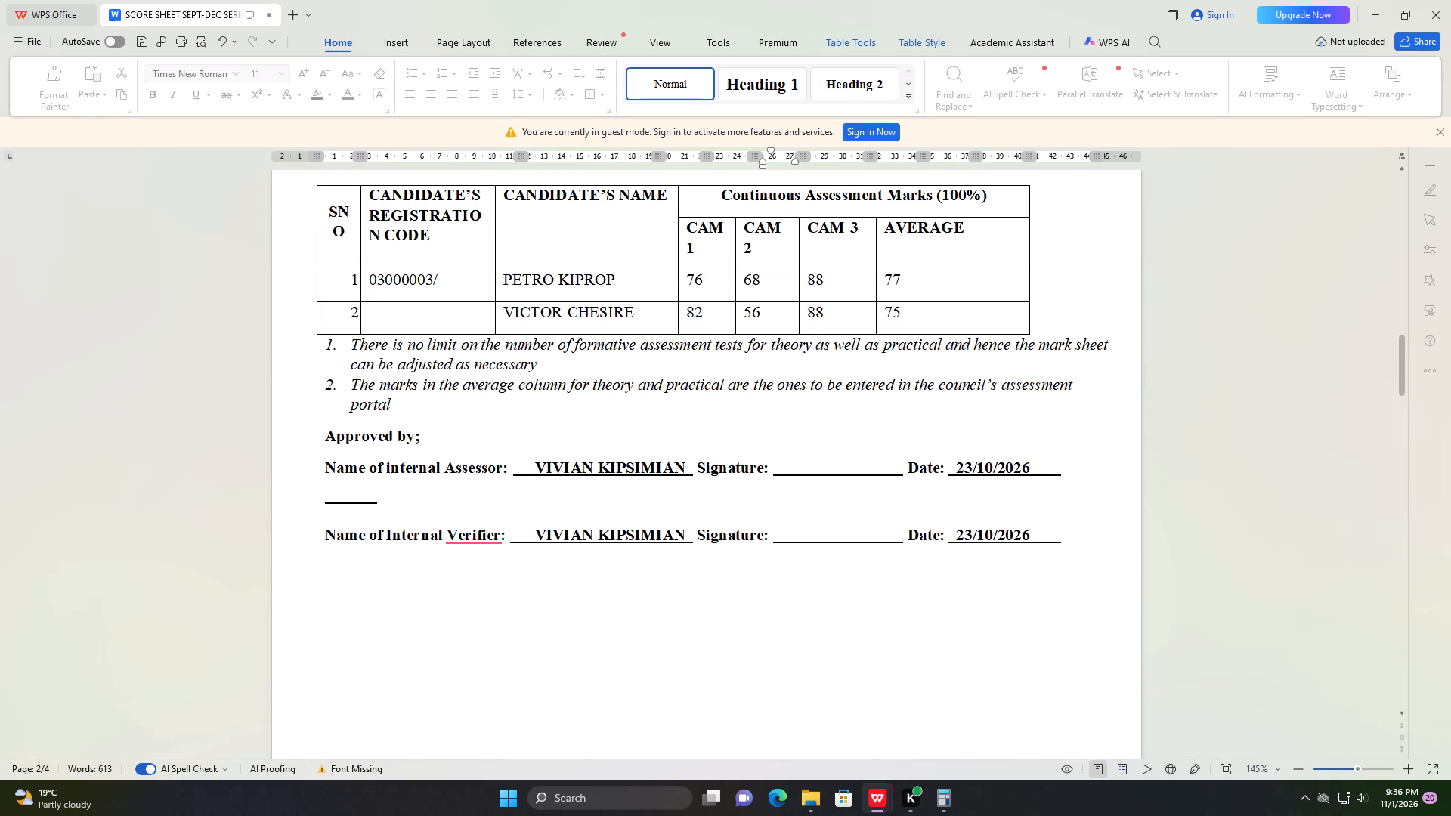
drag(1081, 567, 497, 535)
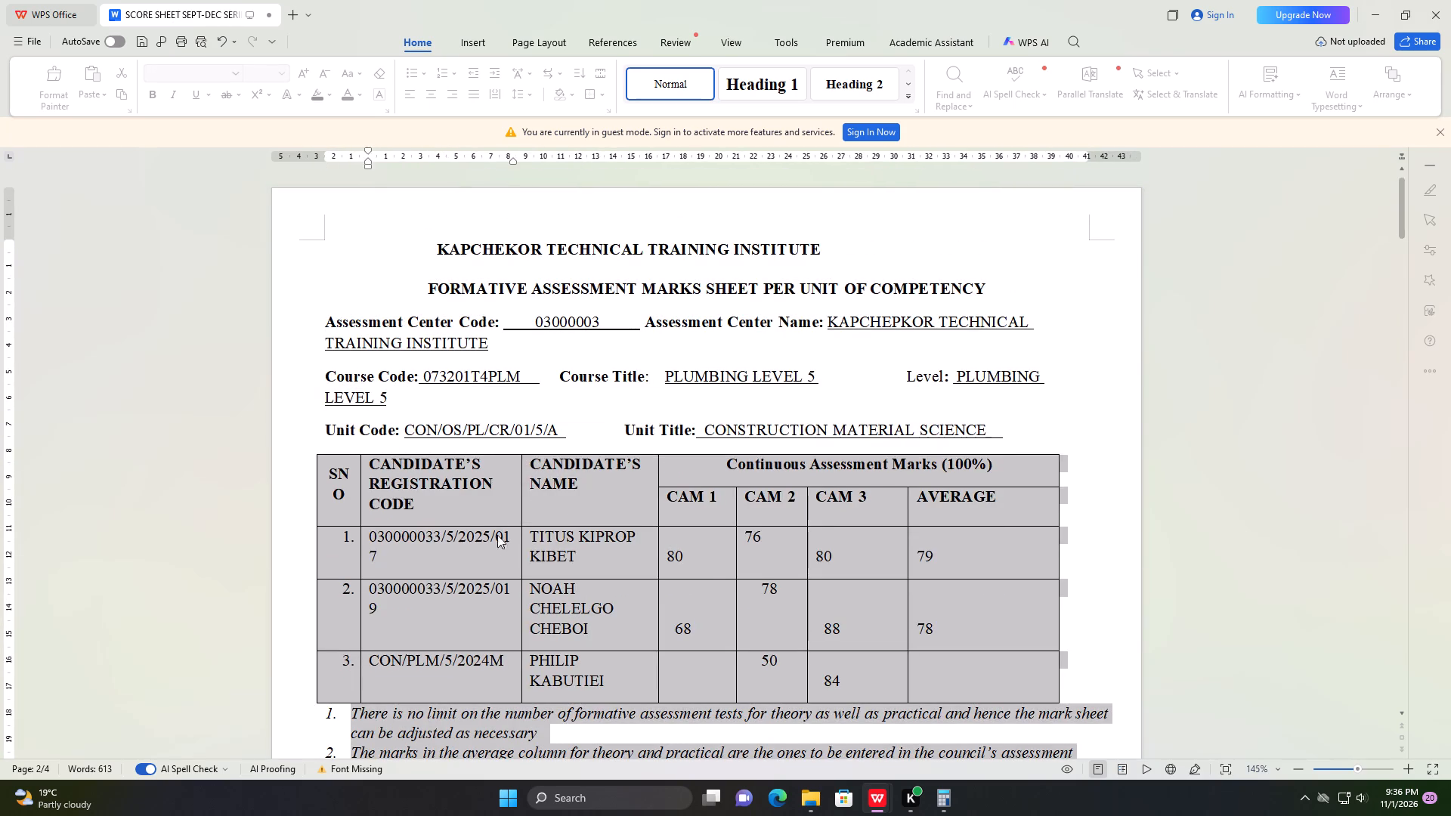
drag(497, 535, 522, 692)
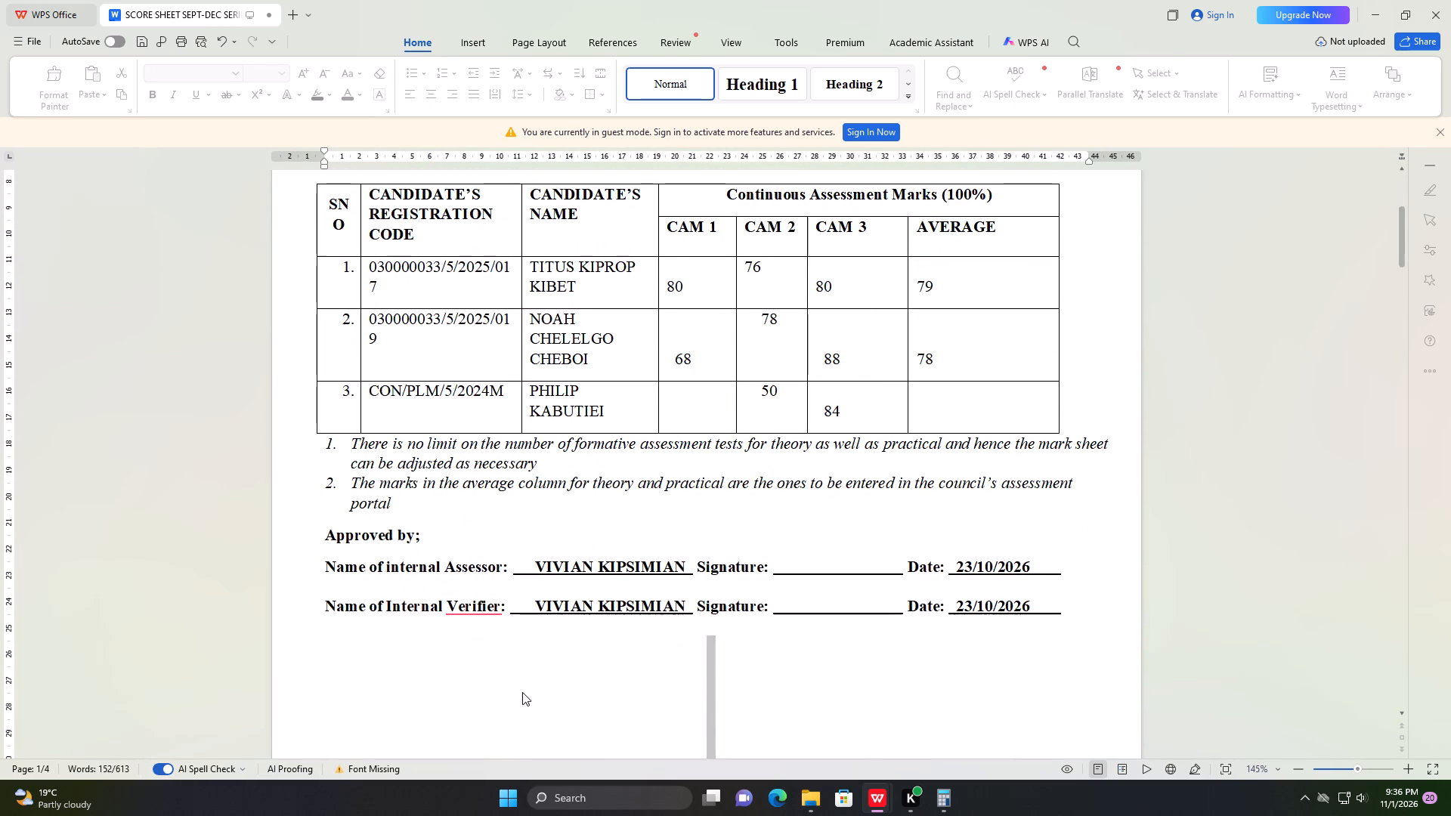
drag(522, 692, 513, 731)
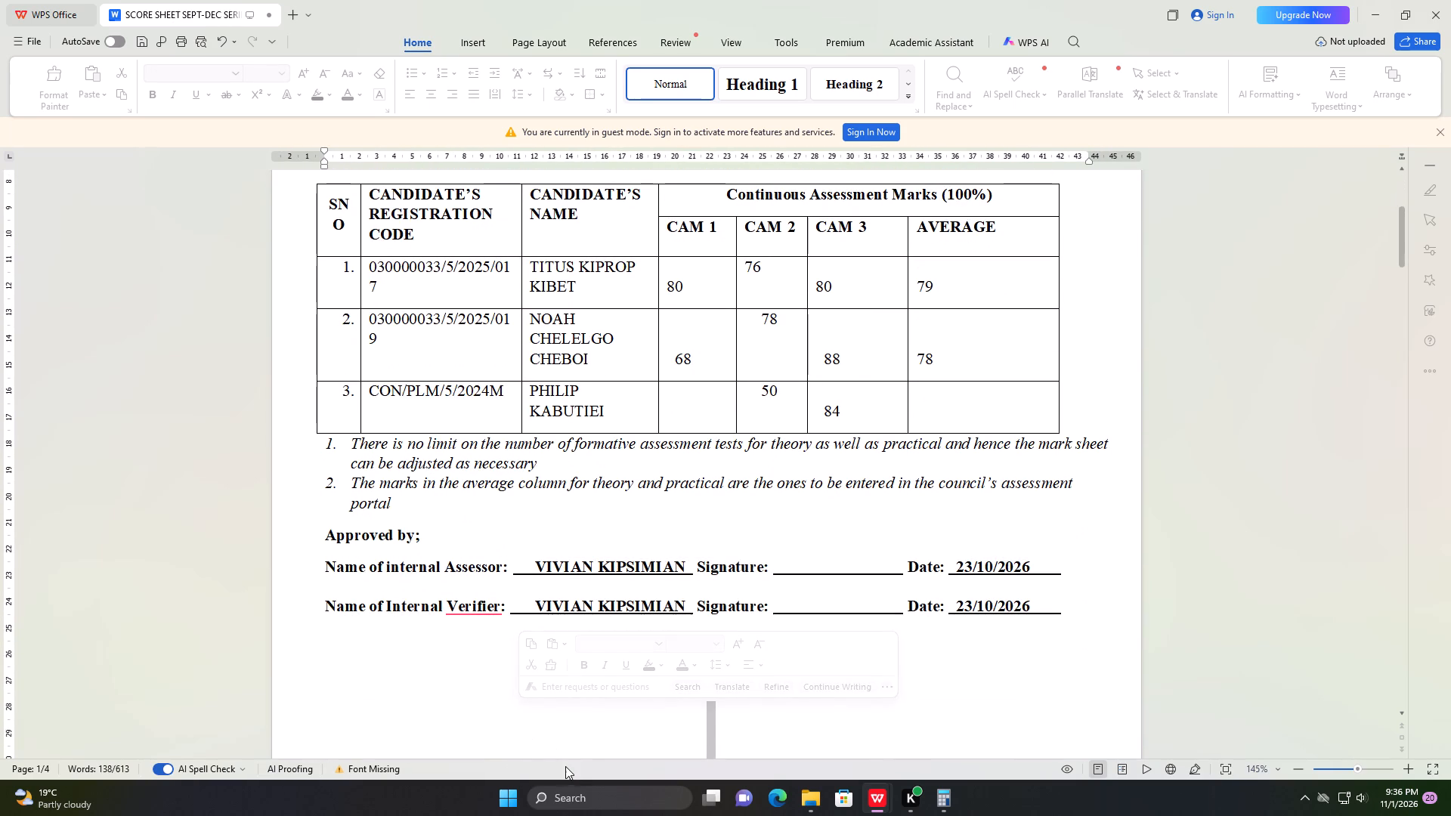
key(ctrl+c)
scroll(565, 767, down, 6)
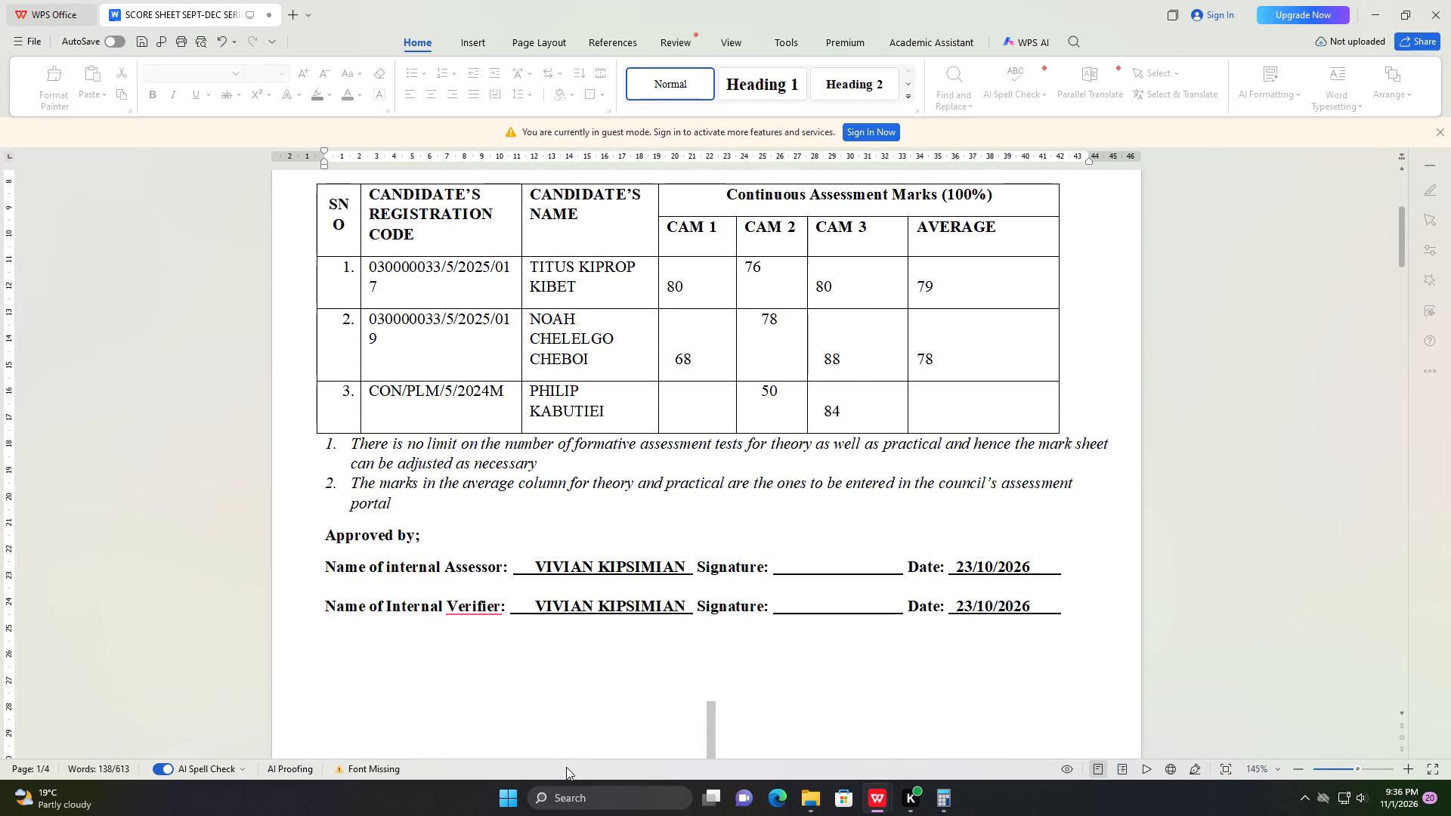
scroll(586, 714, down, 20)
scroll(586, 714, down, 8)
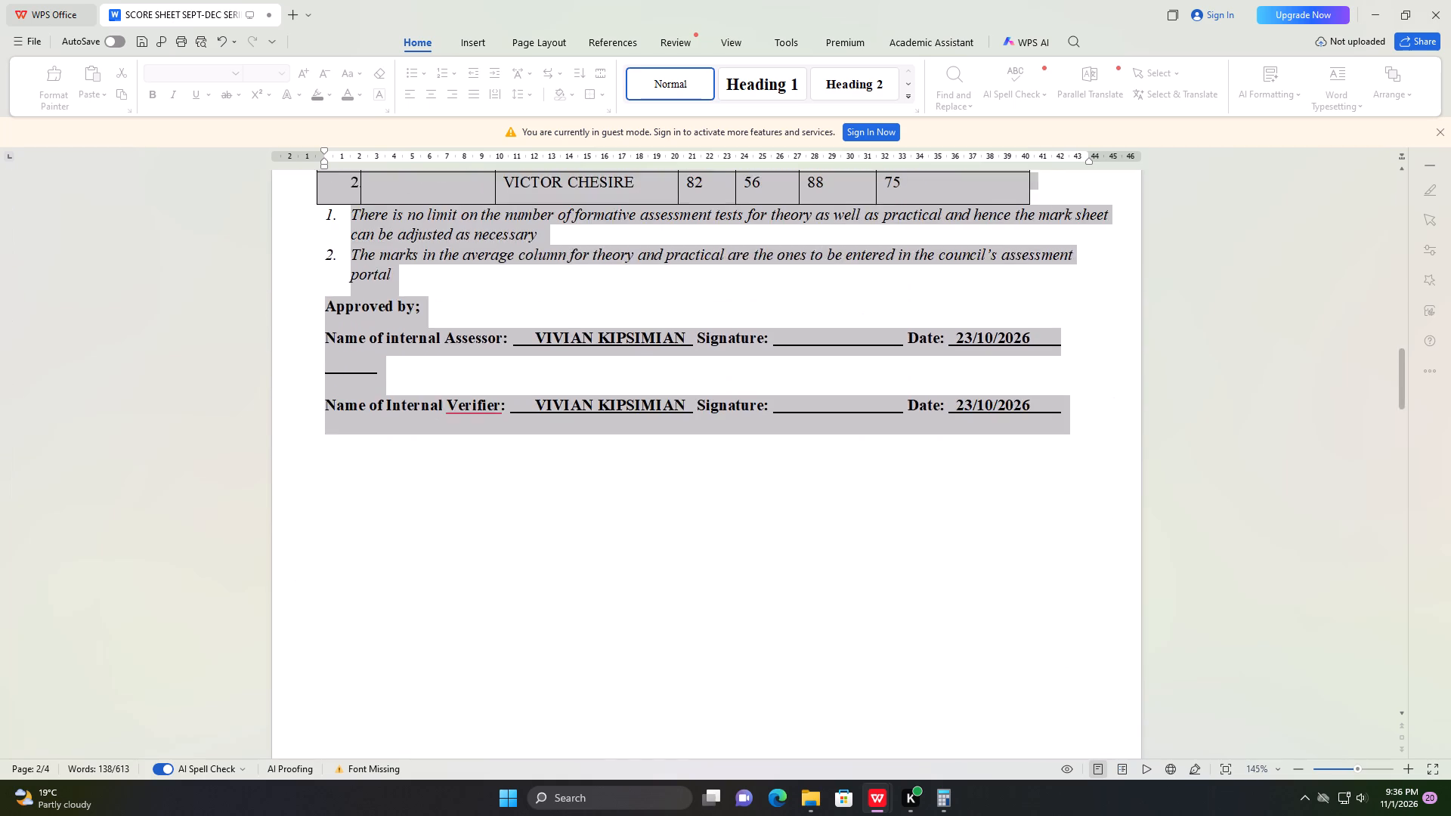
scroll(623, 584, down, 19)
scroll(594, 598, down, 3)
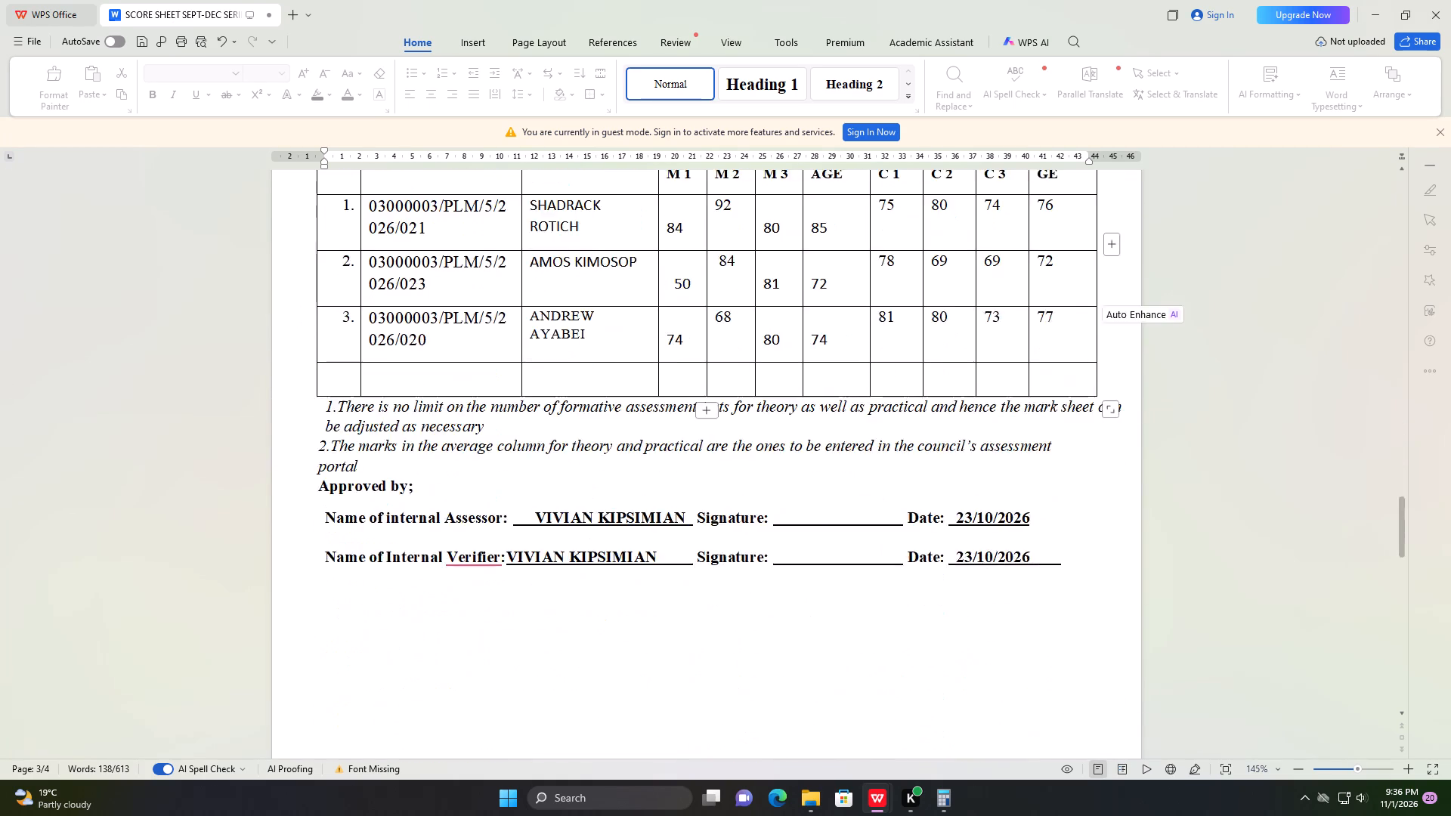
scroll(594, 598, down, 20)
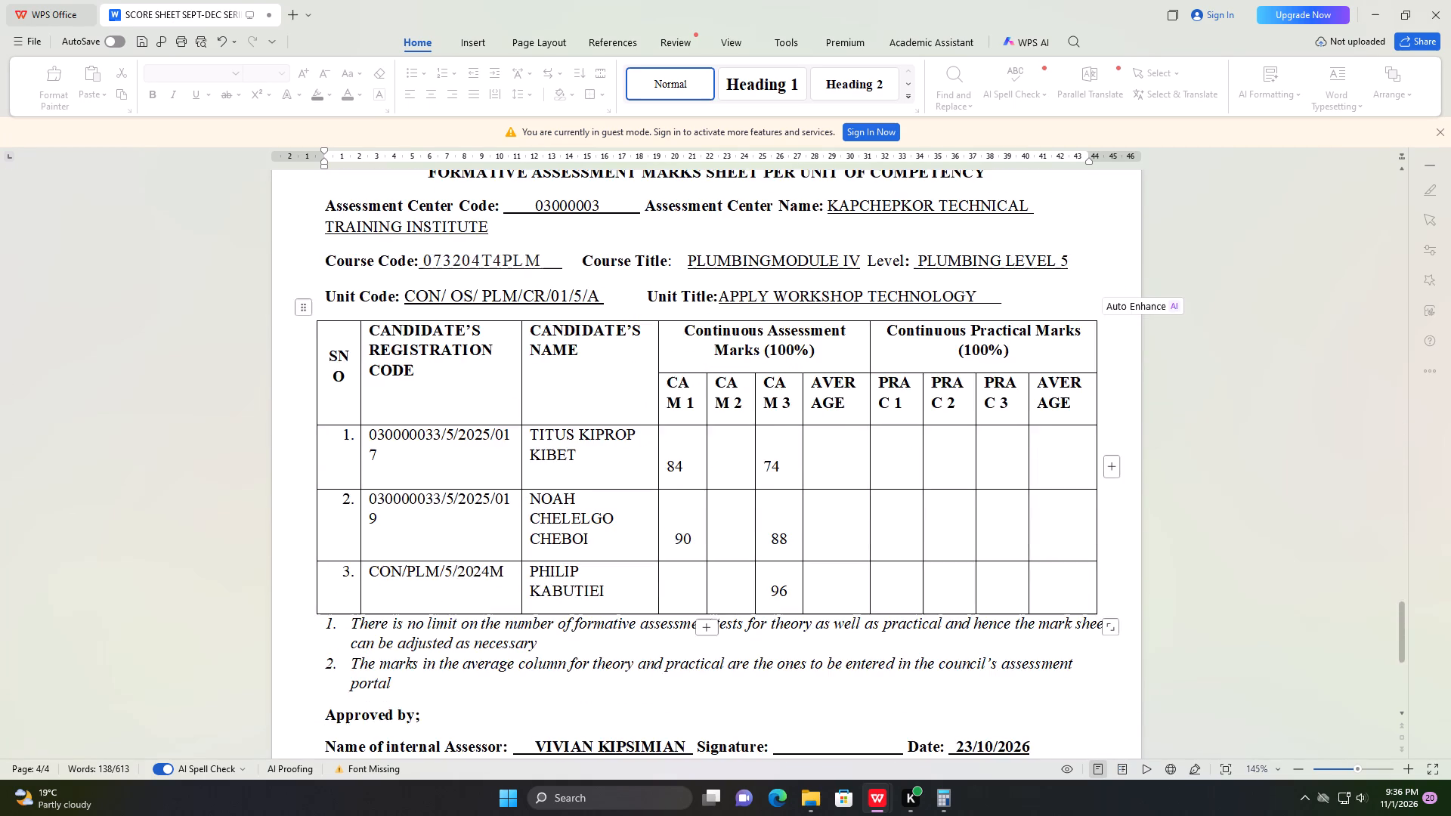
scroll(579, 595, down, 11)
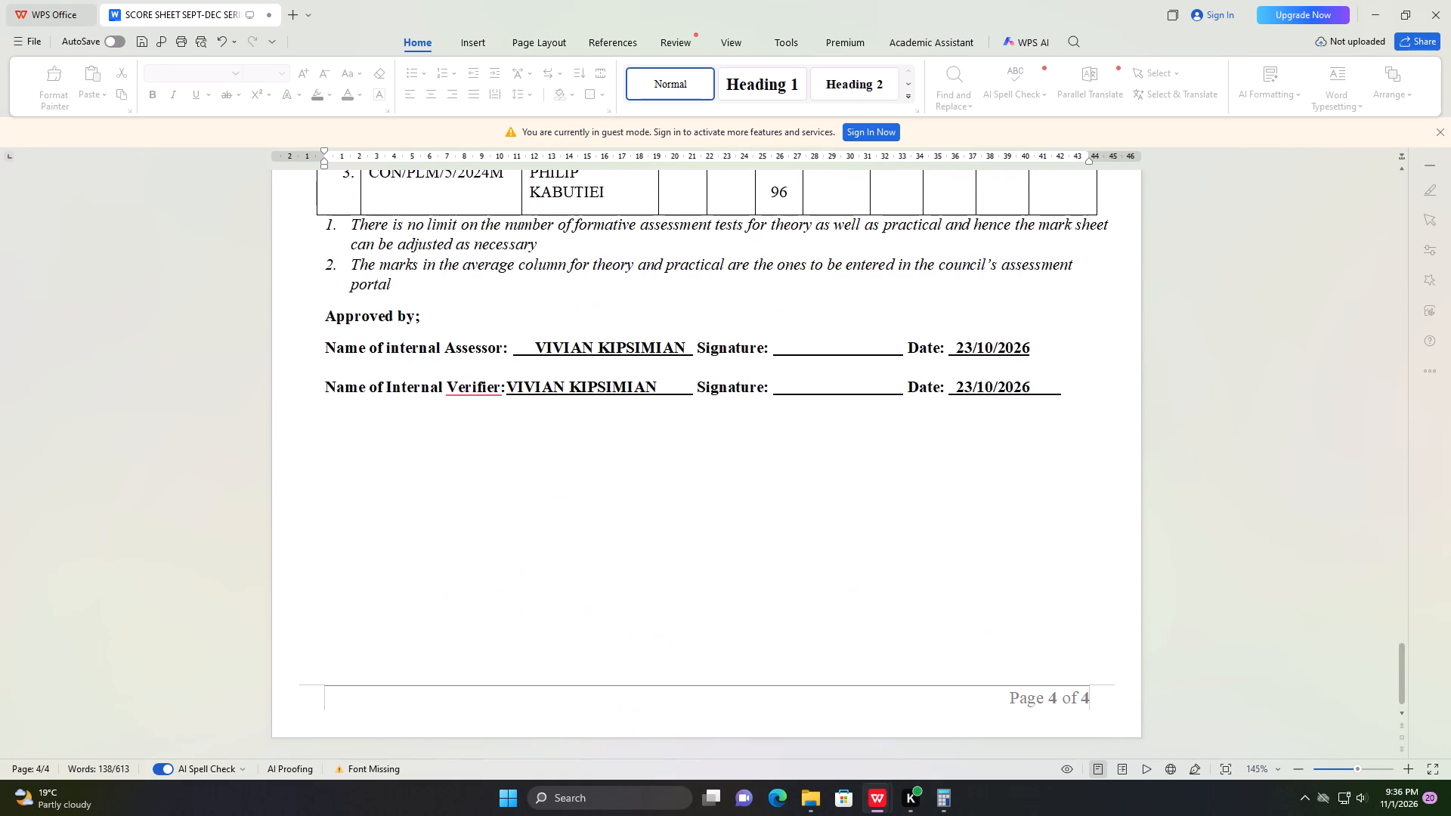
click(464, 542)
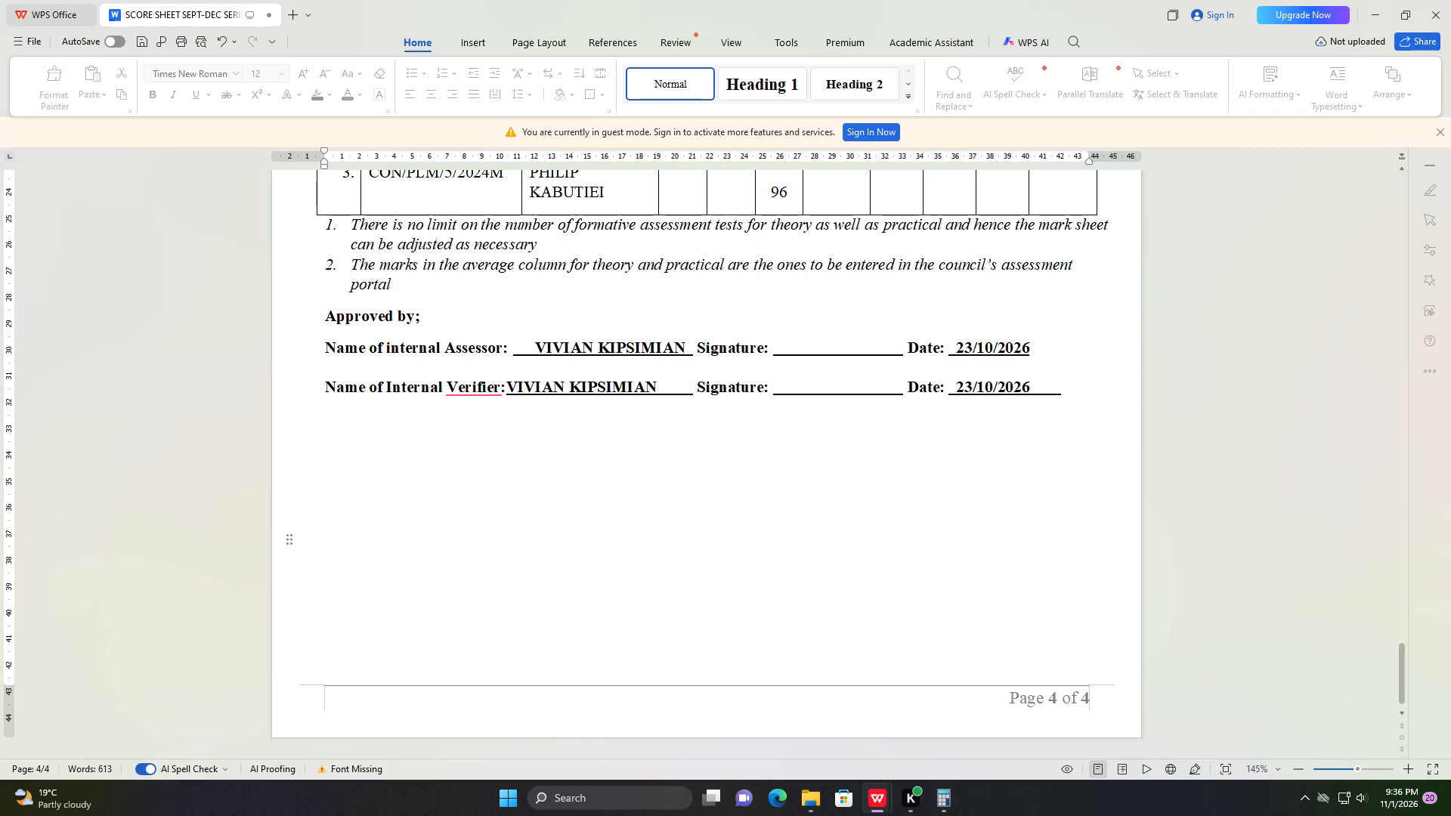
key(ctrl+v)
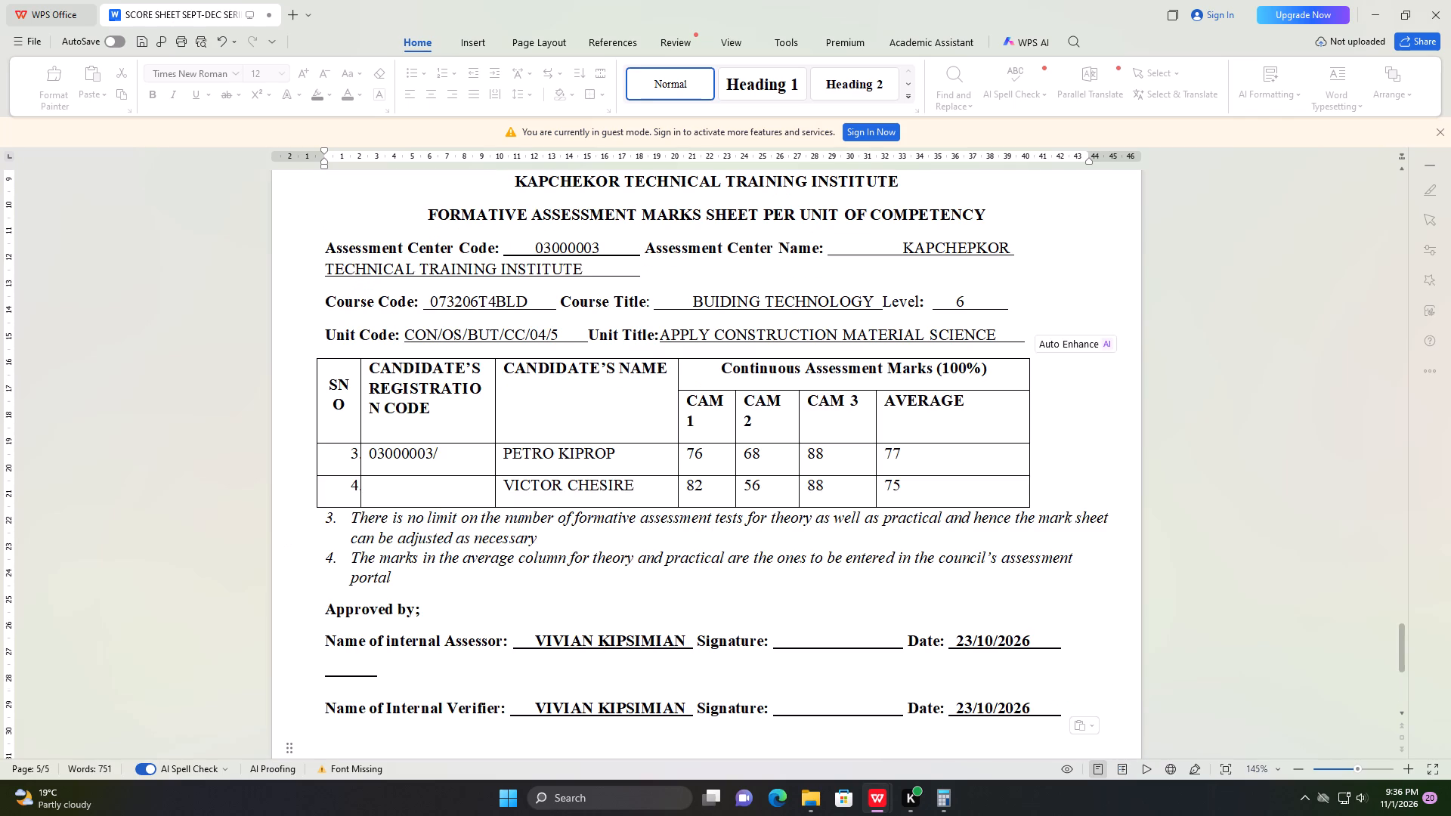
key(ctrl+v)
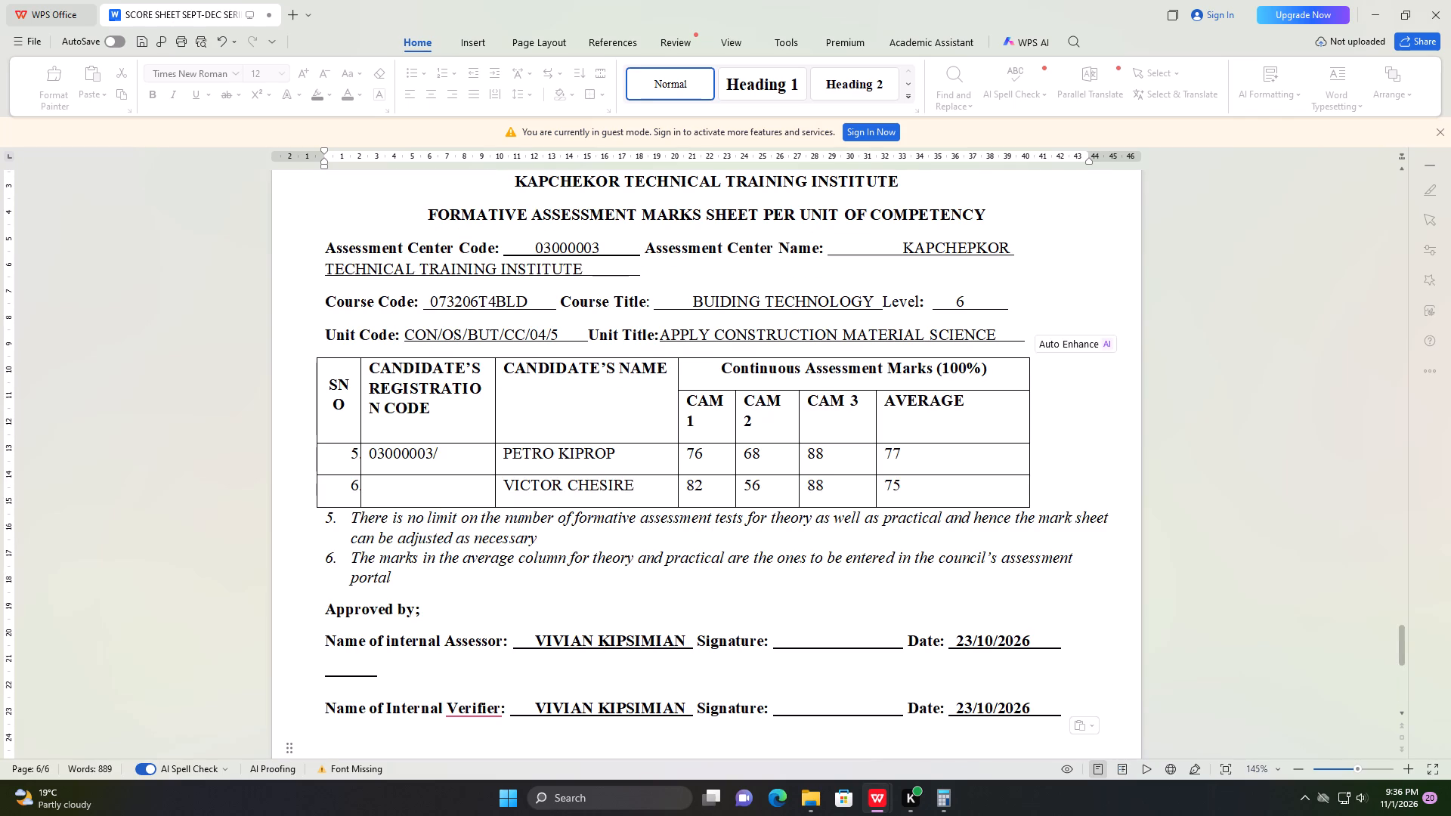
key(ctrl+v)
Restart the serial numbering of the candidate rows at 1 in the copied marks table on page 6.
scroll(459, 574, up, 7)
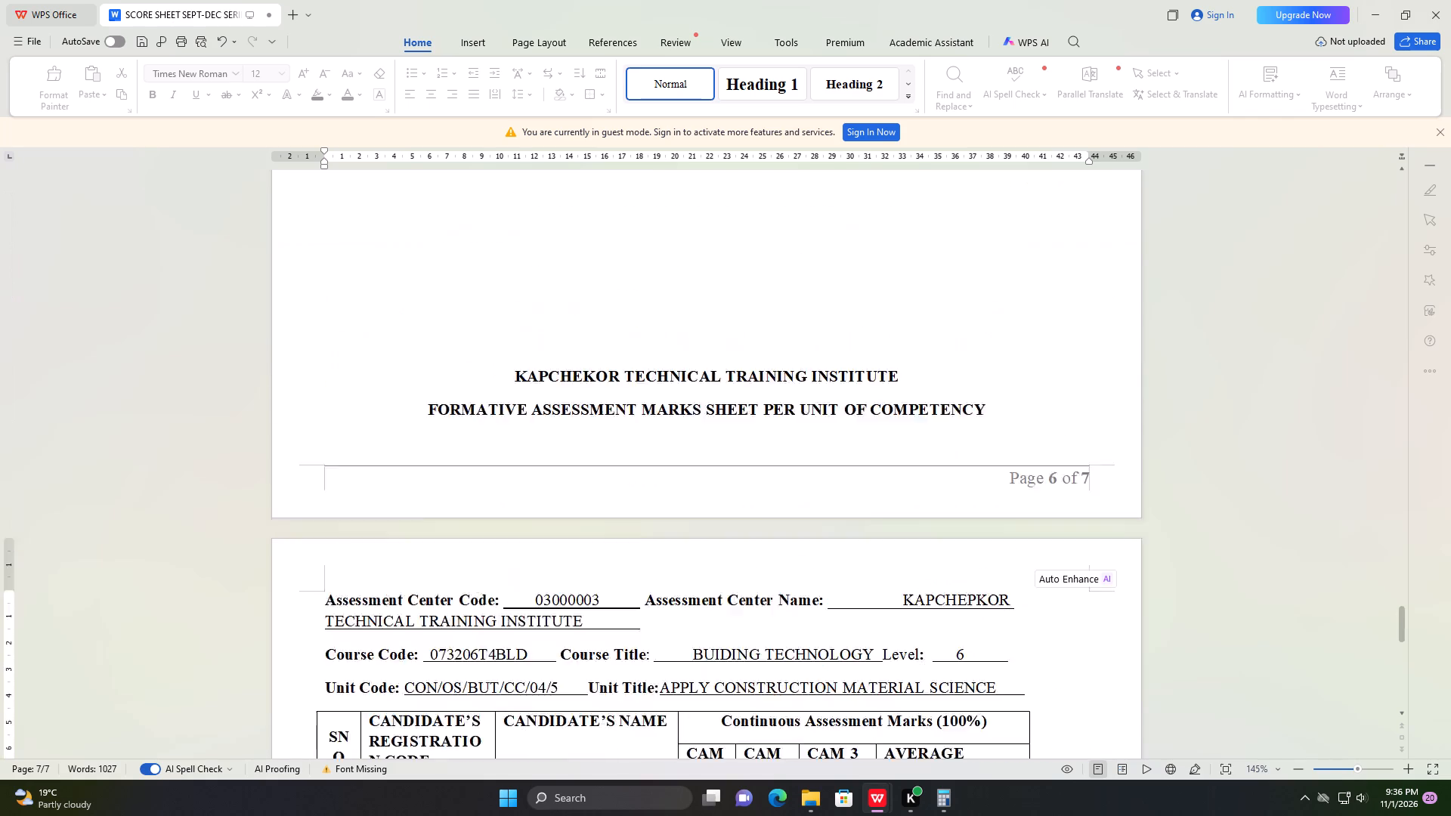
scroll(459, 574, up, 14)
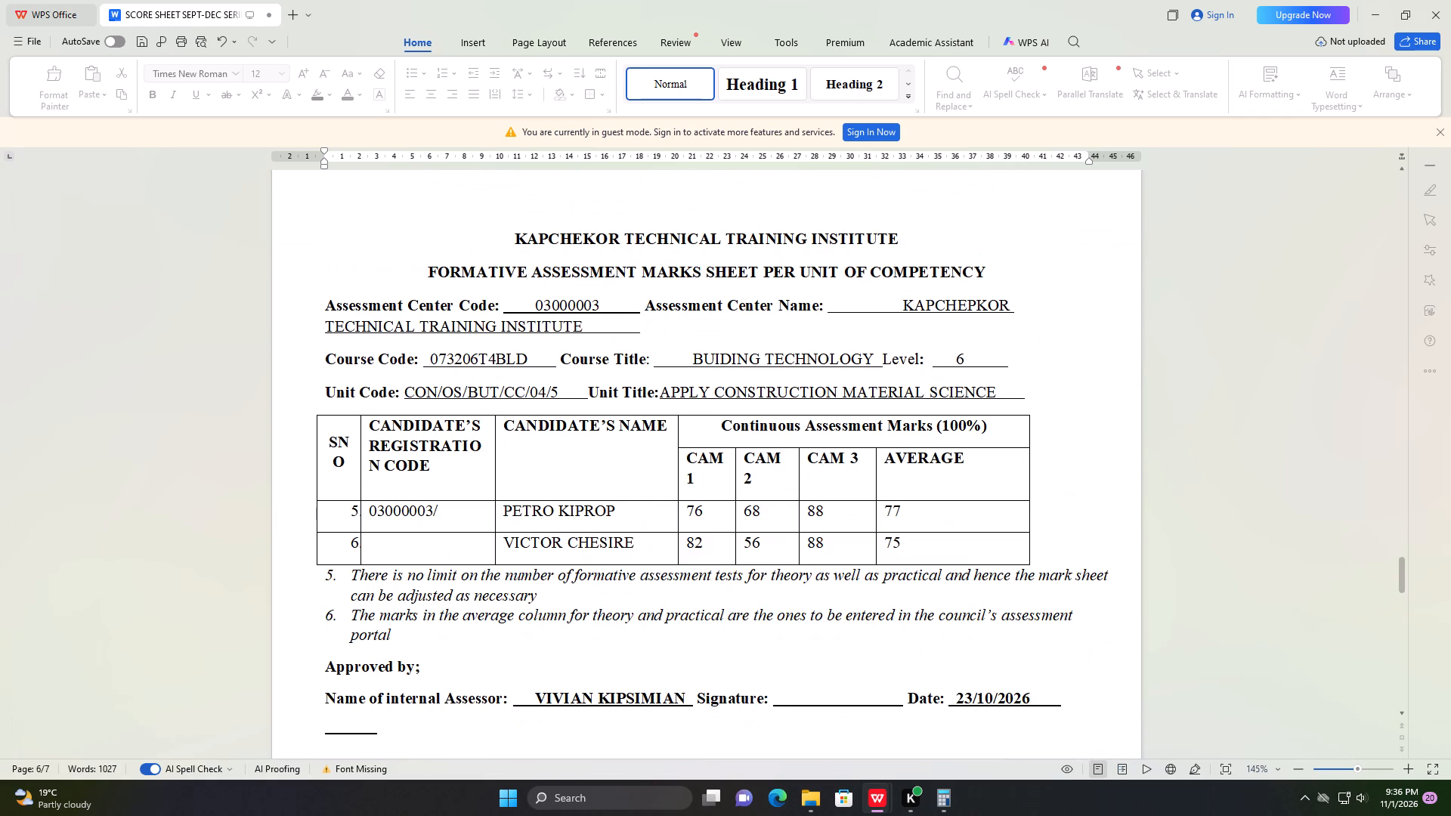
click(353, 521)
right_click(353, 521)
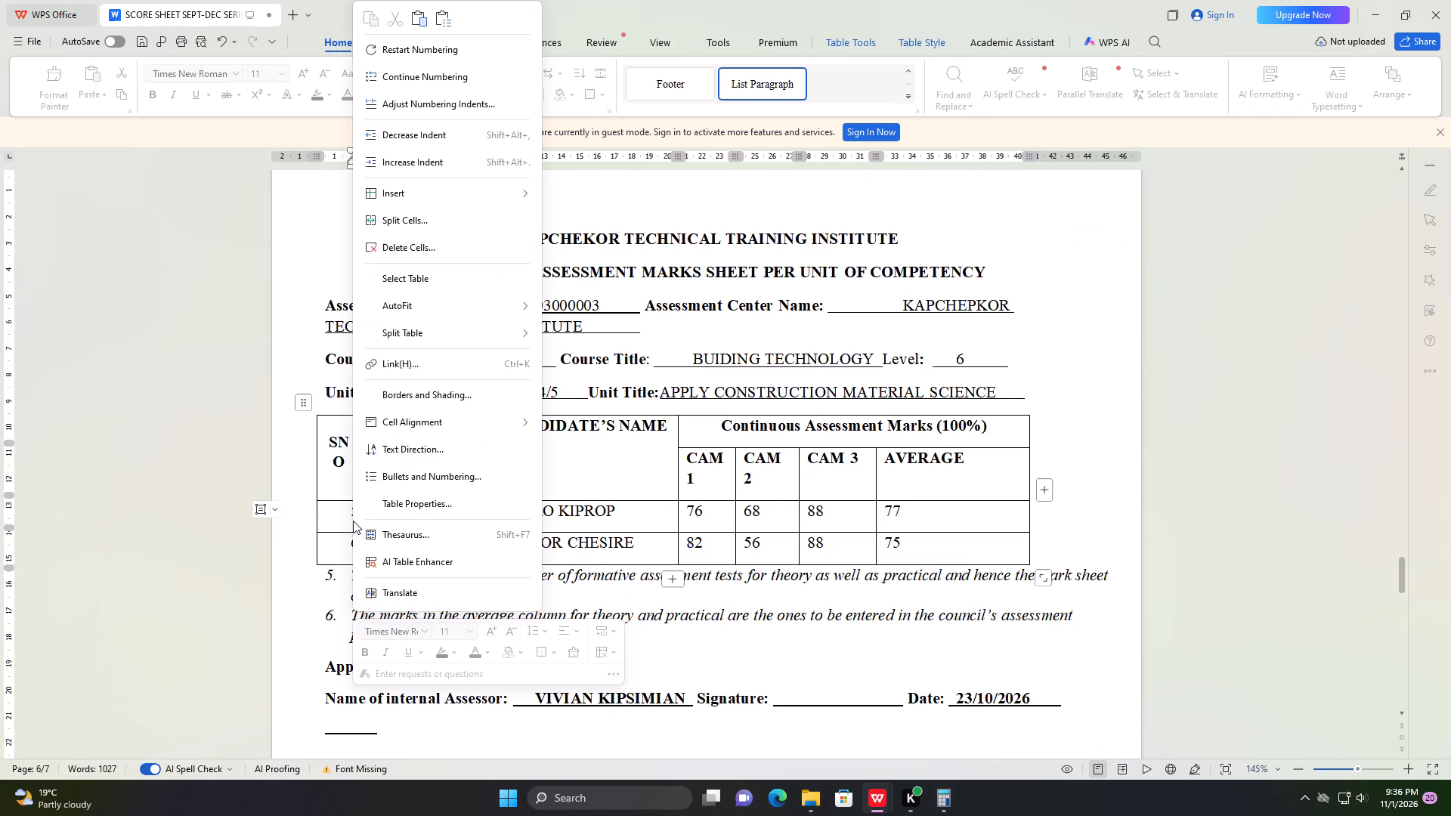
click(404, 45)
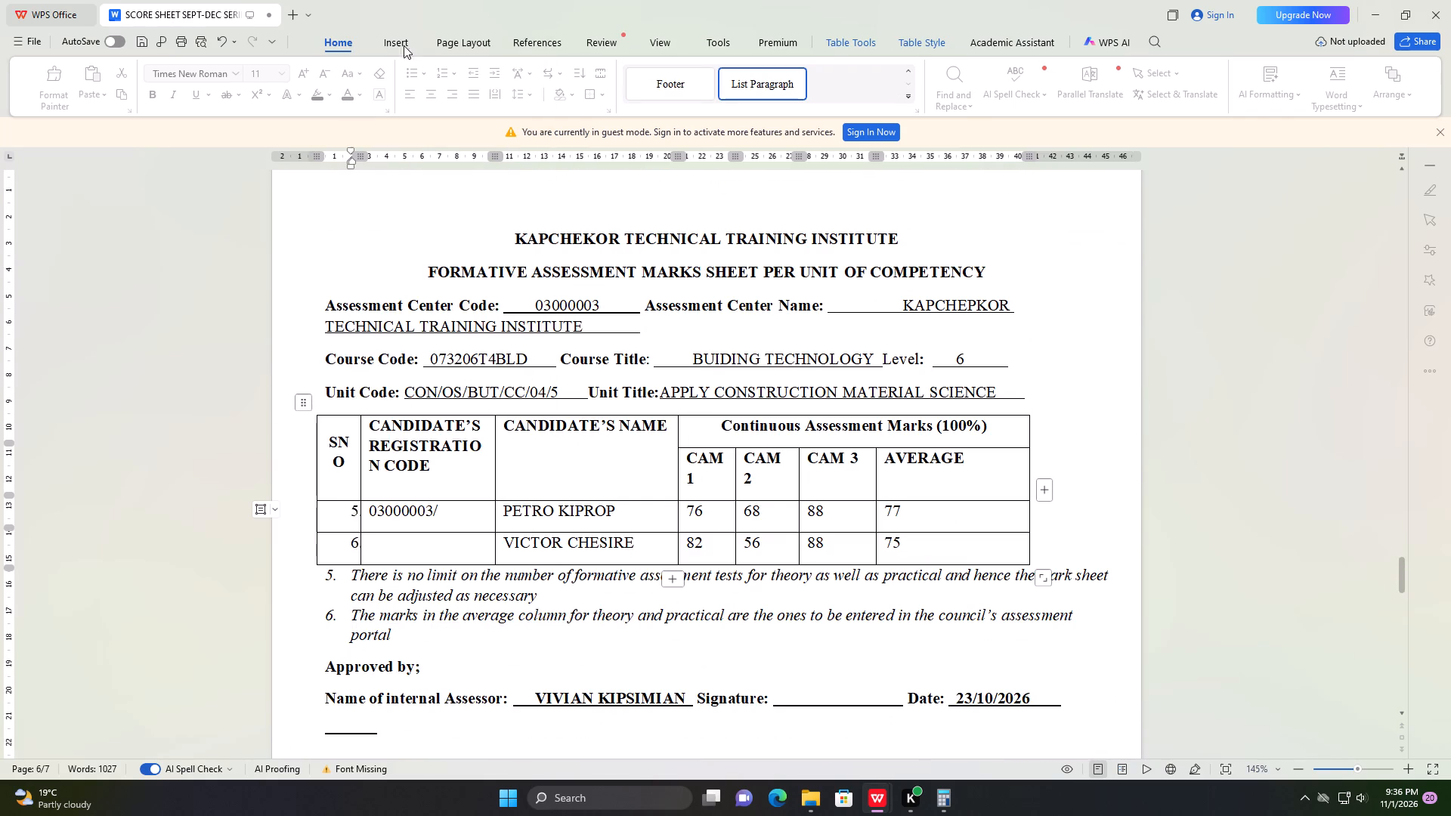
Replace the first candidate's name in the page 6 marks table with the new candidate's first name and surname.
scroll(464, 447, down, 1)
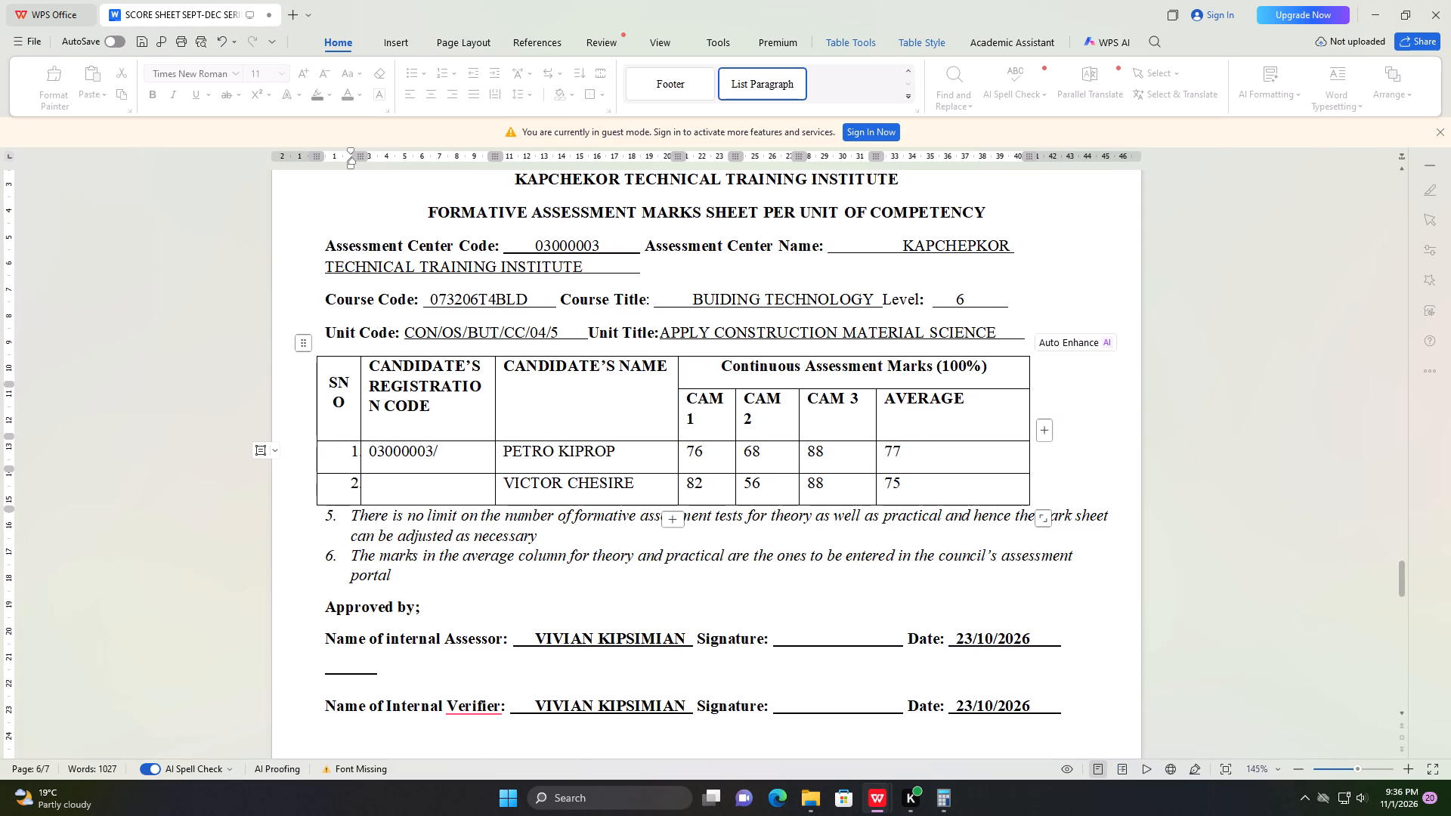
click(618, 453)
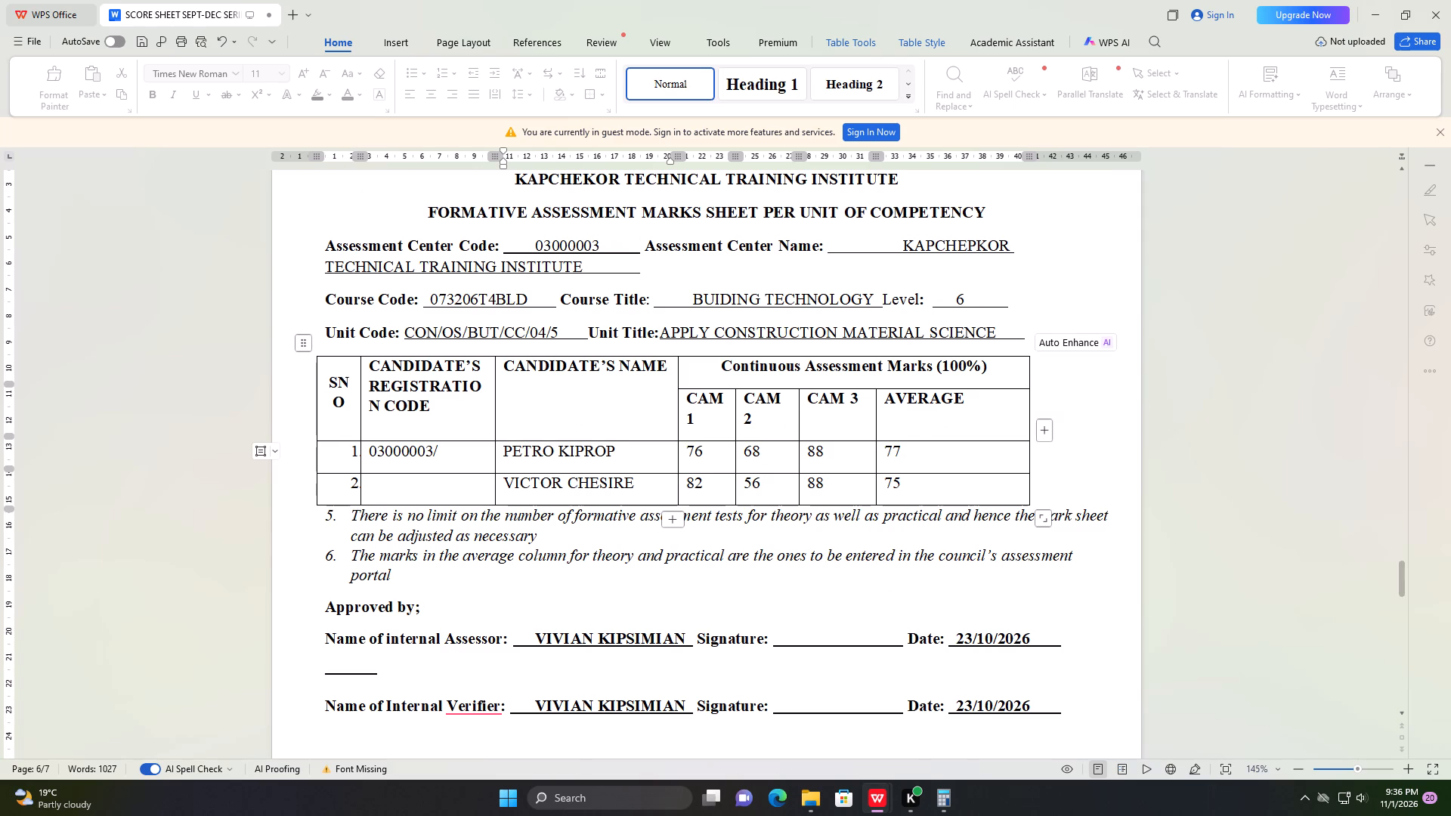
key(BackSpace)
key(BackSpace)
key(BackSpace)
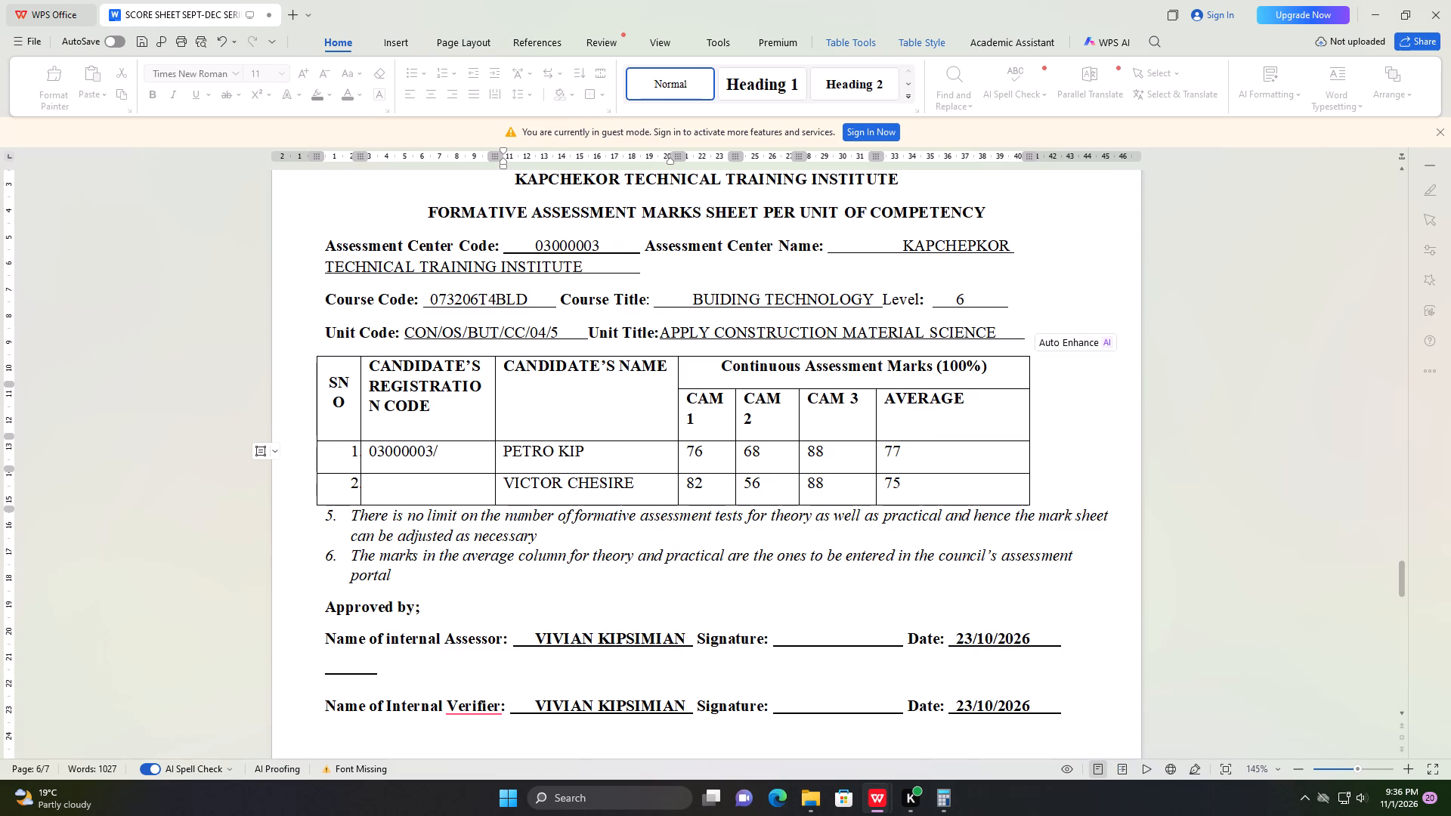
key(BackSpace)
key(BackSpace)
key(BackSpace)
key(BackSpace)
key(BackSpace)
key(BackSpace)
key(BackSpace)
key(BackSpace)
key(BackSpace)
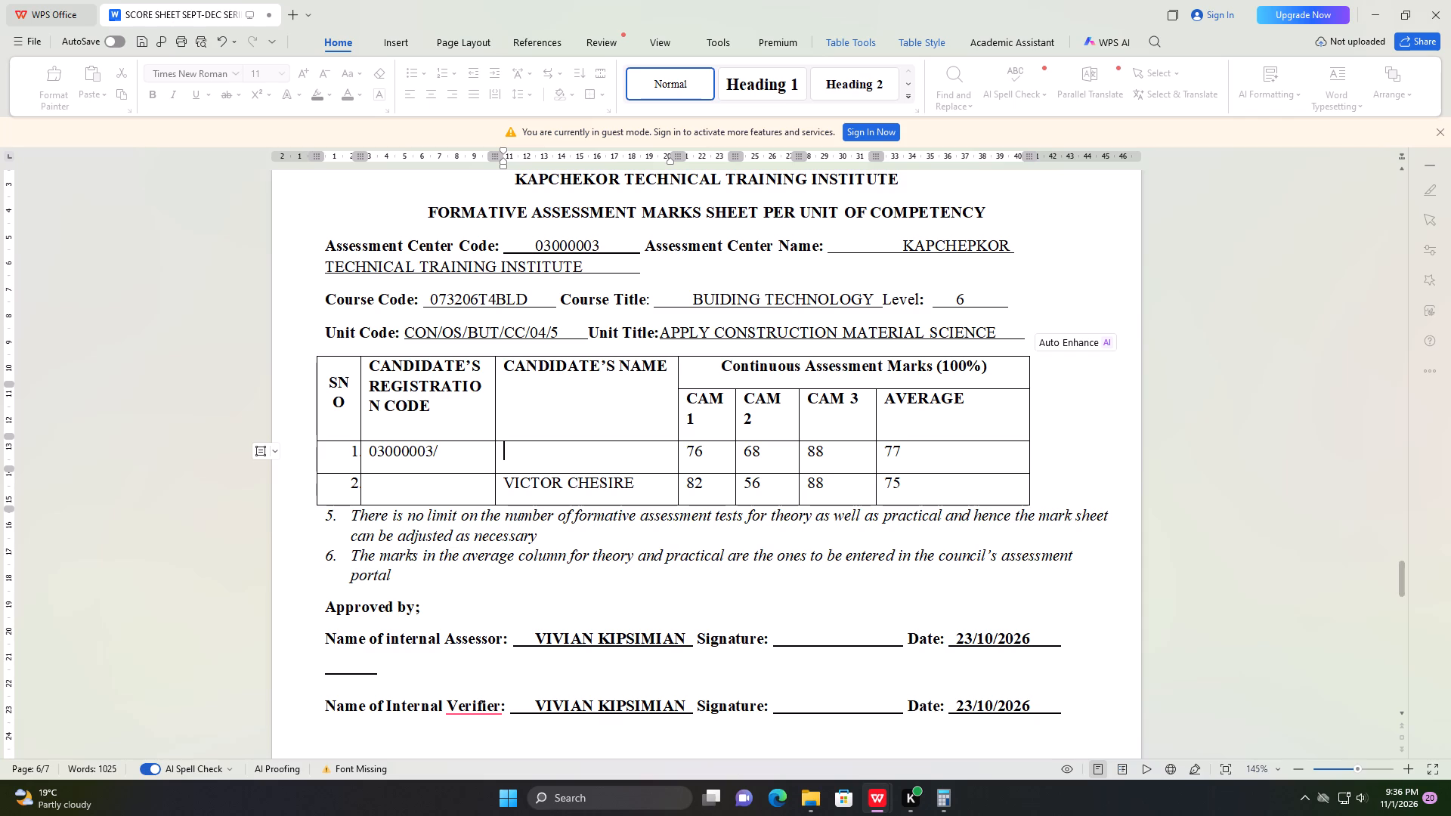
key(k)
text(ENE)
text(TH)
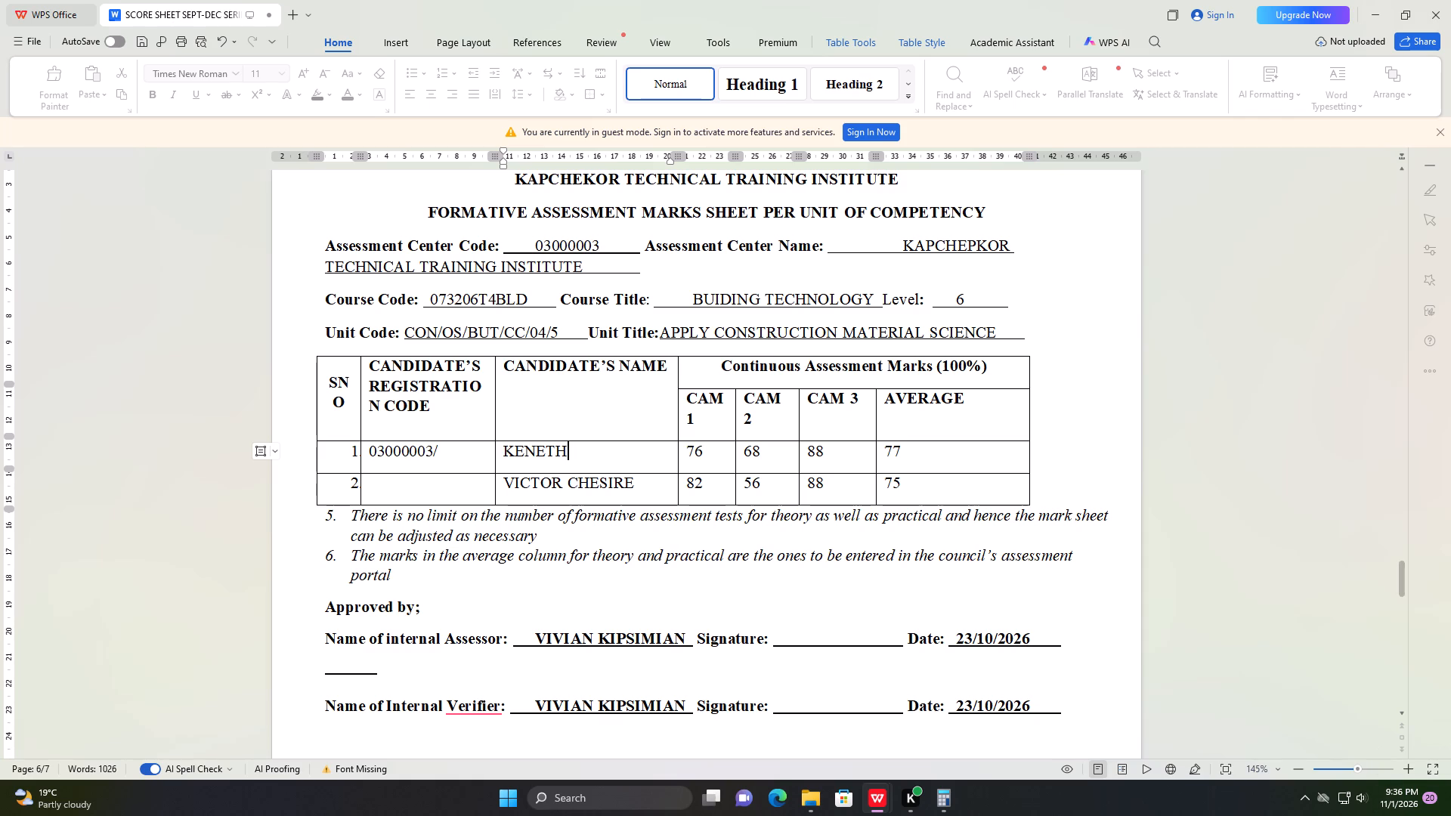
click(527, 451)
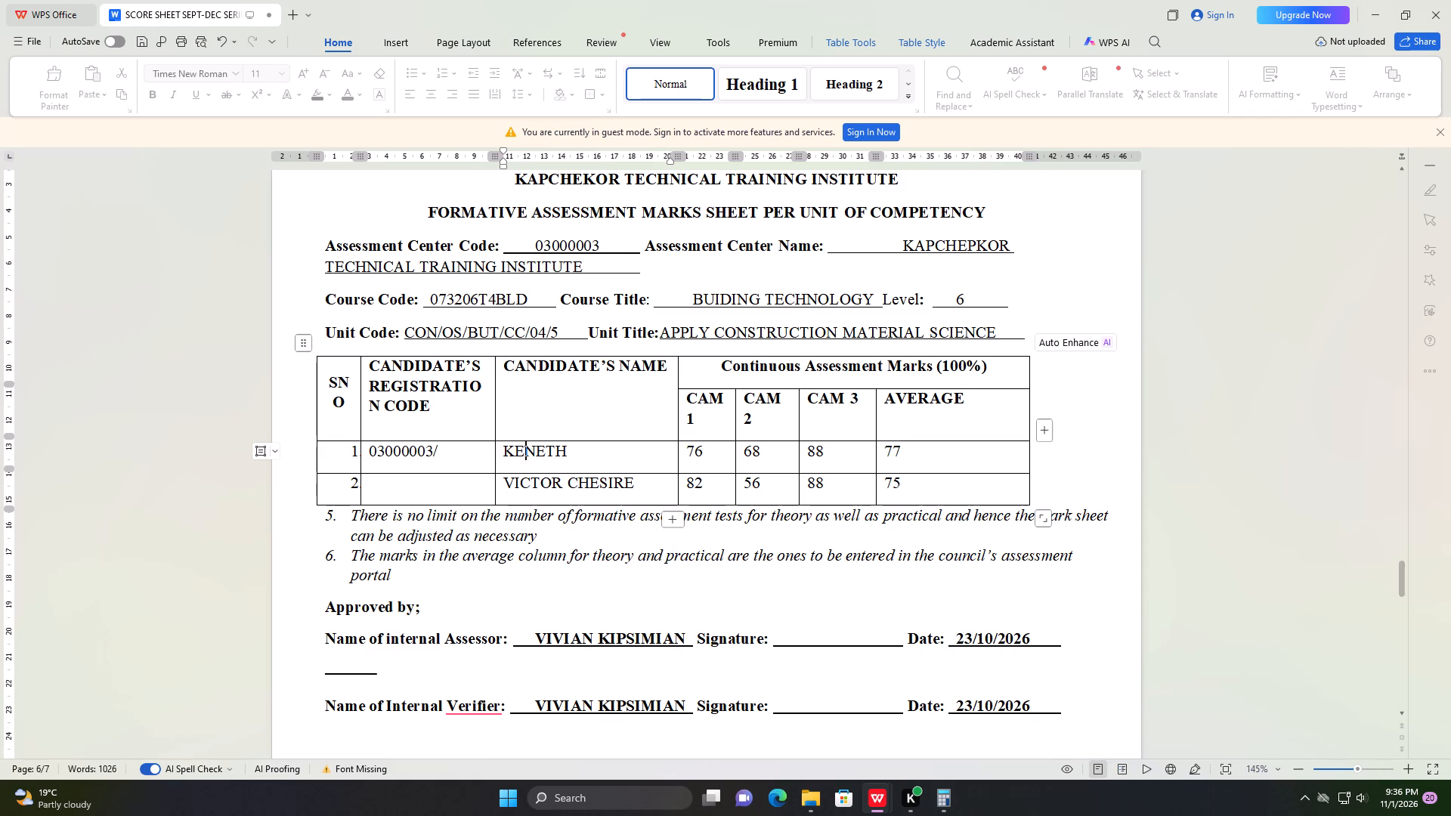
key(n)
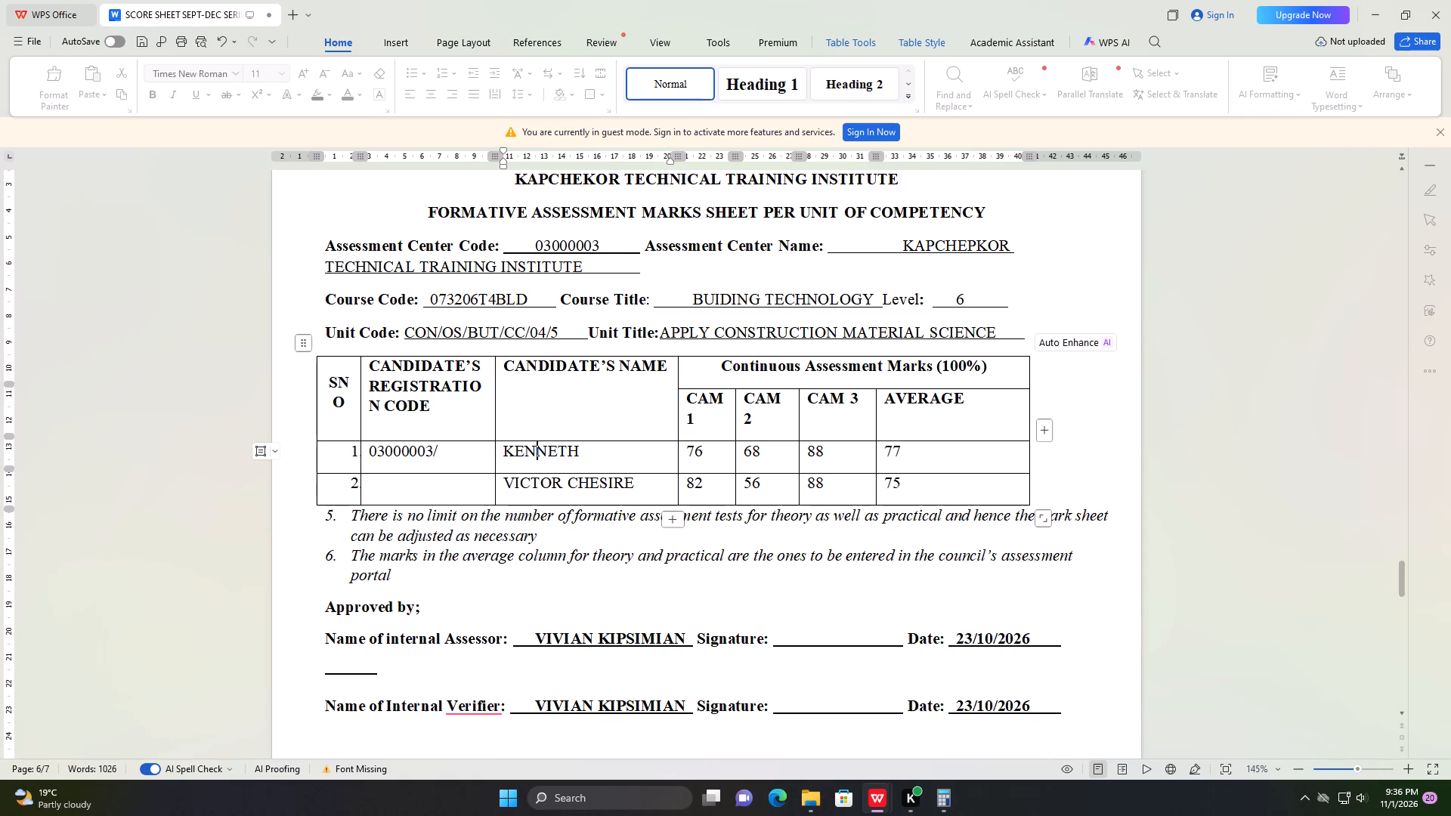
click(591, 461)
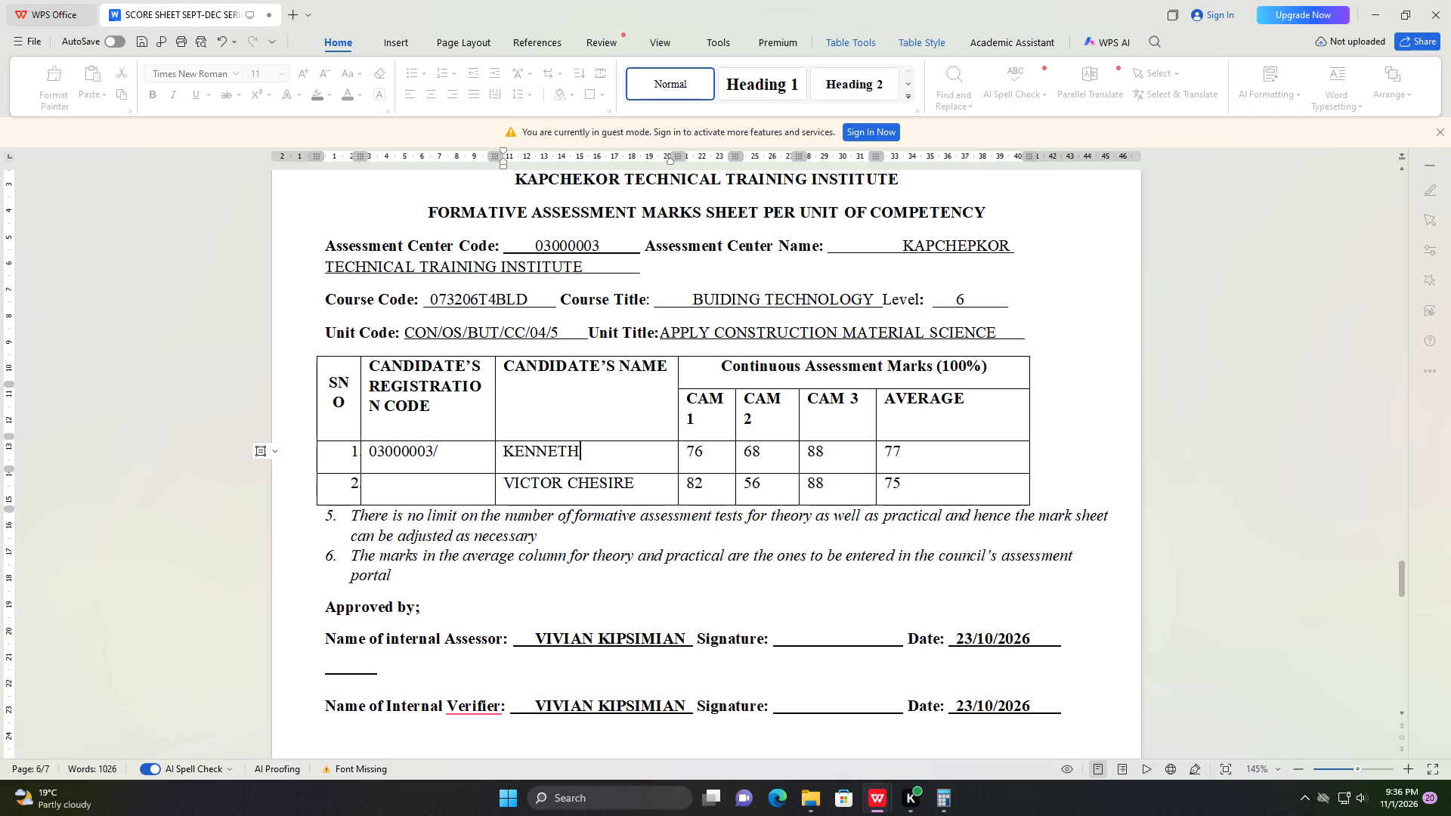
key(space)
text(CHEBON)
Clear the first candidate's CAM 3, CAM 2 and CAM 1 marks in the page 6 marks table.
click(833, 451)
key(BackSpace)
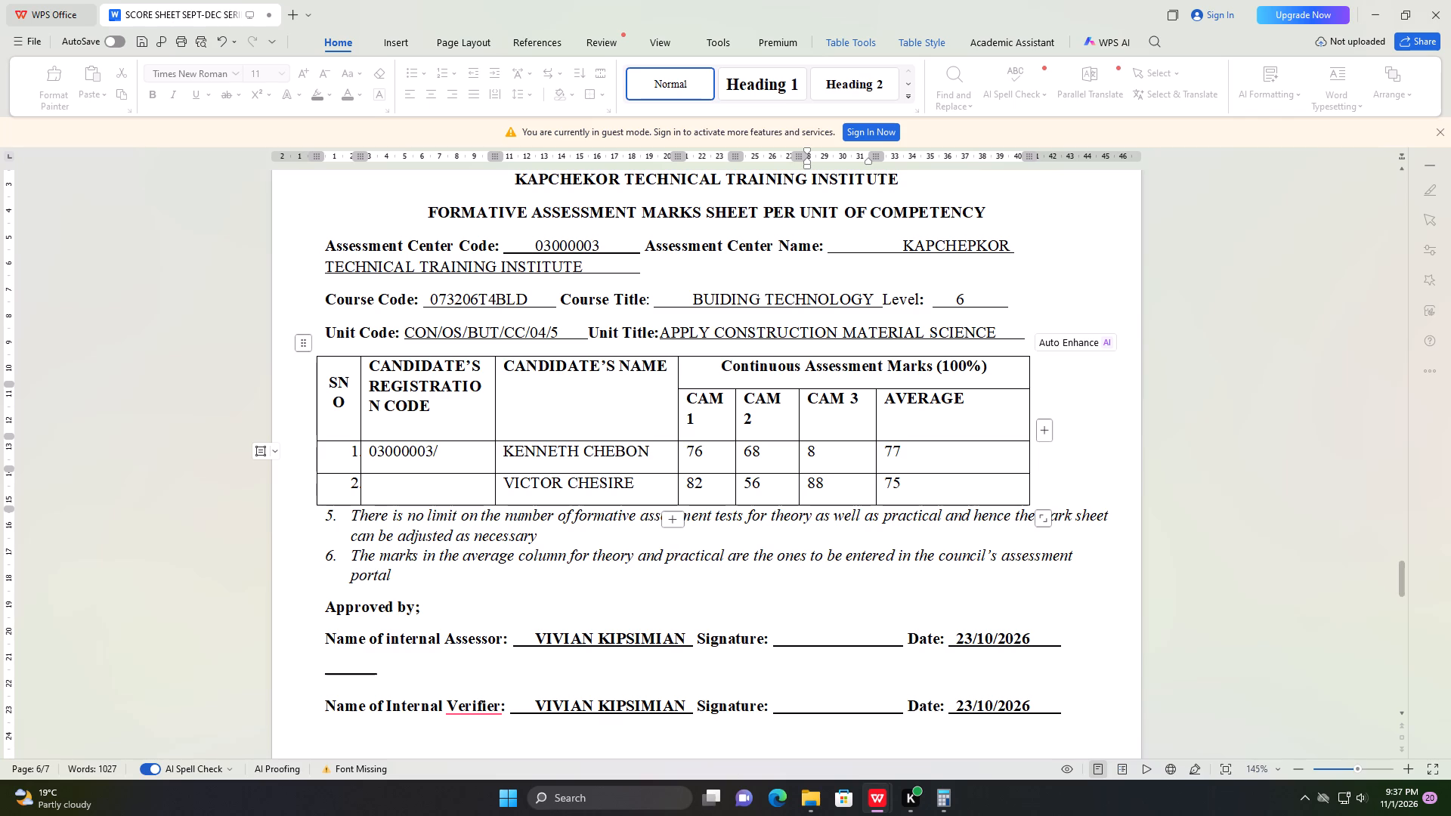
key(BackSpace)
drag(787, 456, 725, 456)
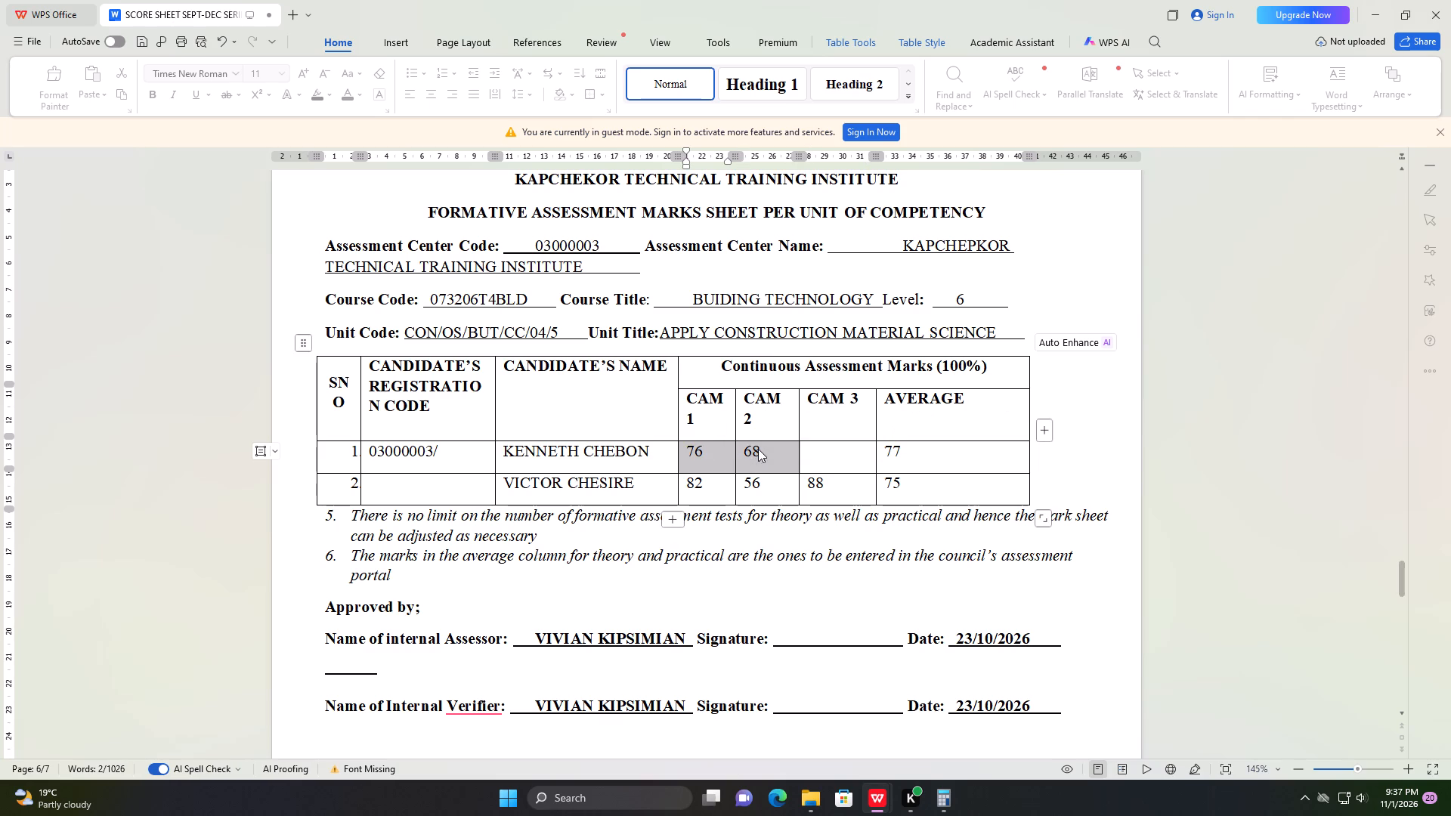
click(758, 449)
key(BackSpace)
key(BackSpace)
click(710, 454)
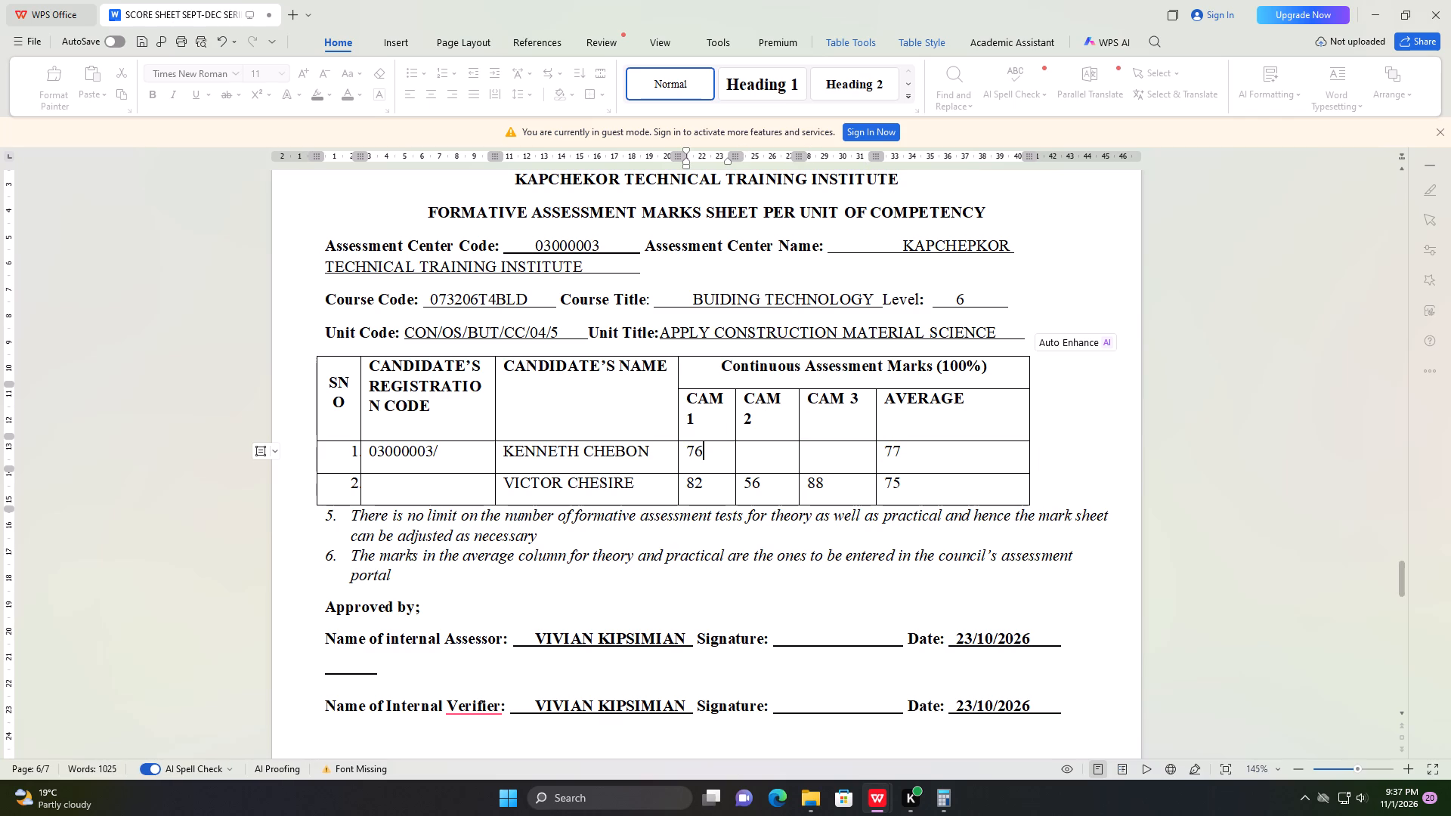
key(BackSpace)
key(BackSpace)
Clear the second candidate's CAM 1, CAM 2 and CAM 3 marks and both candidates' averages in the page 6 table.
click(709, 488)
key(BackSpace)
key(BackSpace)
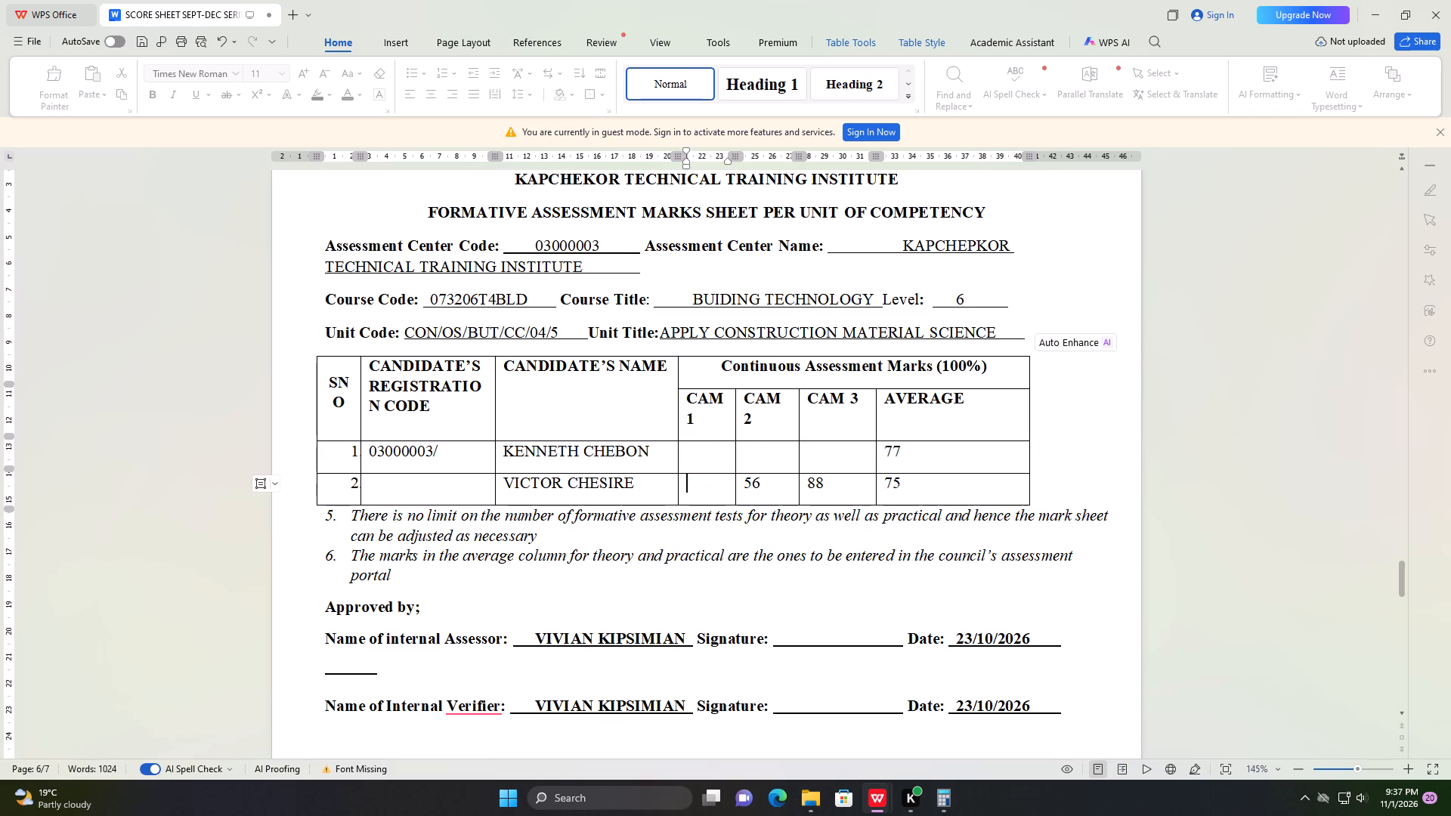
click(765, 485)
key(BackSpace)
key(BackSpace)
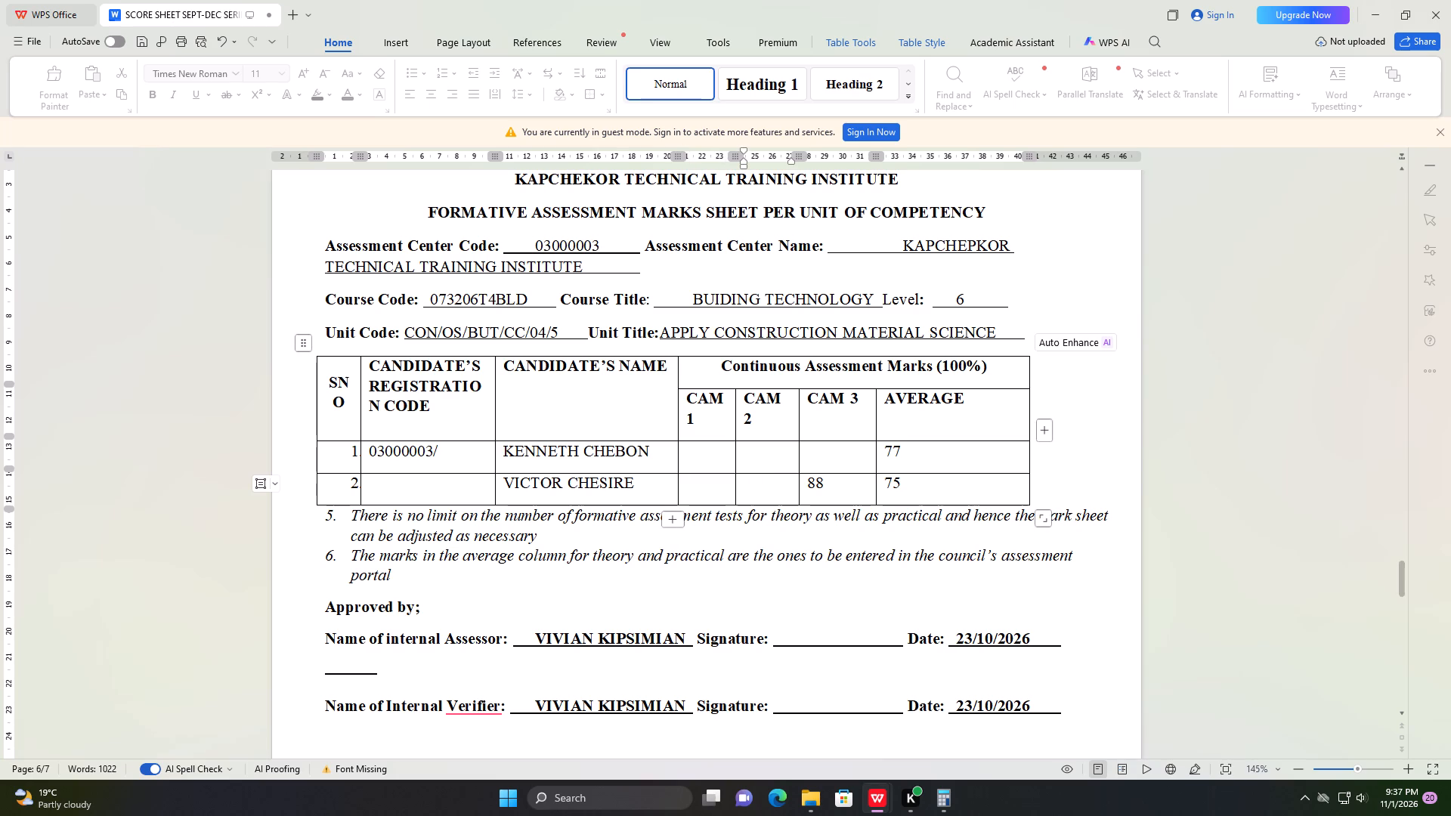
click(823, 483)
key(BackSpace)
key(BackSpace)
click(905, 483)
key(BackSpace)
key(BackSpace)
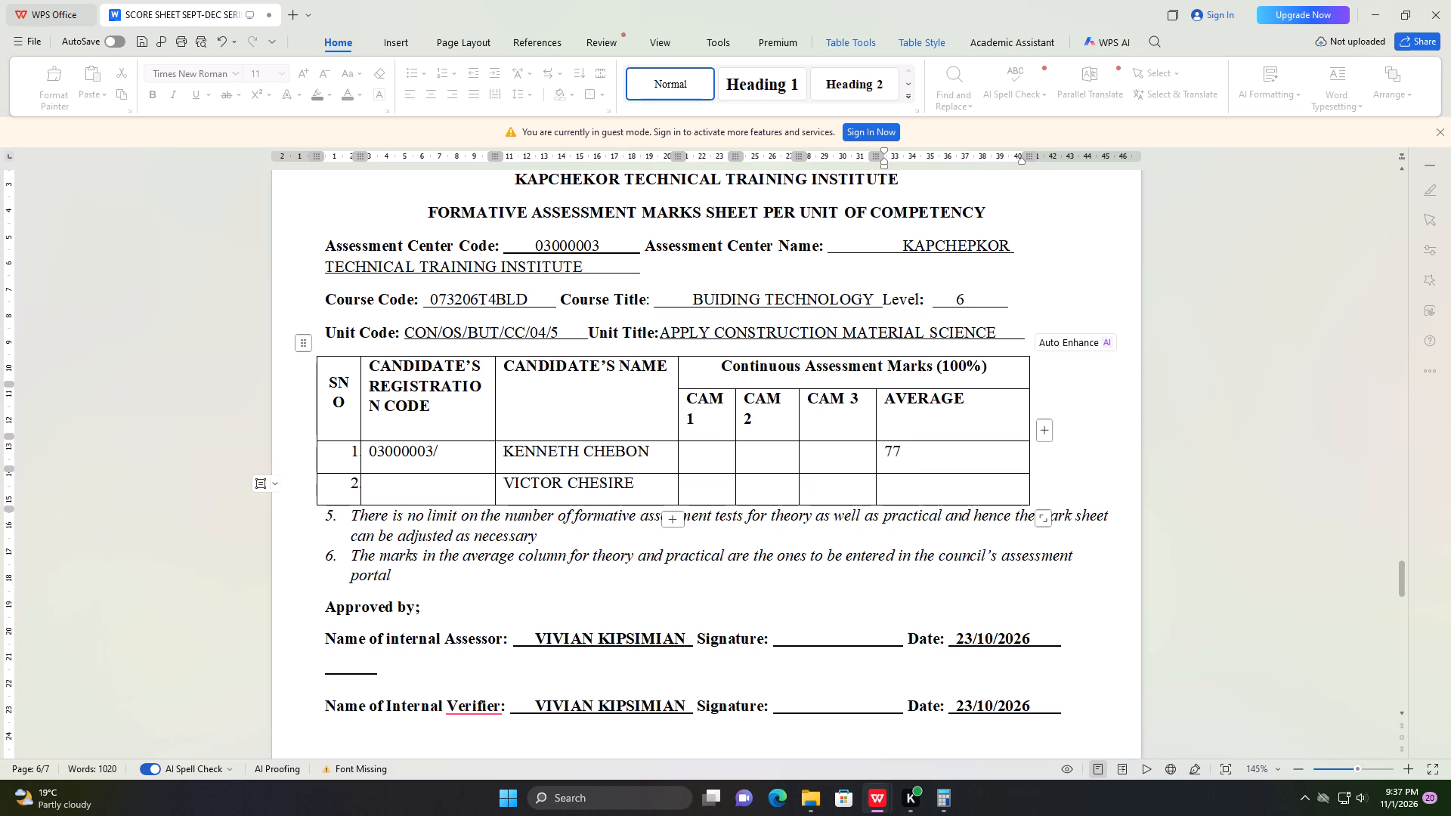
click(900, 456)
key(BackSpace)
key(BackSpace)
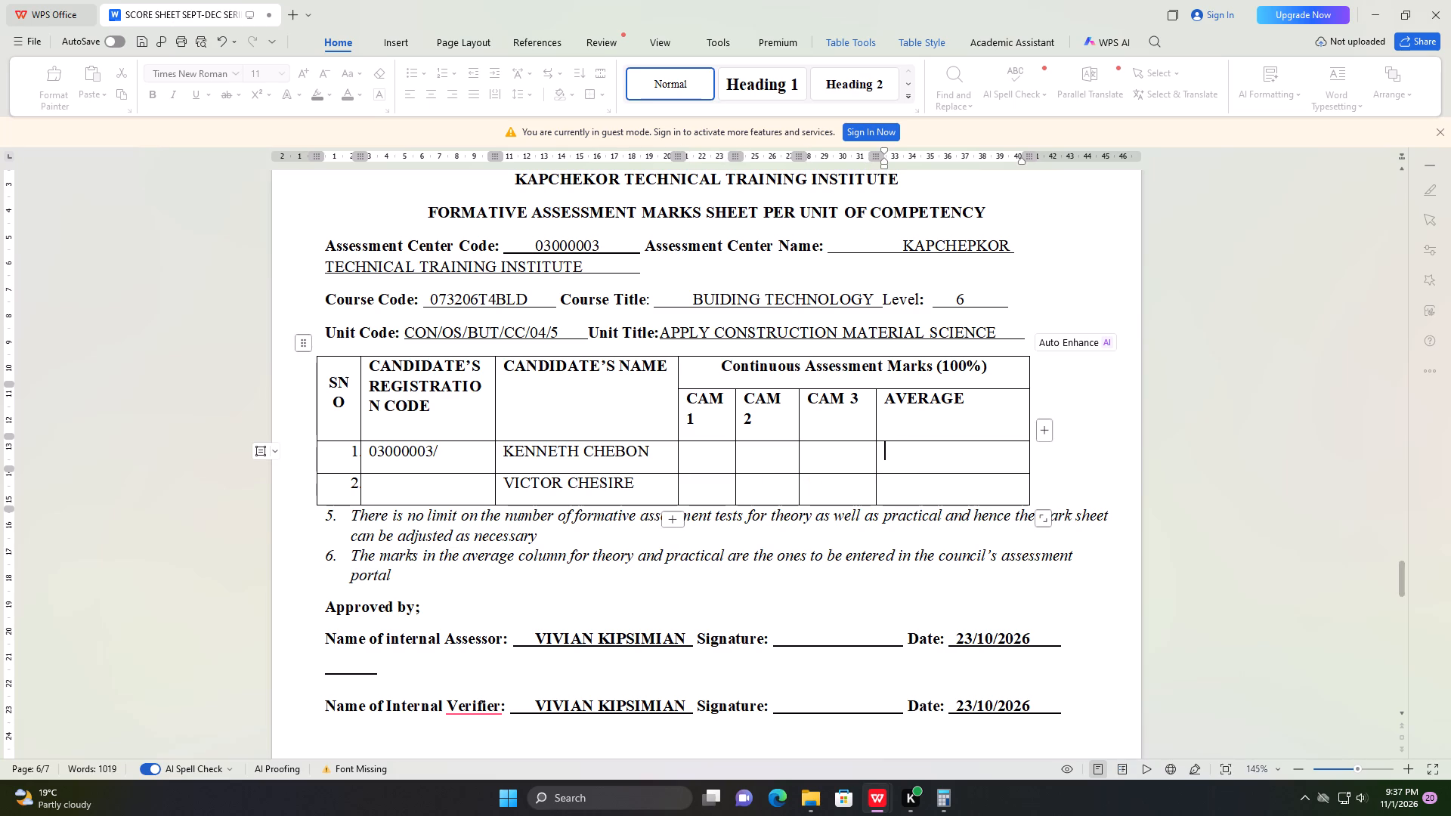
click(705, 465)
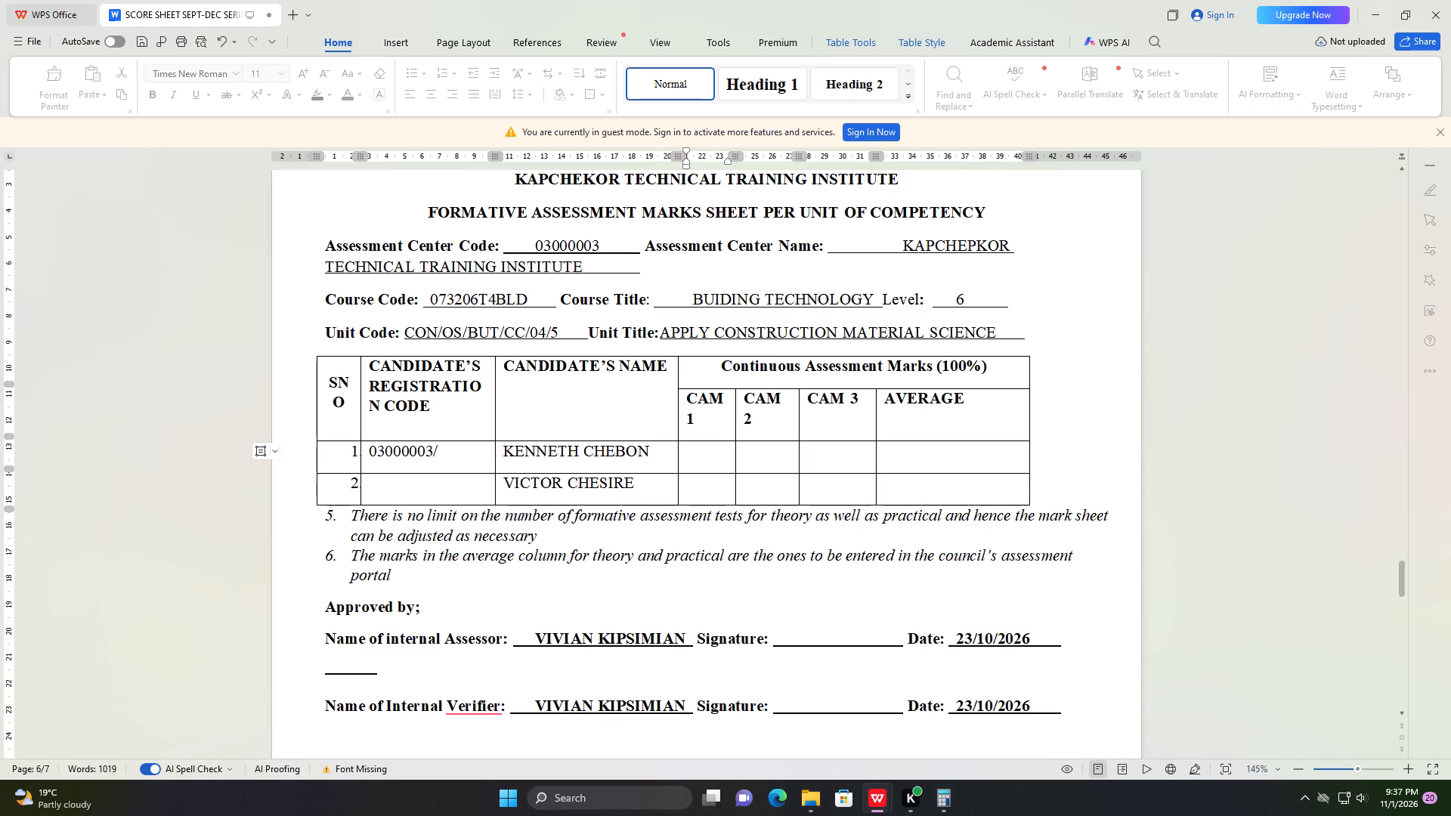
Change the unit title above the page 6 marks table to MATERIAL TESTING 1.
click(992, 330)
click(992, 331)
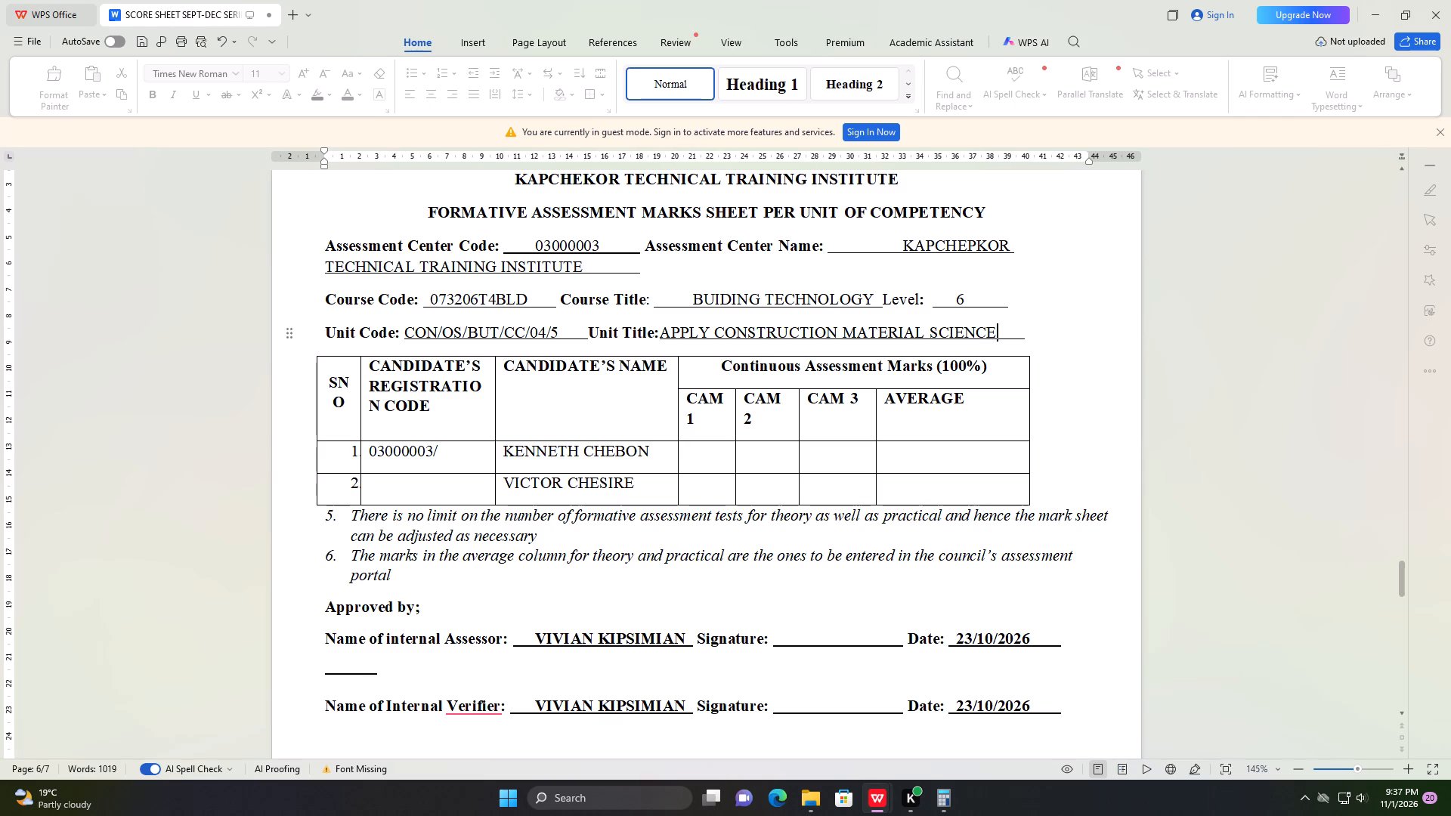
key(BackSpace)
key(BackSpace)
key(BackSpace)
key(BackSpace)
key(BackSpace)
key(BackSpace)
key(BackSpace)
drag(840, 334, 766, 328)
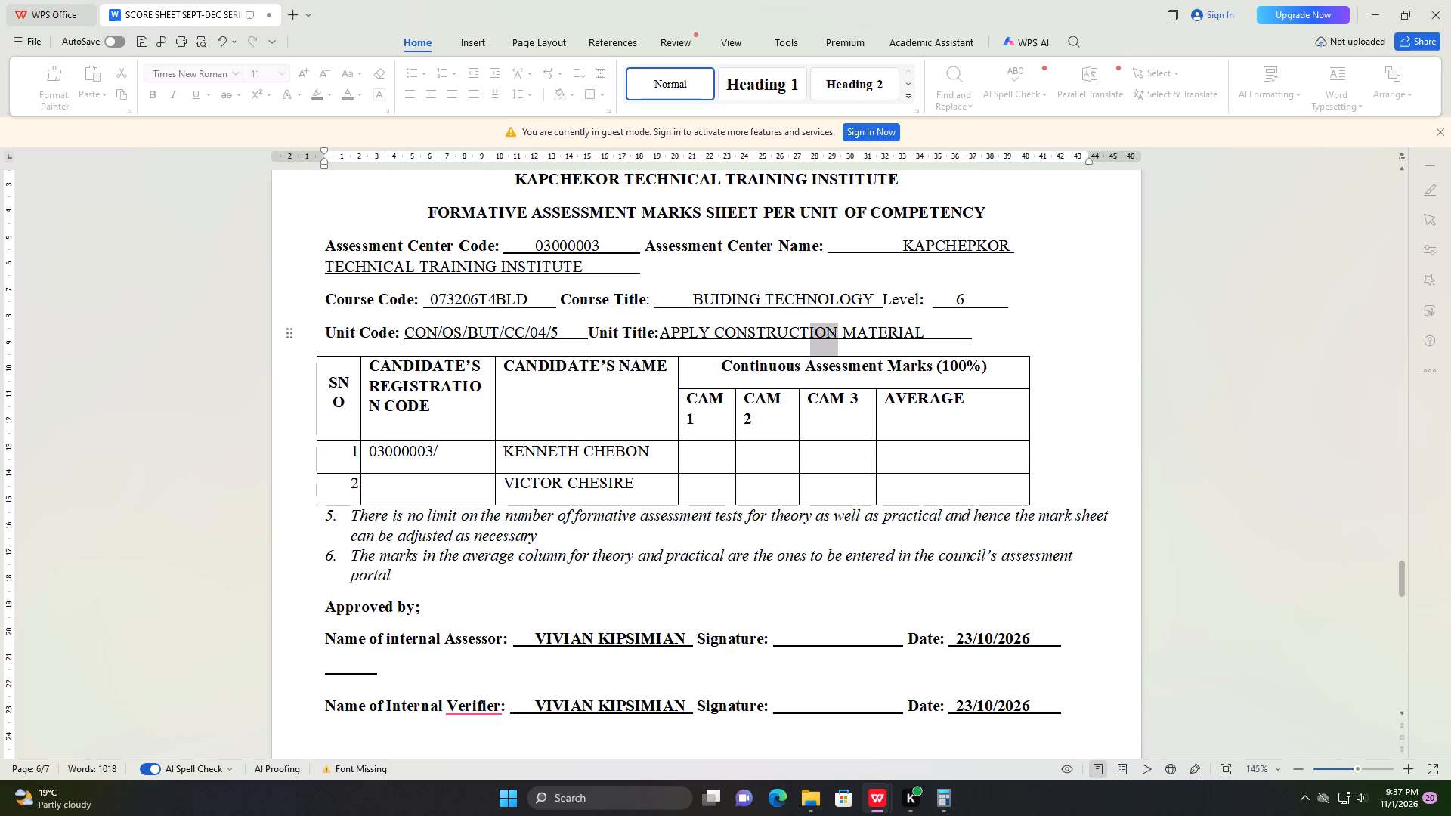
drag(766, 328, 665, 332)
key(BackSpace)
click(743, 335)
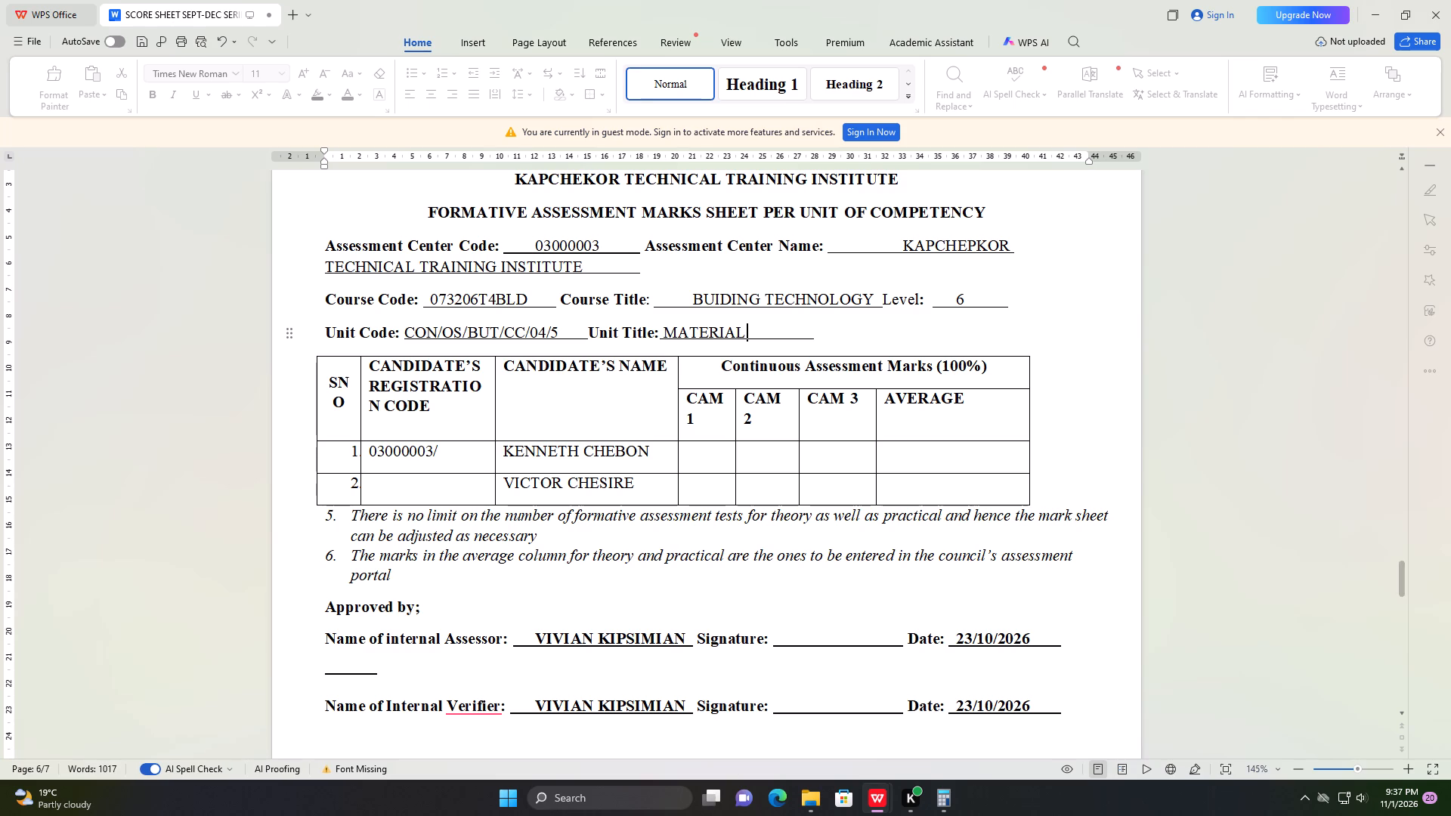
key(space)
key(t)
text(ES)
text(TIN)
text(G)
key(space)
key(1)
Delete the second candidate's name from the page 6 marks table.
click(634, 482)
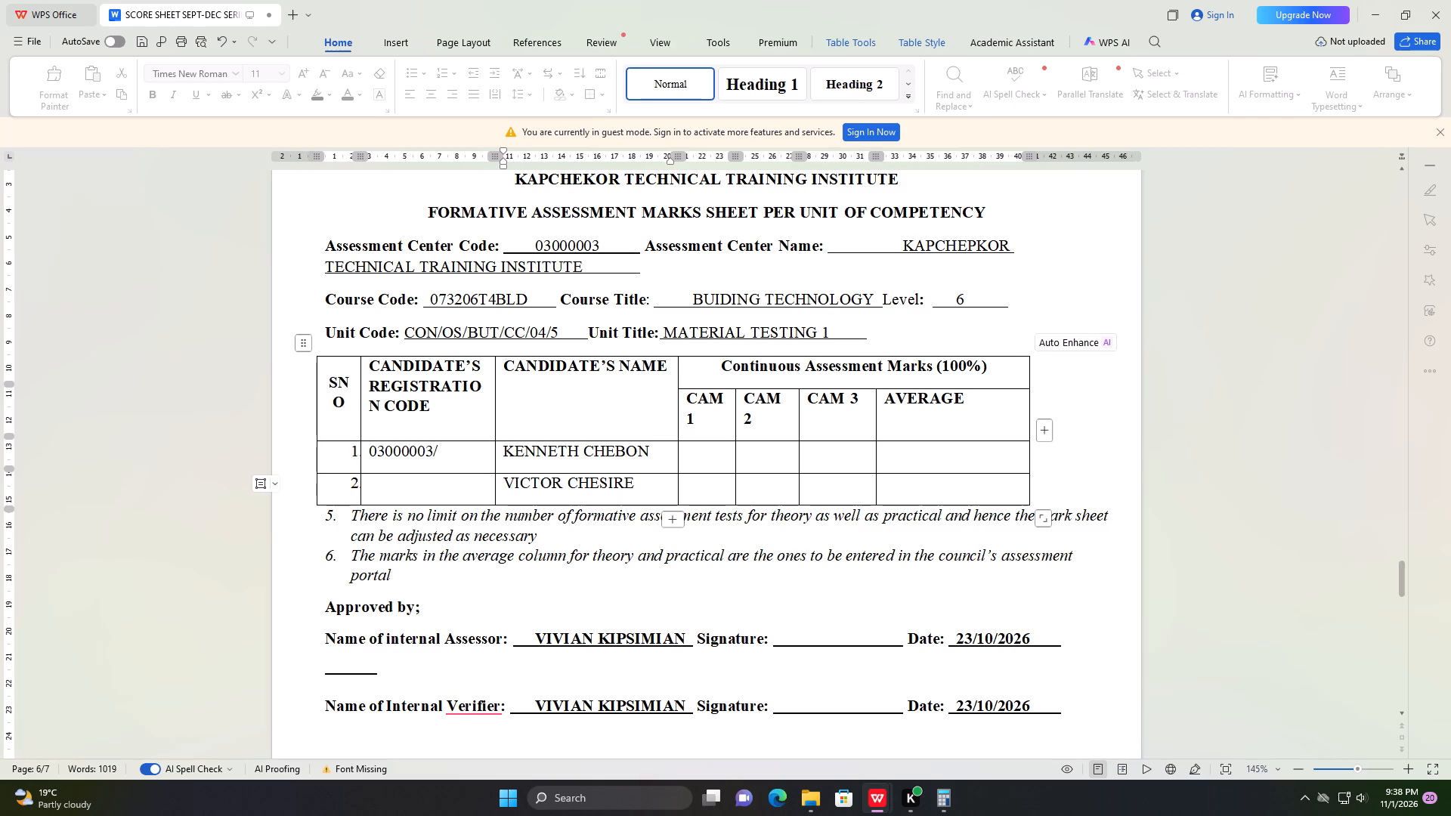
key(BackSpace)
key(BackSpace)
key(BackSpace)
key(BackSpace)
key(BackSpace)
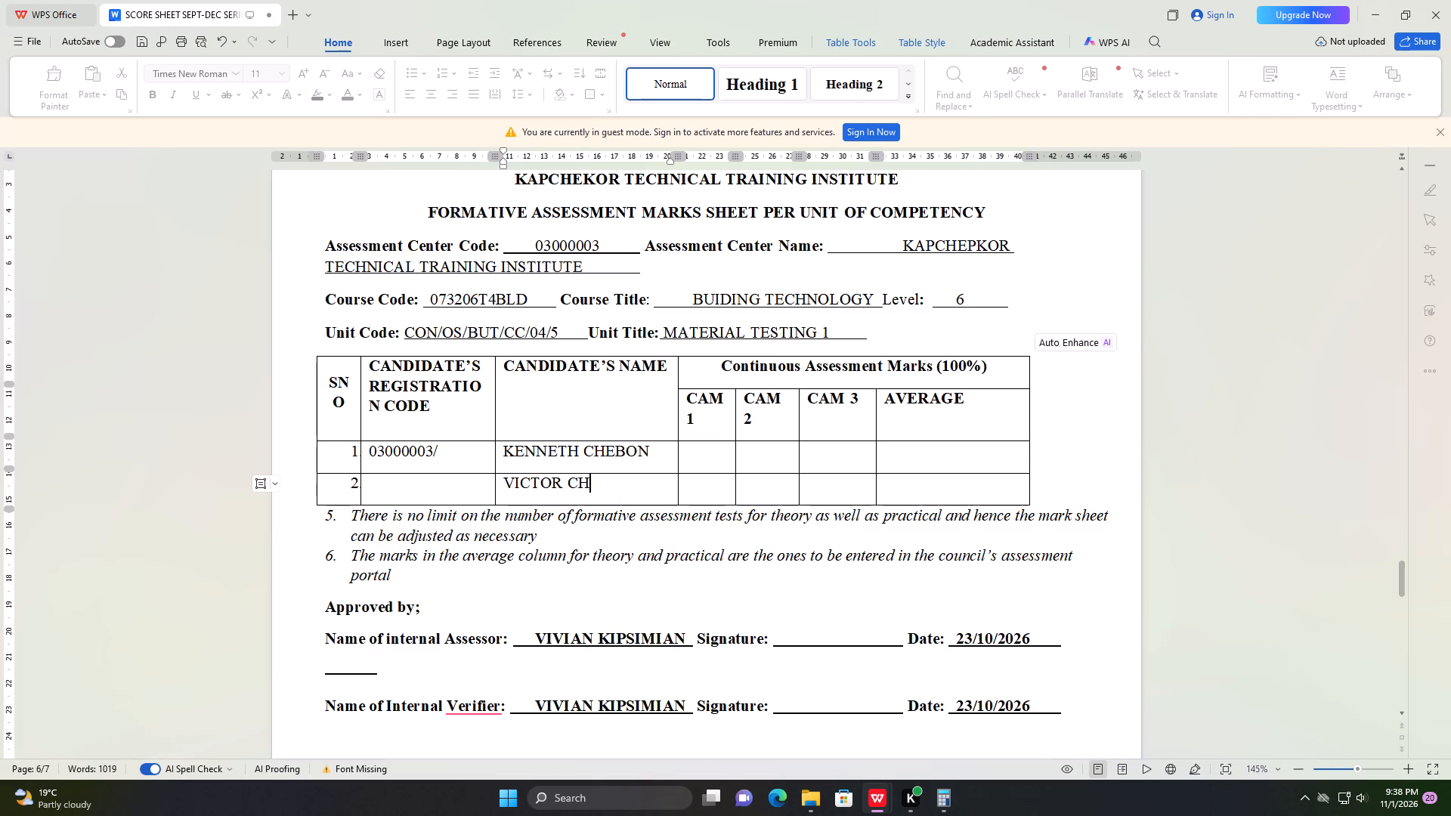
key(BackSpace)
key(BackSpace)
key(BackSpace)
key(BackSpace)
key(BackSpace)
key(BackSpace)
key(BackSpace)
key(BackSpace)
key(BackSpace)
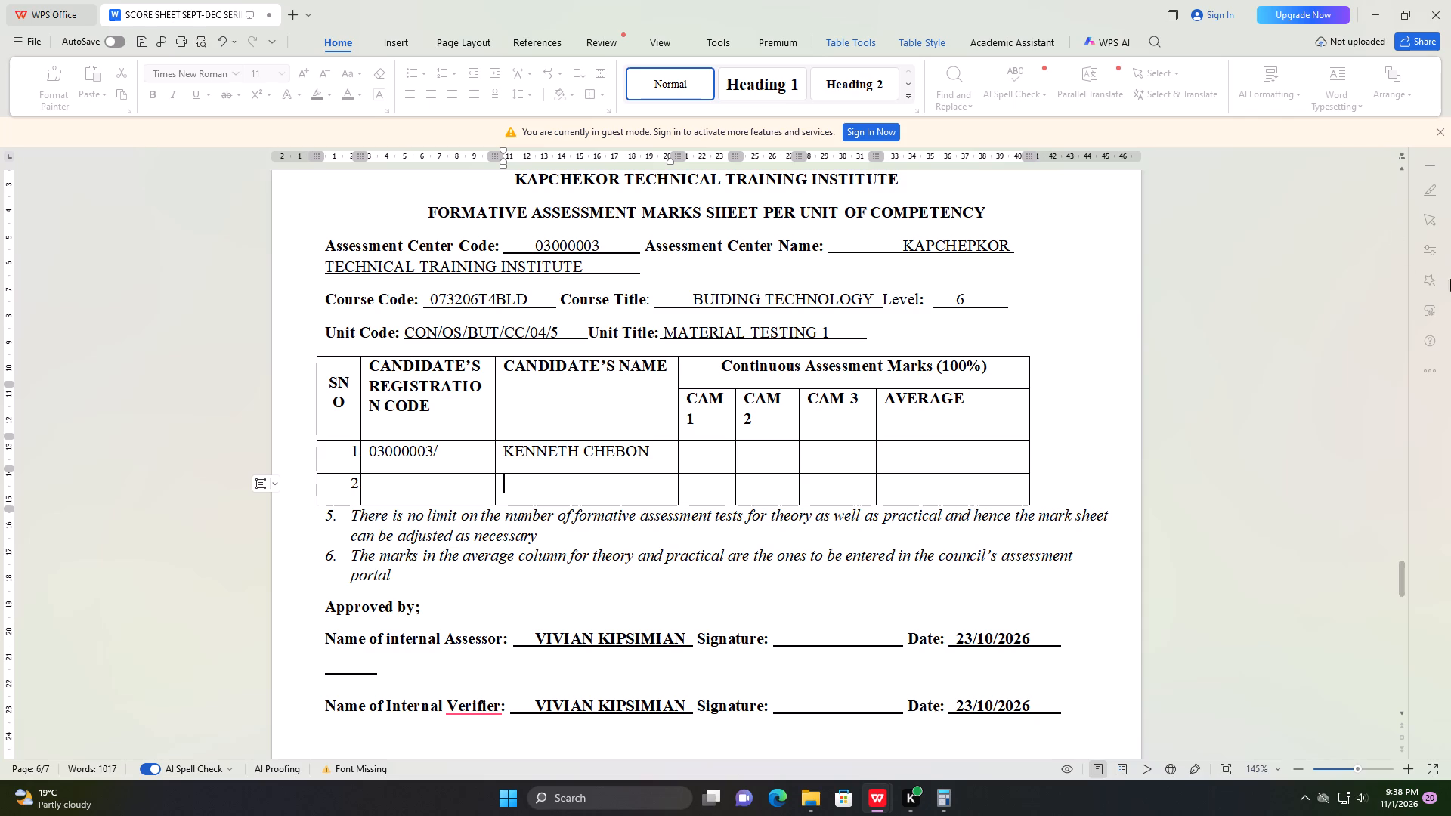
Enter 92 for both CAM 2 and CAM 3 in the first candidate's row of the Material Testing 1 table.
click(756, 456)
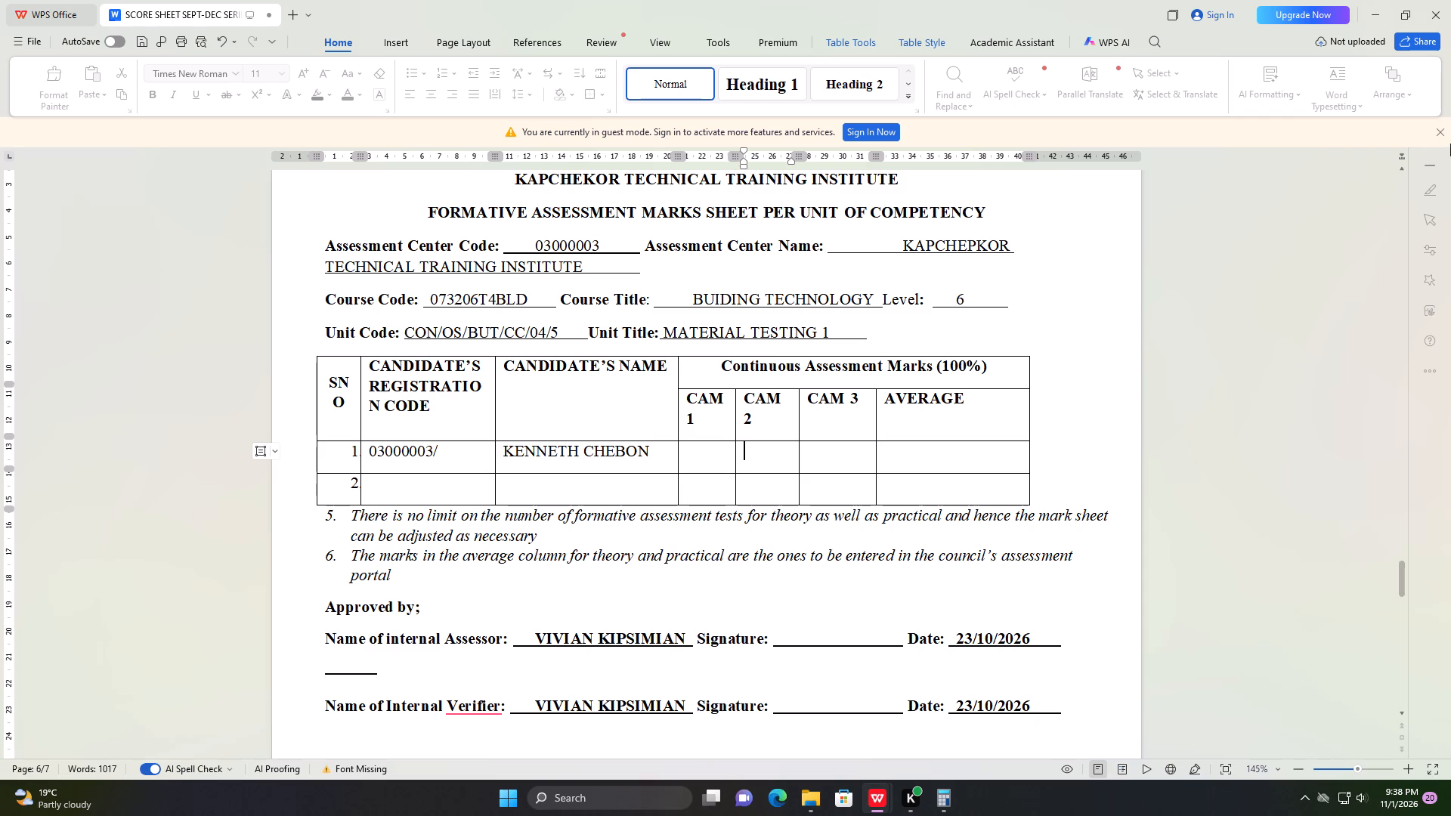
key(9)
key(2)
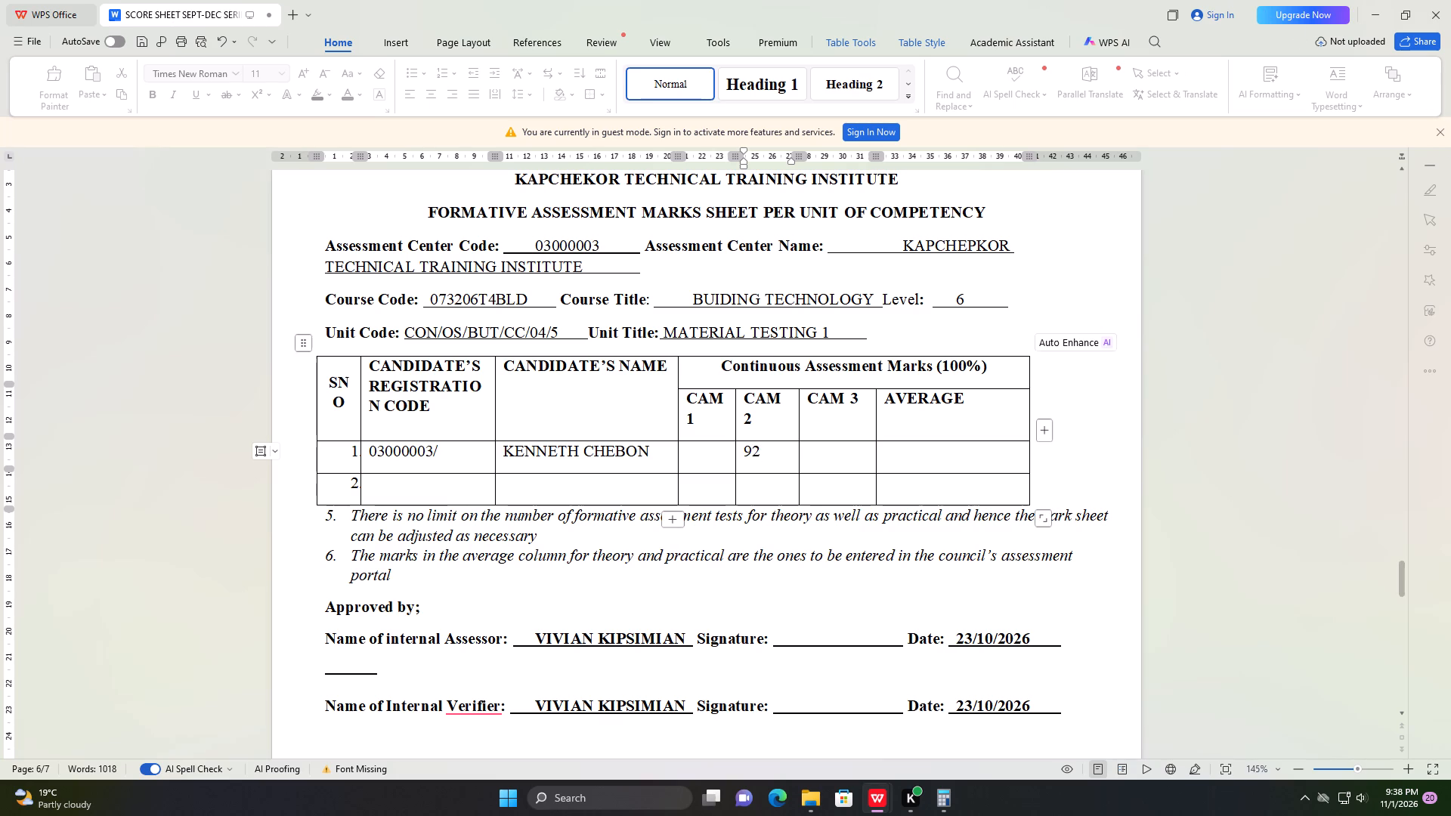
click(831, 458)
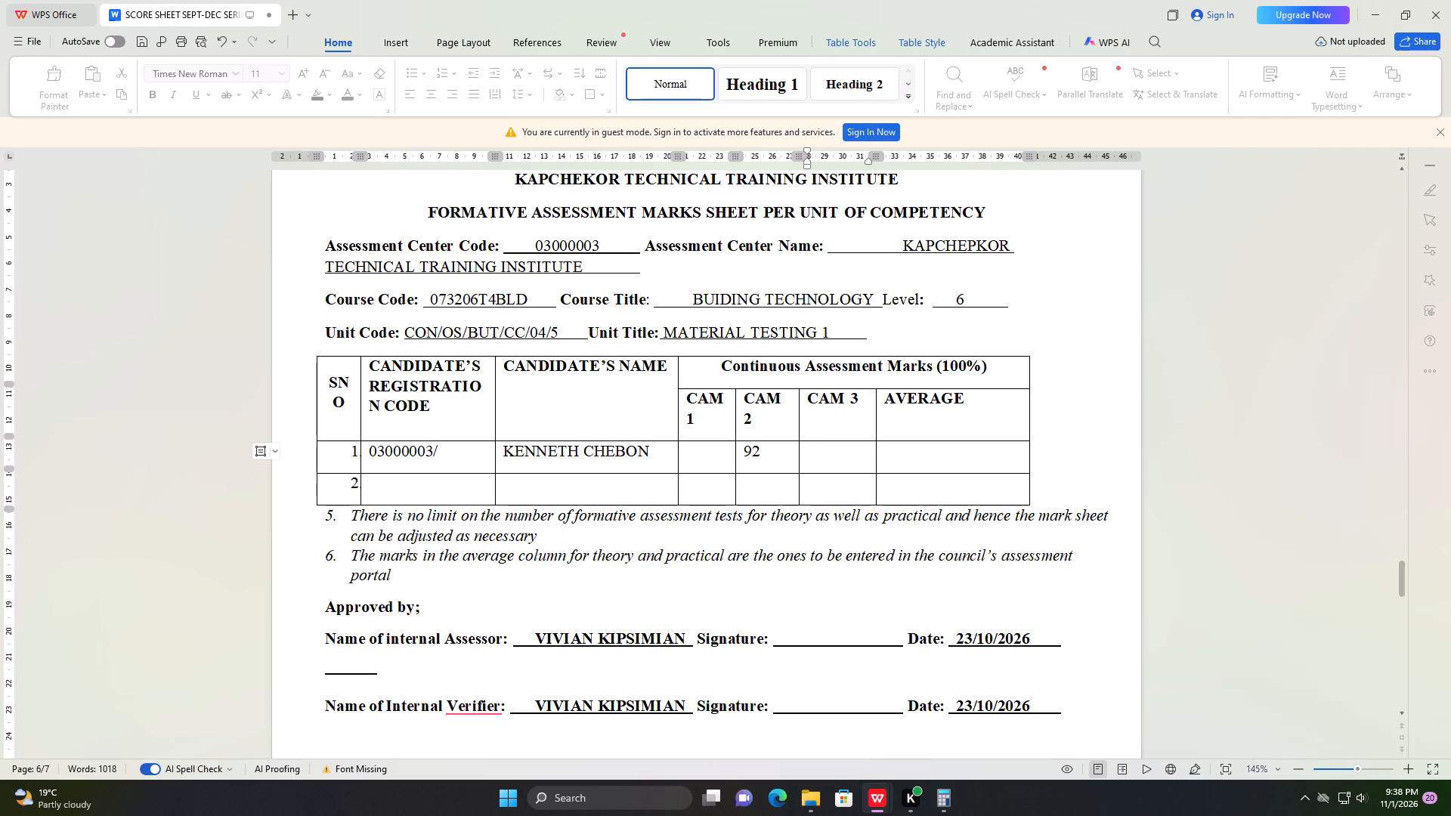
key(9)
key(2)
Enter the new second candidate's first name and surname in the empty name cell of row 2.
click(541, 496)
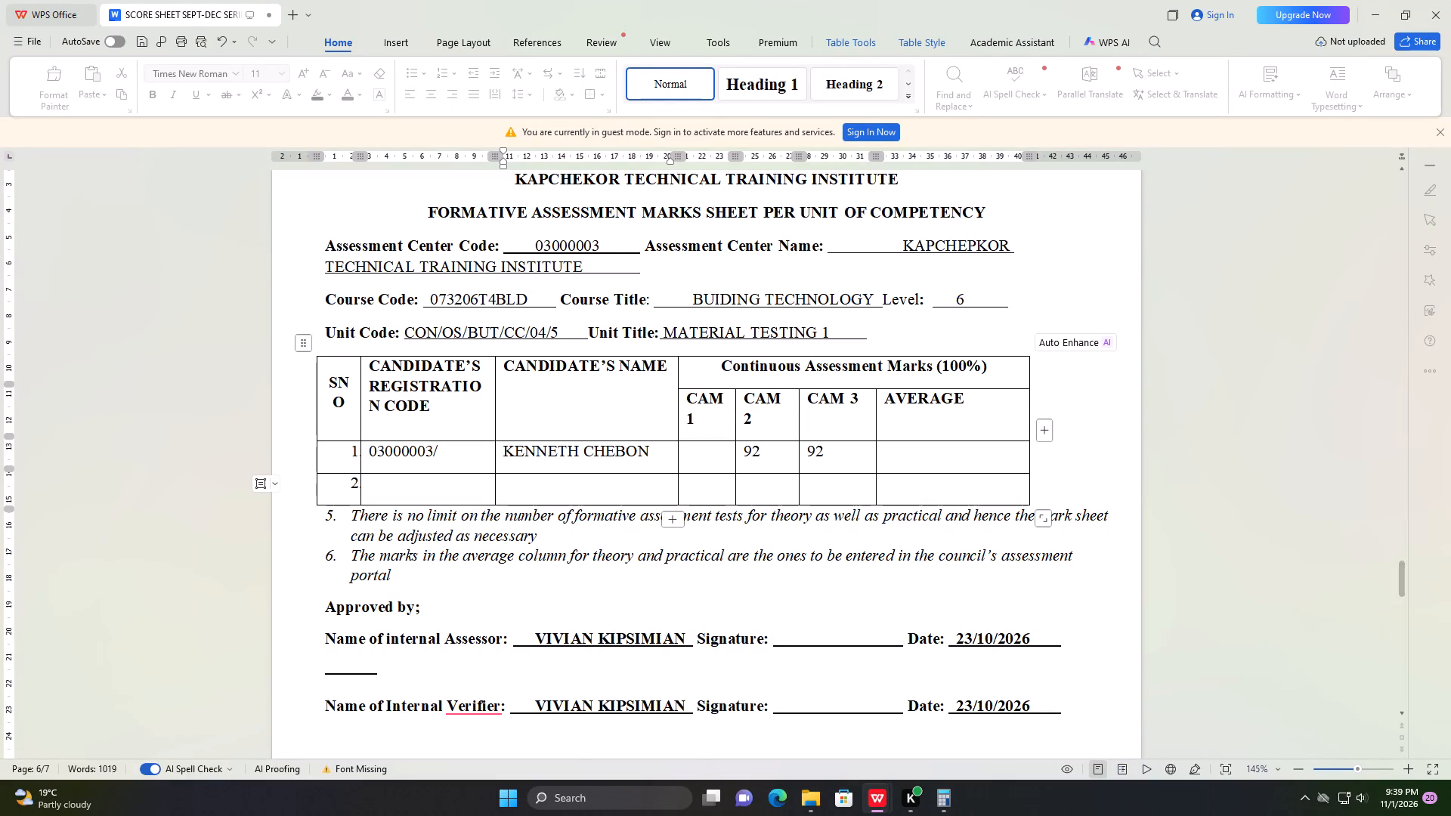
click(509, 496)
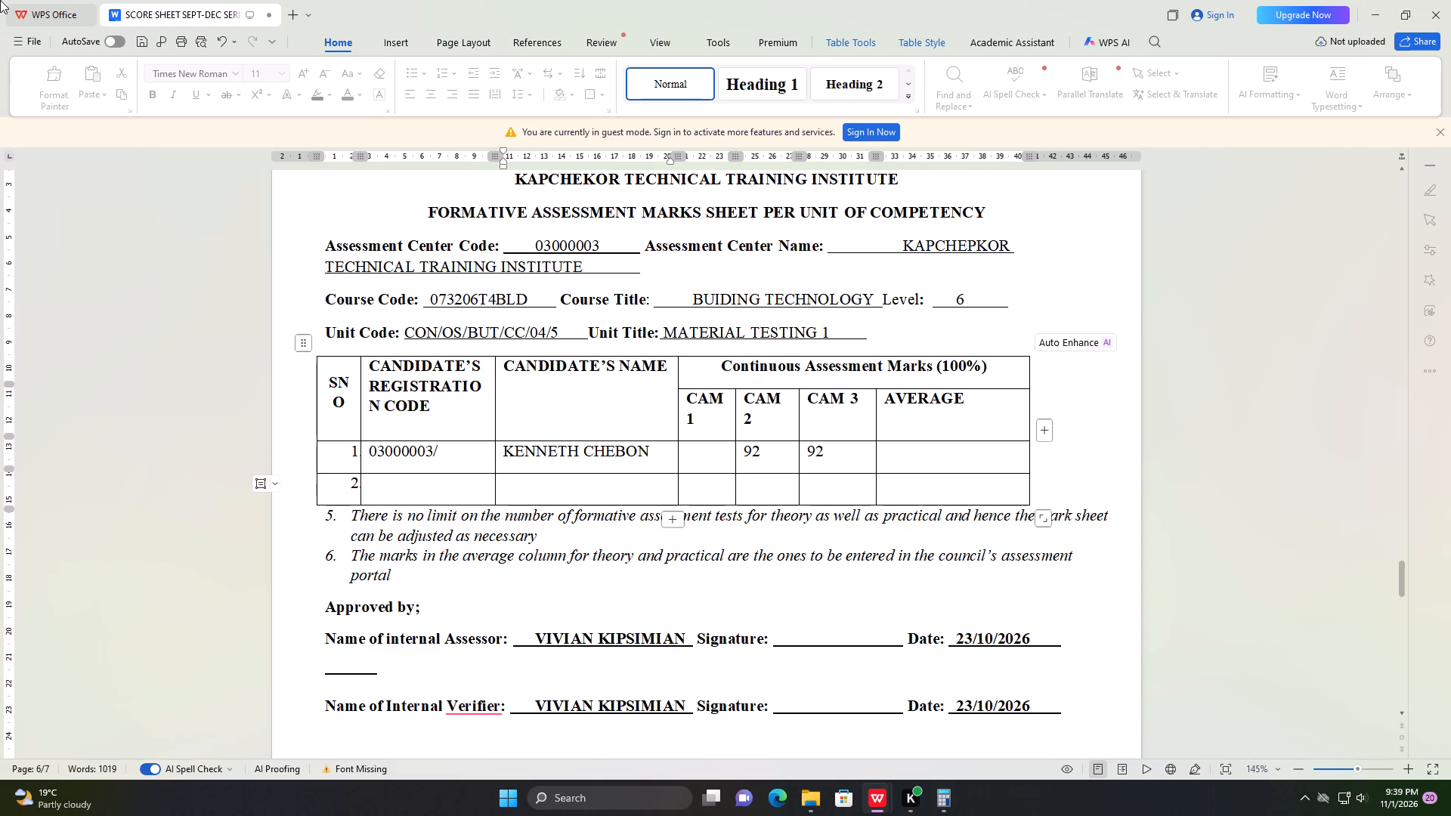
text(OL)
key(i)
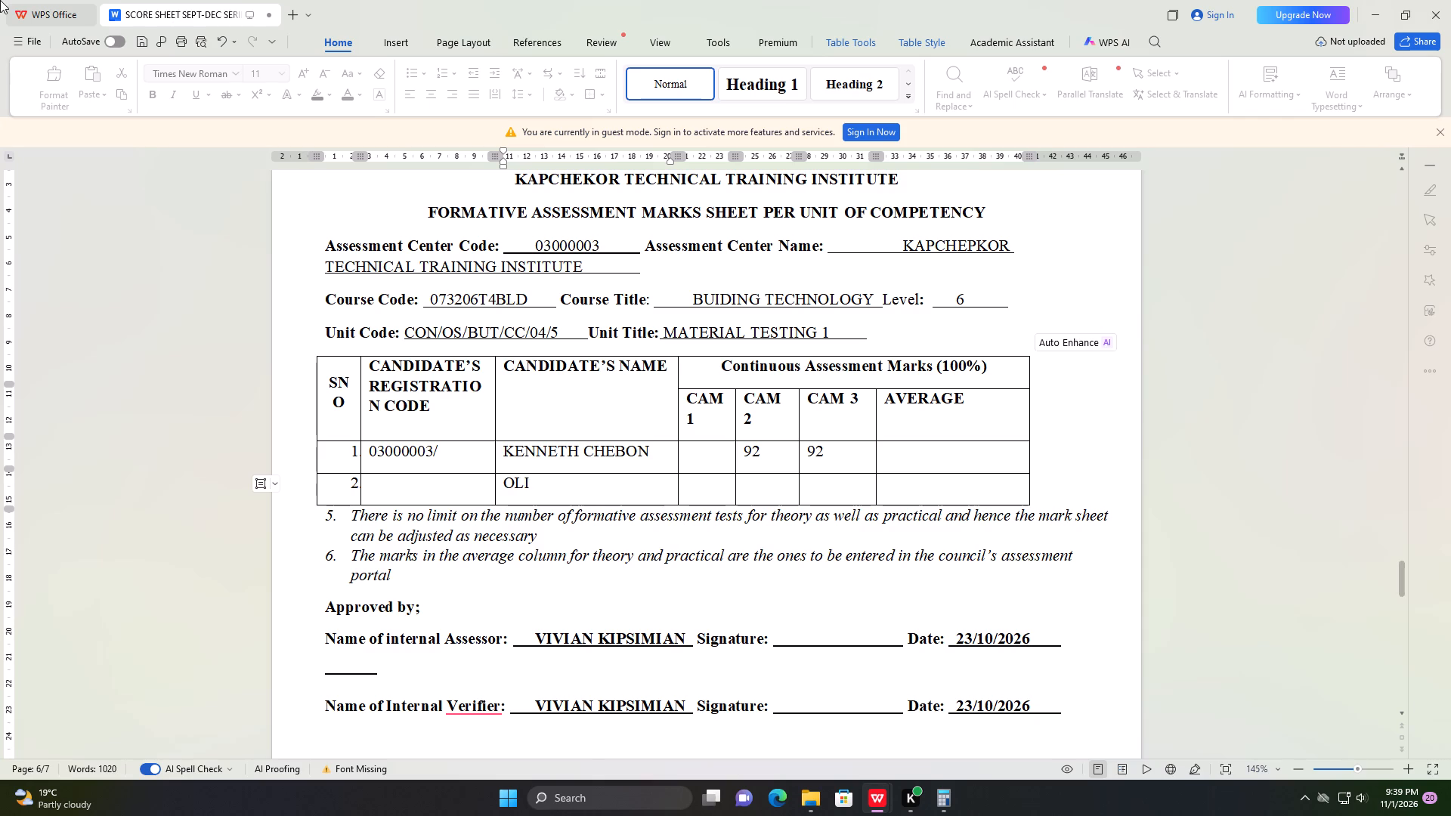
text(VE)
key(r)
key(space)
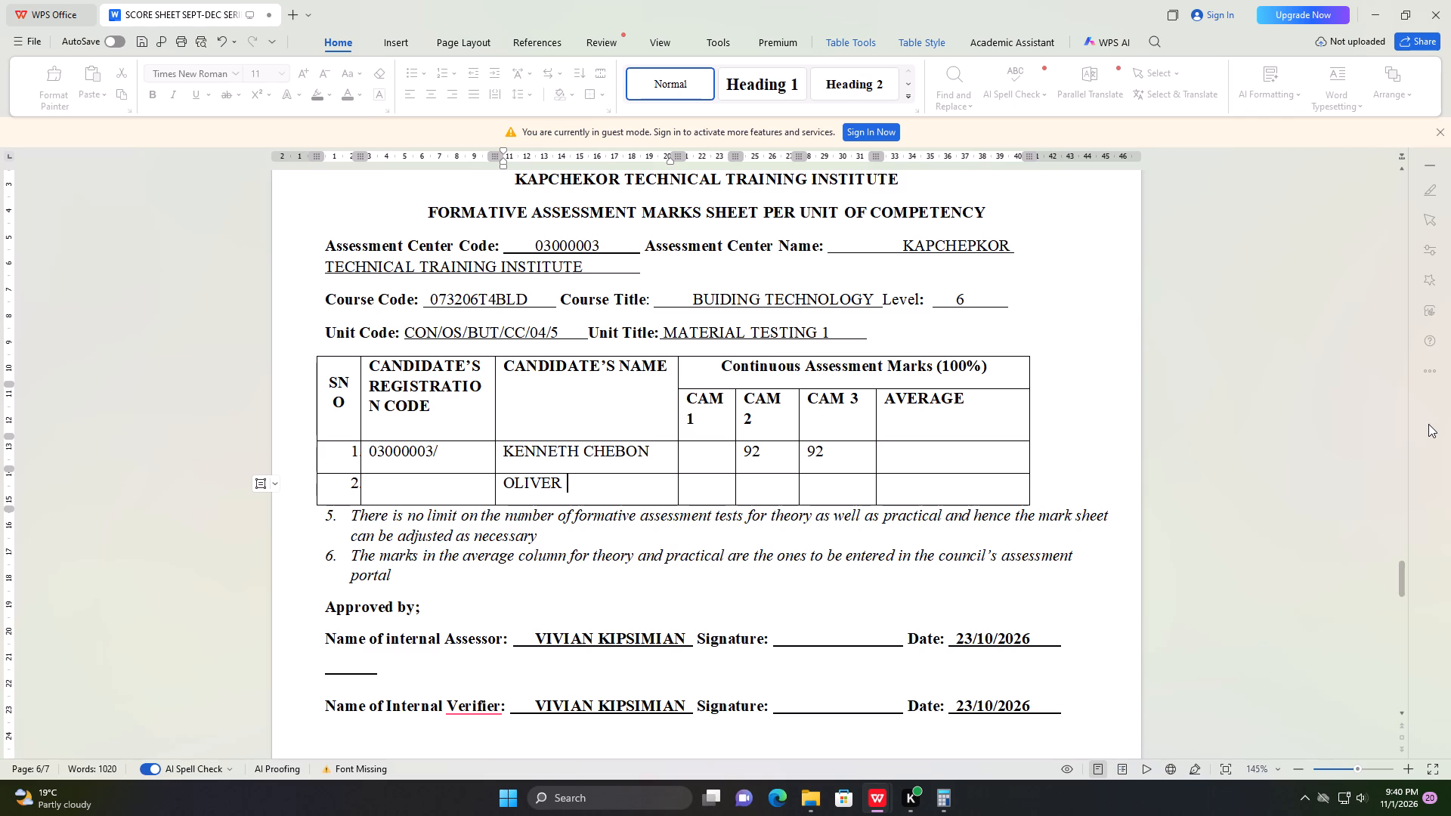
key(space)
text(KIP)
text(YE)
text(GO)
scroll(679, 512, down, 1)
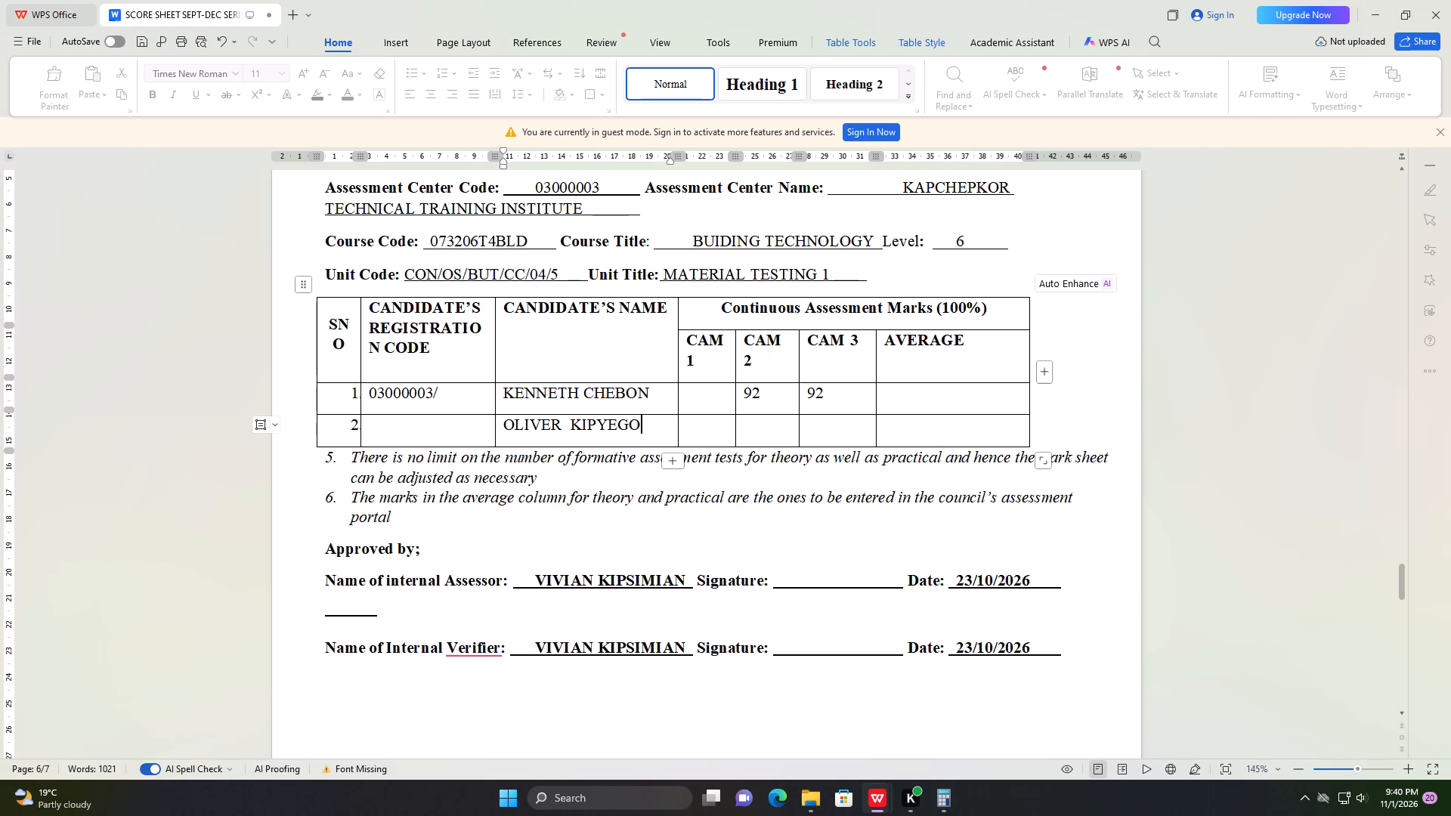
Copy both candidate name cells from the Material Testing 1 table on page 6.
drag(646, 425, 534, 406)
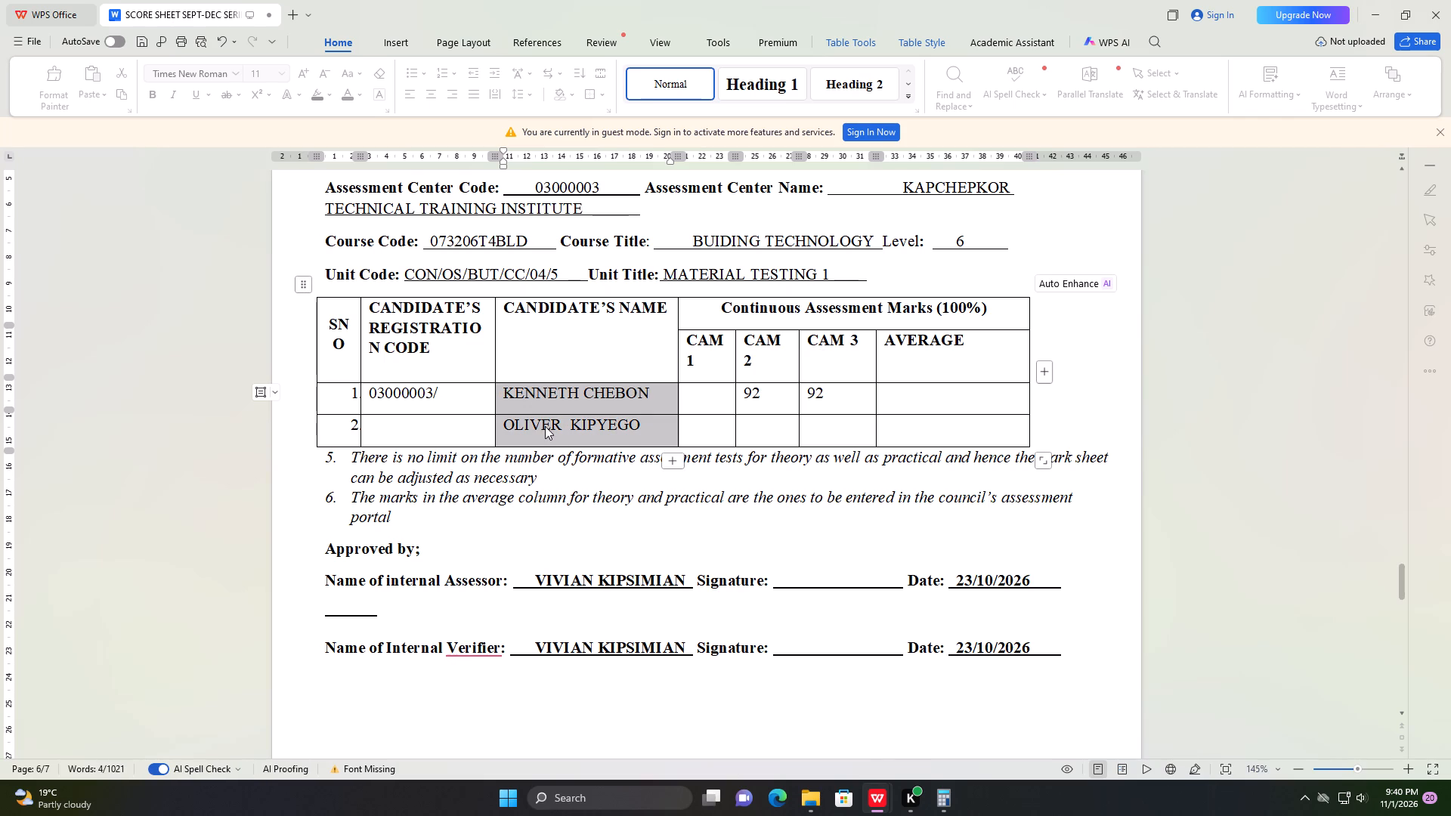
key(ctrl+c)
Insert three blank lines above the institute heading at the end of page 6 to push the heading onto page 7.
scroll(599, 475, down, 14)
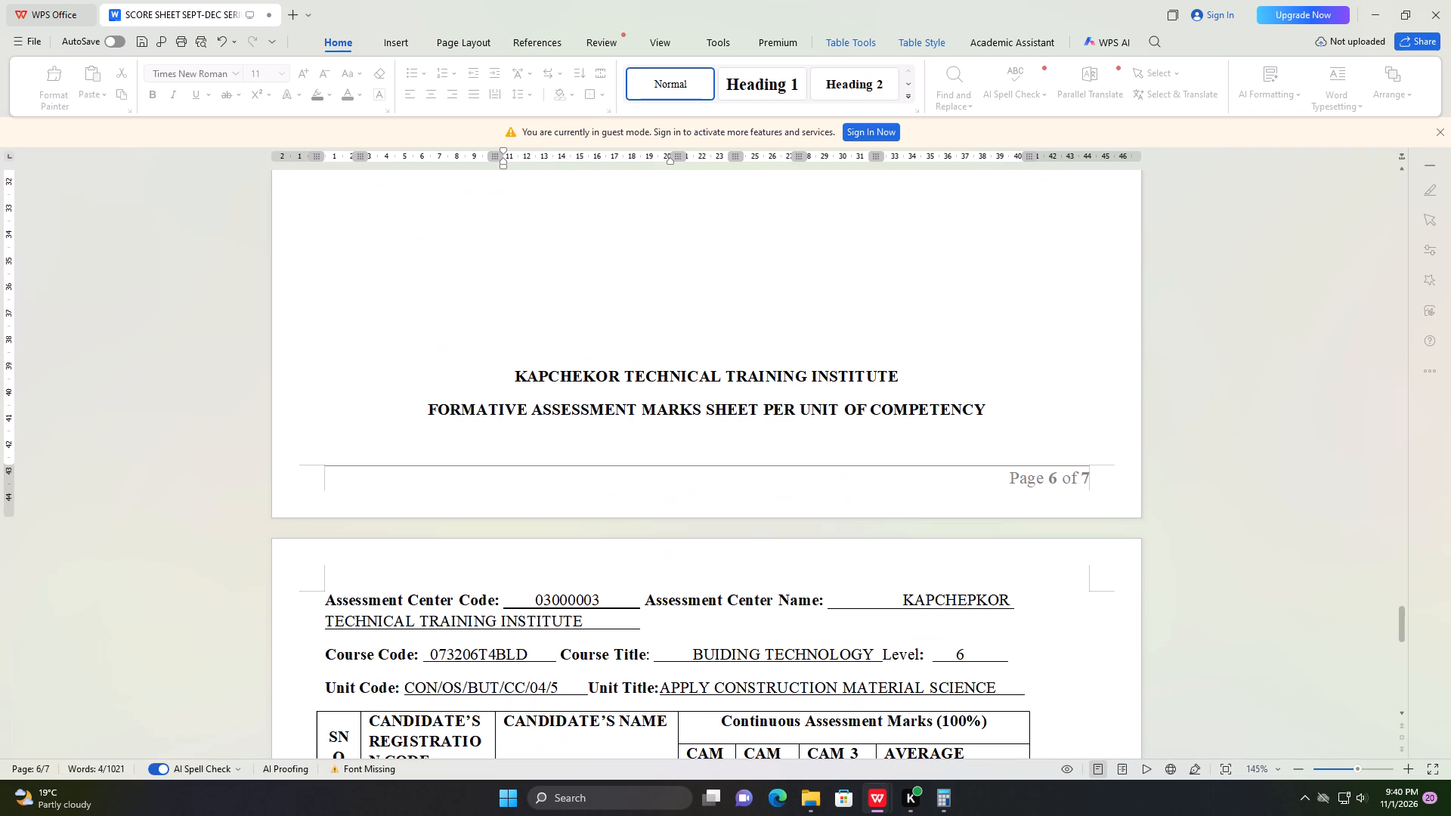
click(590, 340)
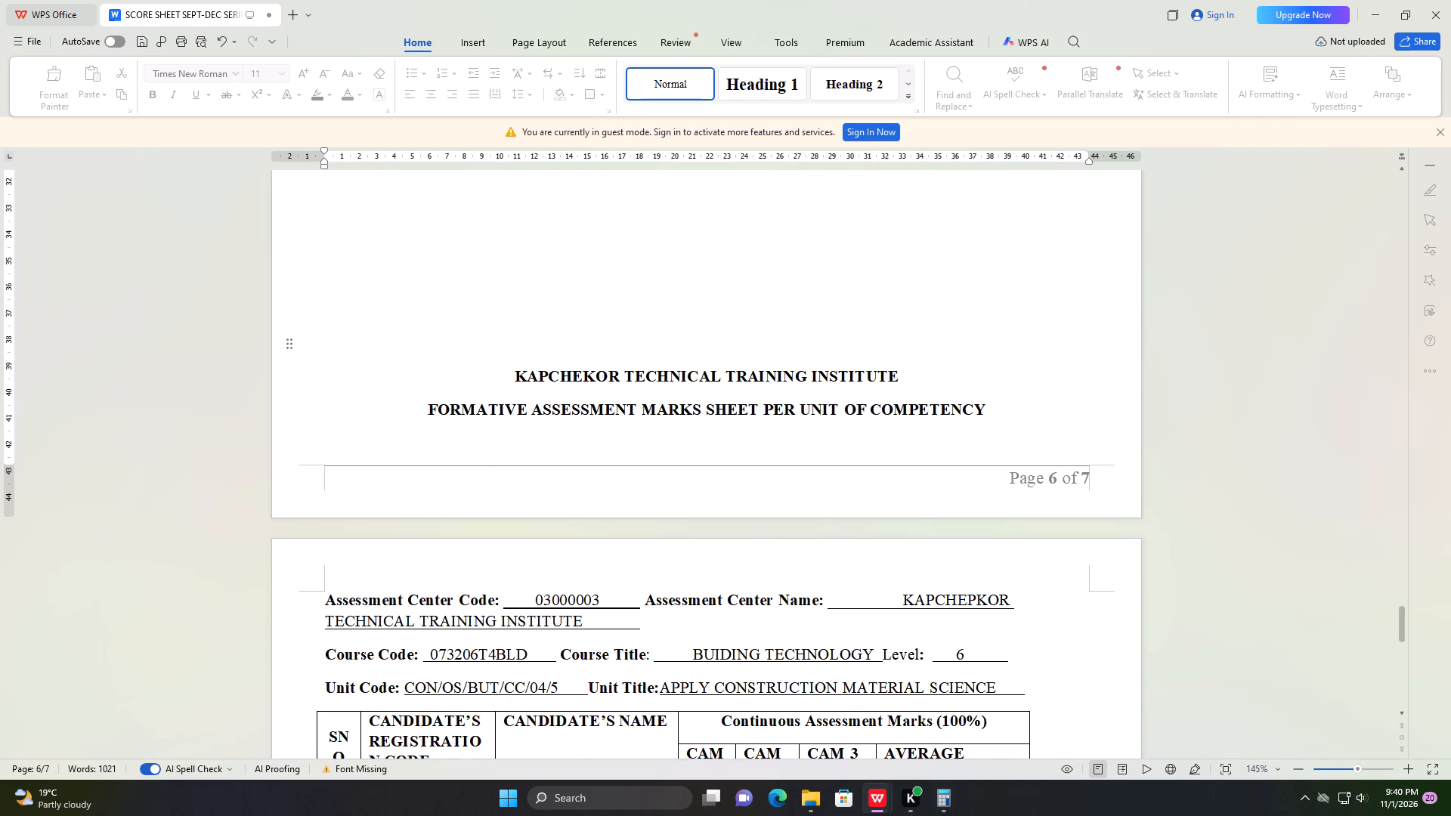
key(Return)
key(Return)
key(Return)
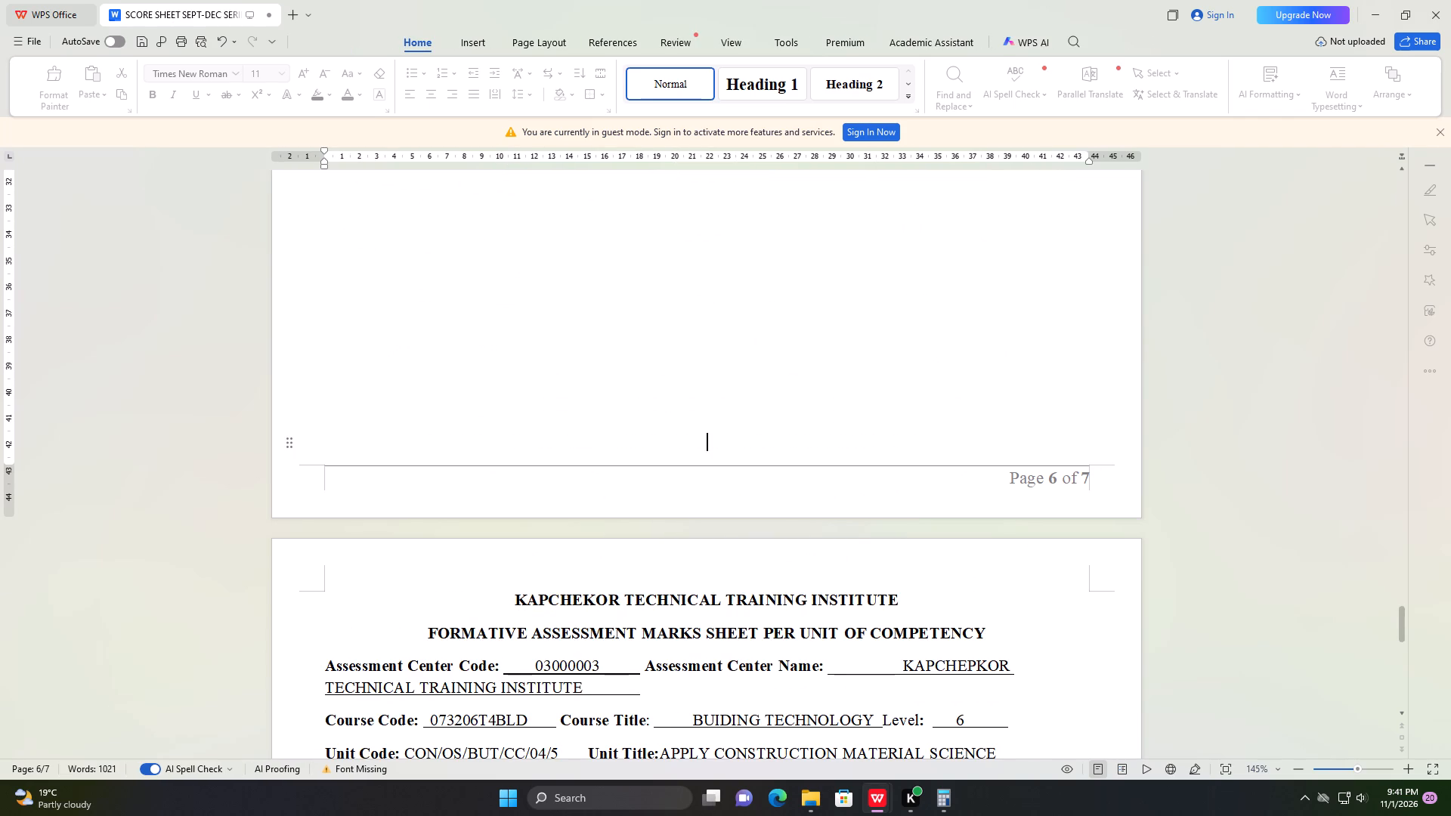
Replace the two candidate names in the page 7 marks table with the copied names.
scroll(554, 407, down, 7)
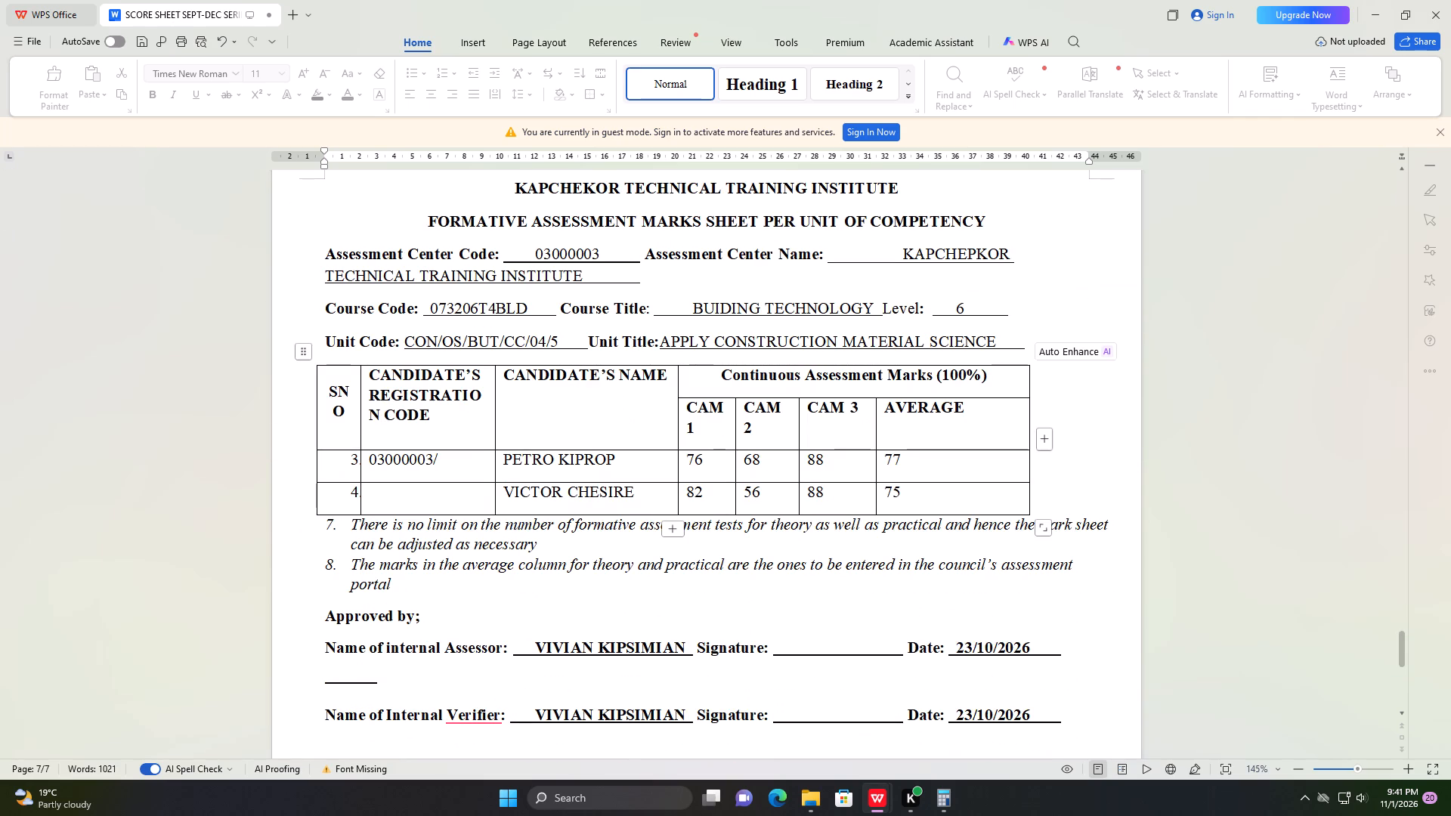
drag(504, 459, 588, 491)
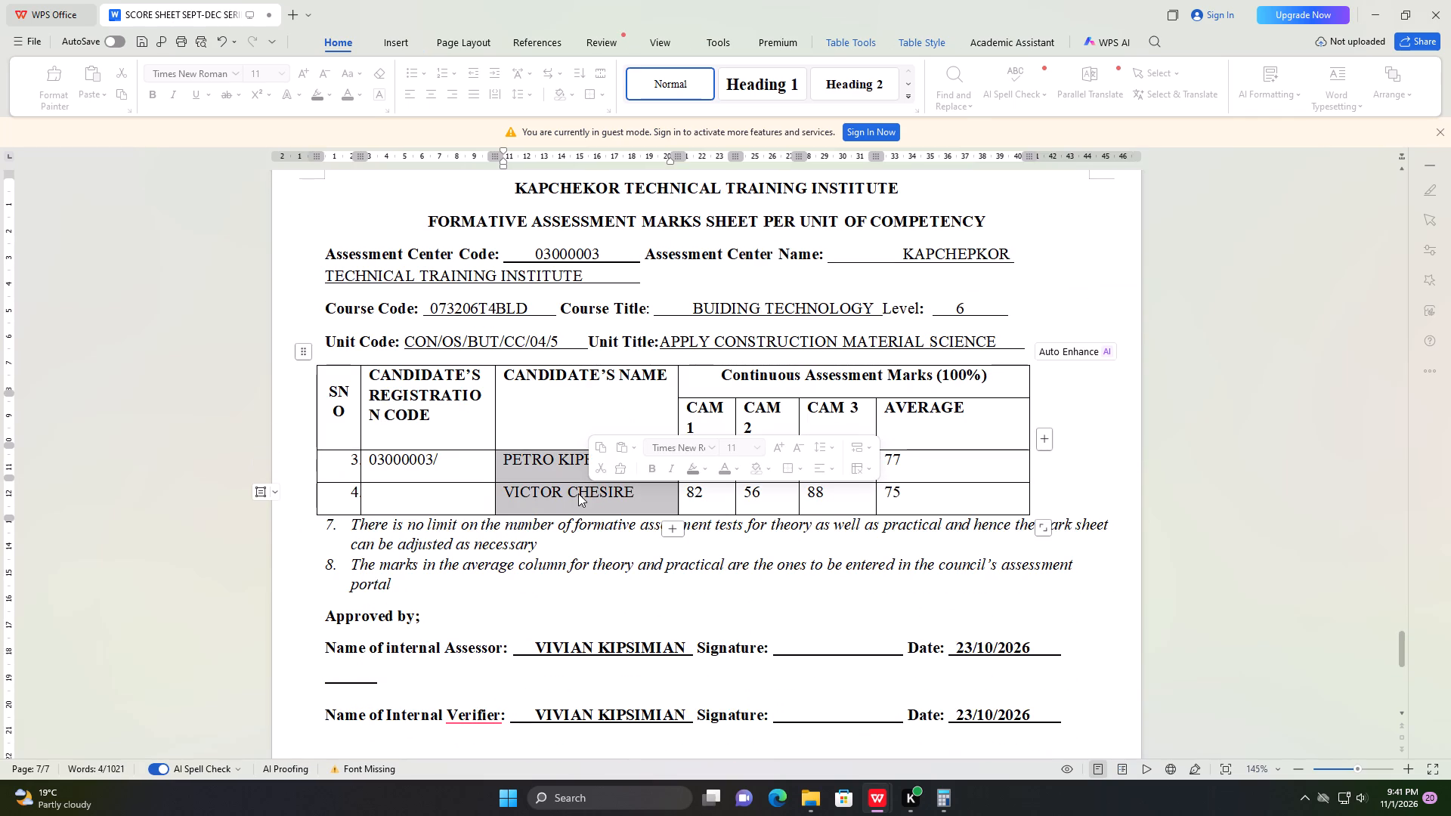
key(ctrl+v)
Clear the CAM 3, CAM 2 and CAM 1 marks in the first candidate's row of the page 7 table.
scroll(583, 487, down, 2)
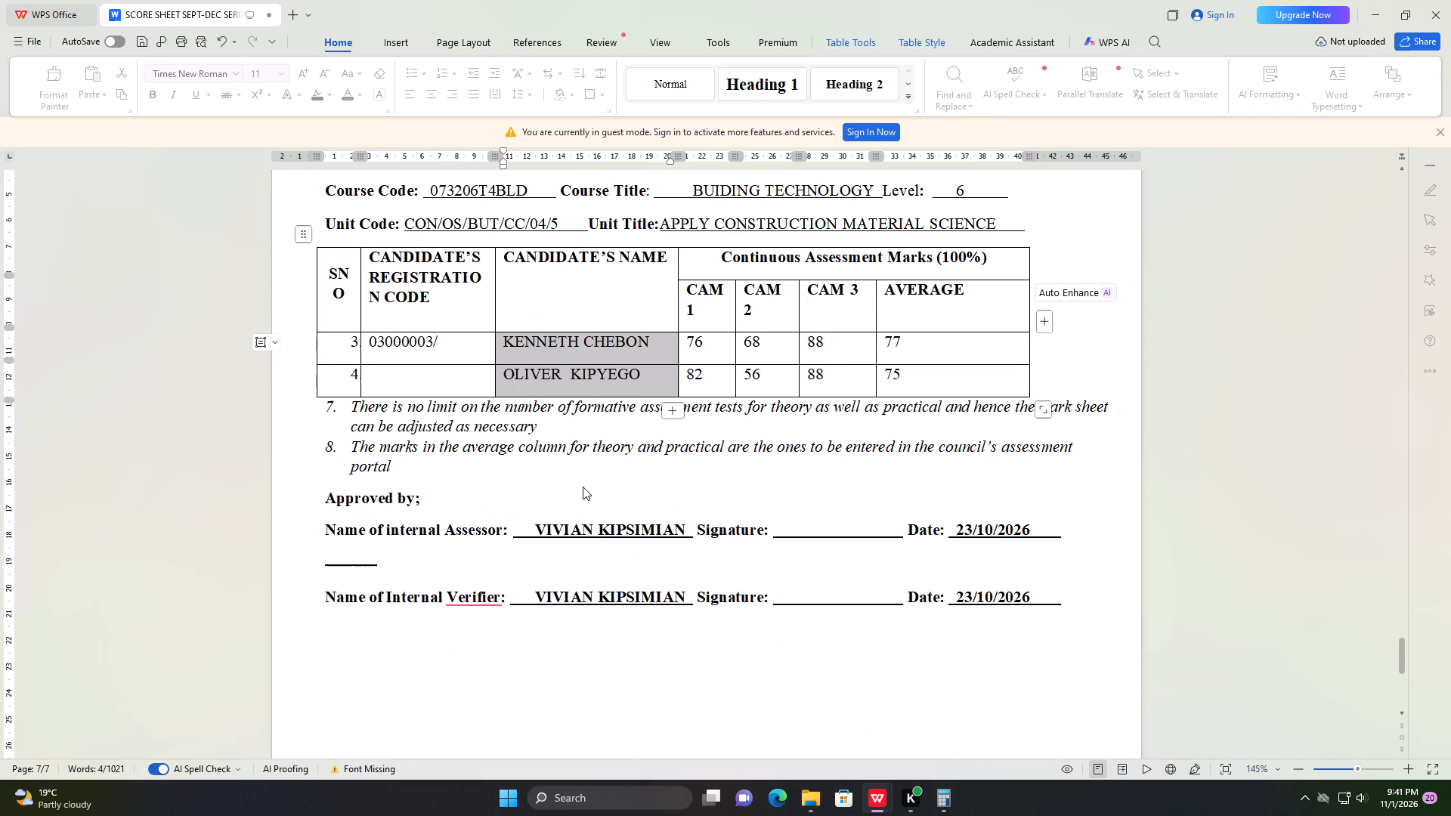
click(830, 350)
key(BackSpace)
key(BackSpace)
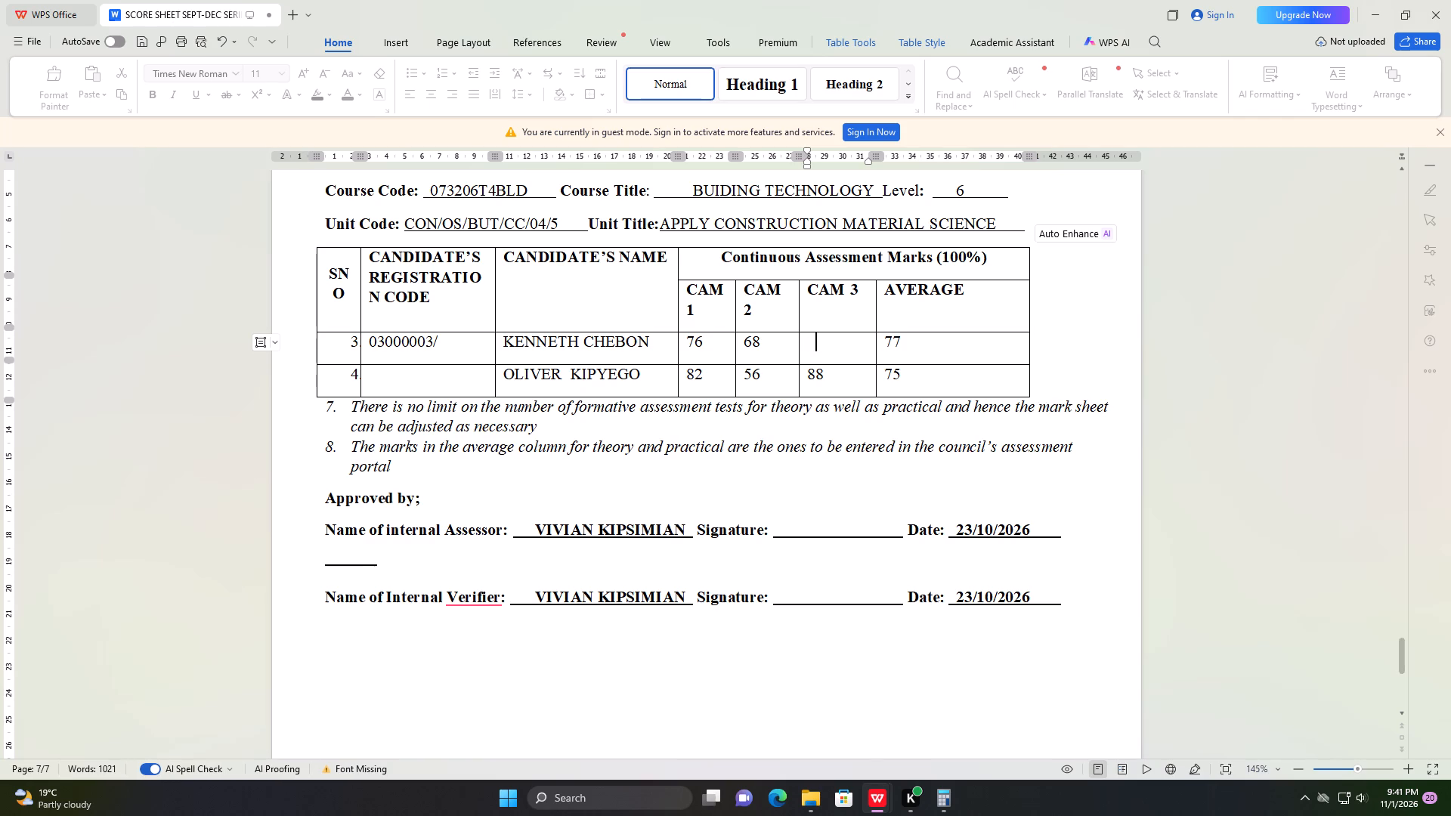
click(770, 345)
key(BackSpace)
key(BackSpace)
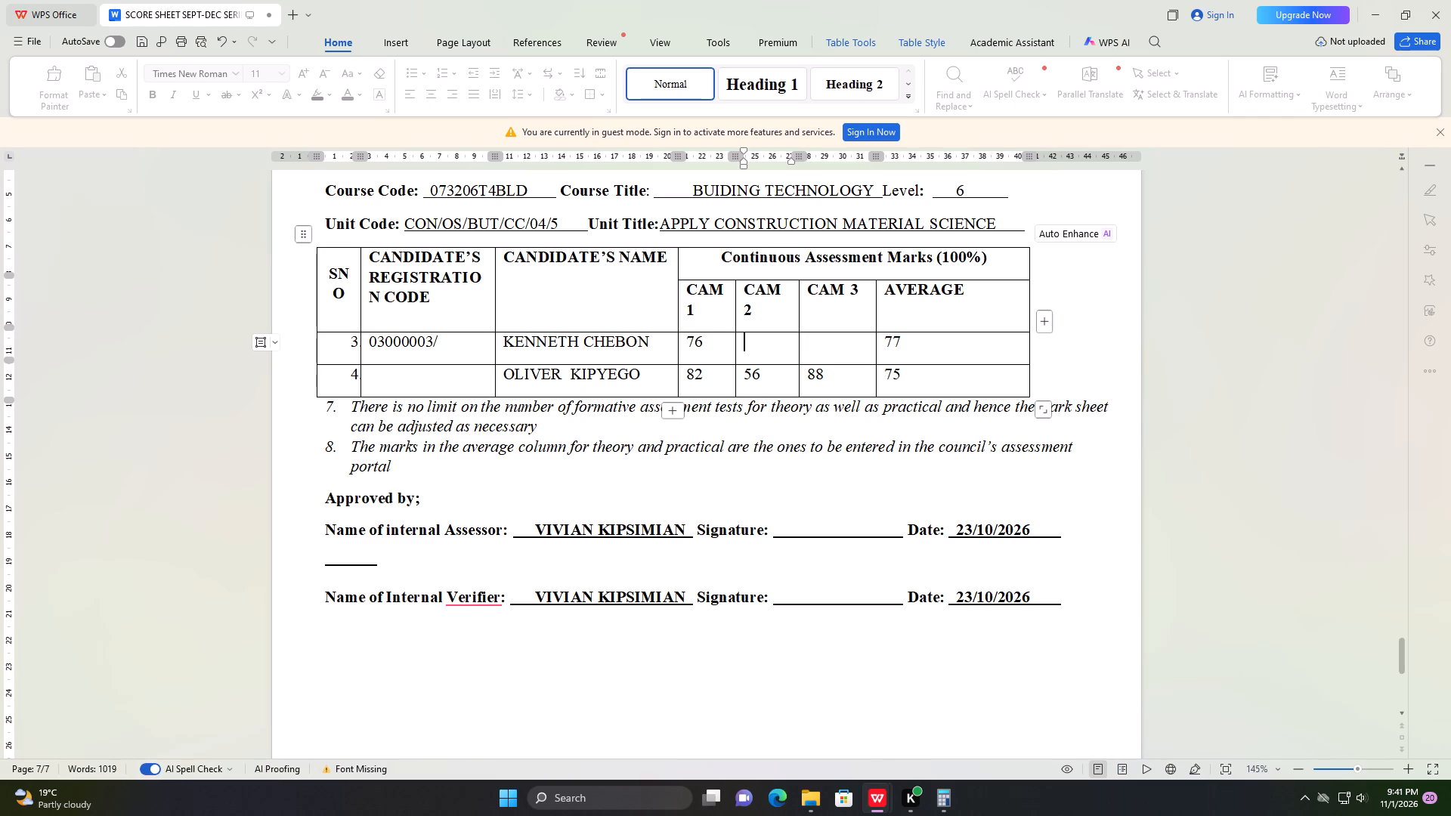
click(715, 340)
key(BackSpace)
key(BackSpace)
key(BackSpace)
Clear the CAM 1, CAM 2 and CAM 3 marks in the second candidate's row of the page 7 table.
click(709, 374)
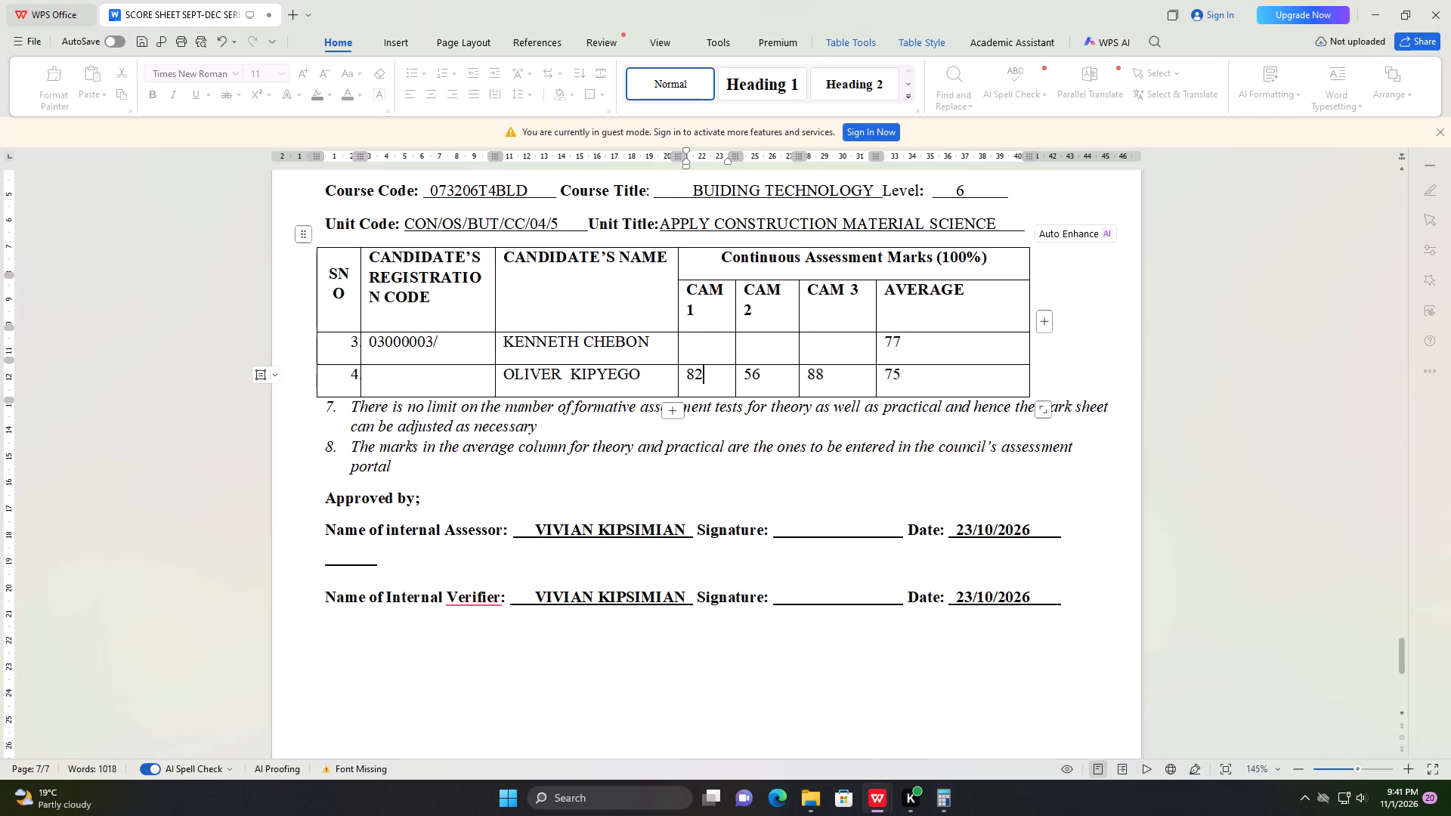
key(BackSpace)
key(BackSpace)
click(760, 376)
key(BackSpace)
key(BackSpace)
key(BackSpace)
click(822, 379)
key(BackSpace)
key(BackSpace)
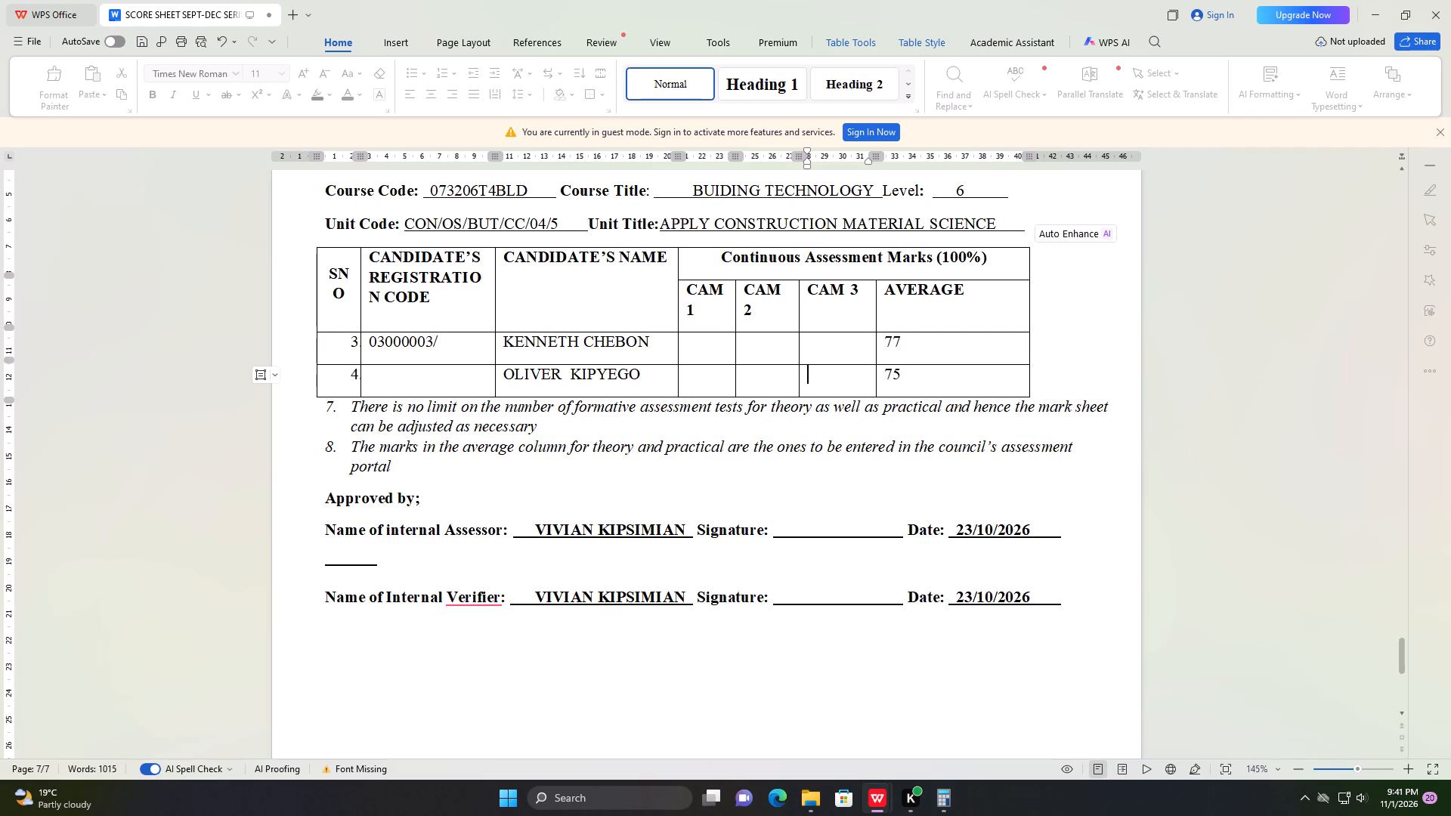
Clear the average marks of both candidates in the page 7 table.
click(905, 377)
key(BackSpace)
key(BackSpace)
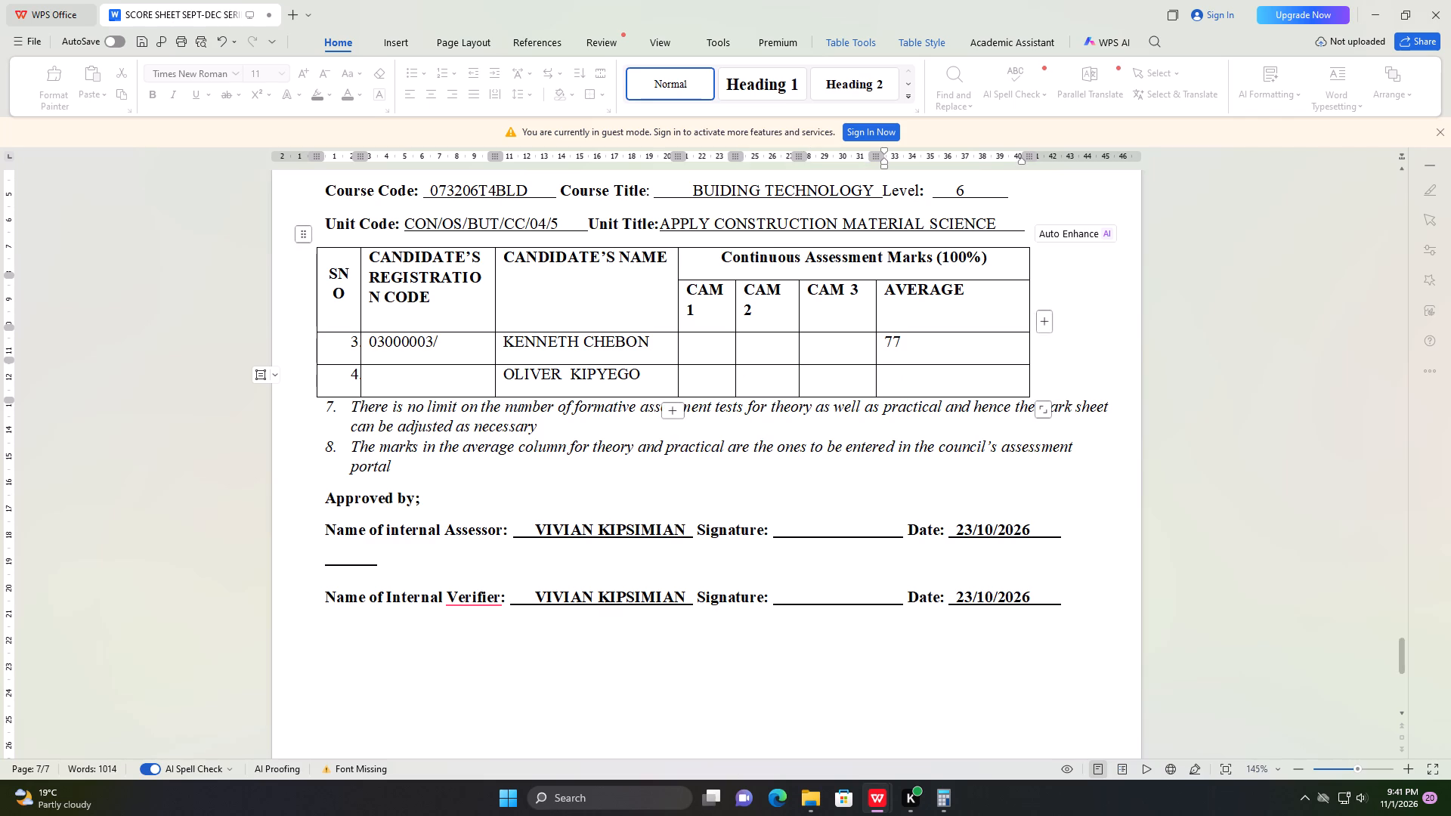
click(905, 350)
key(BackSpace)
key(BackSpace)
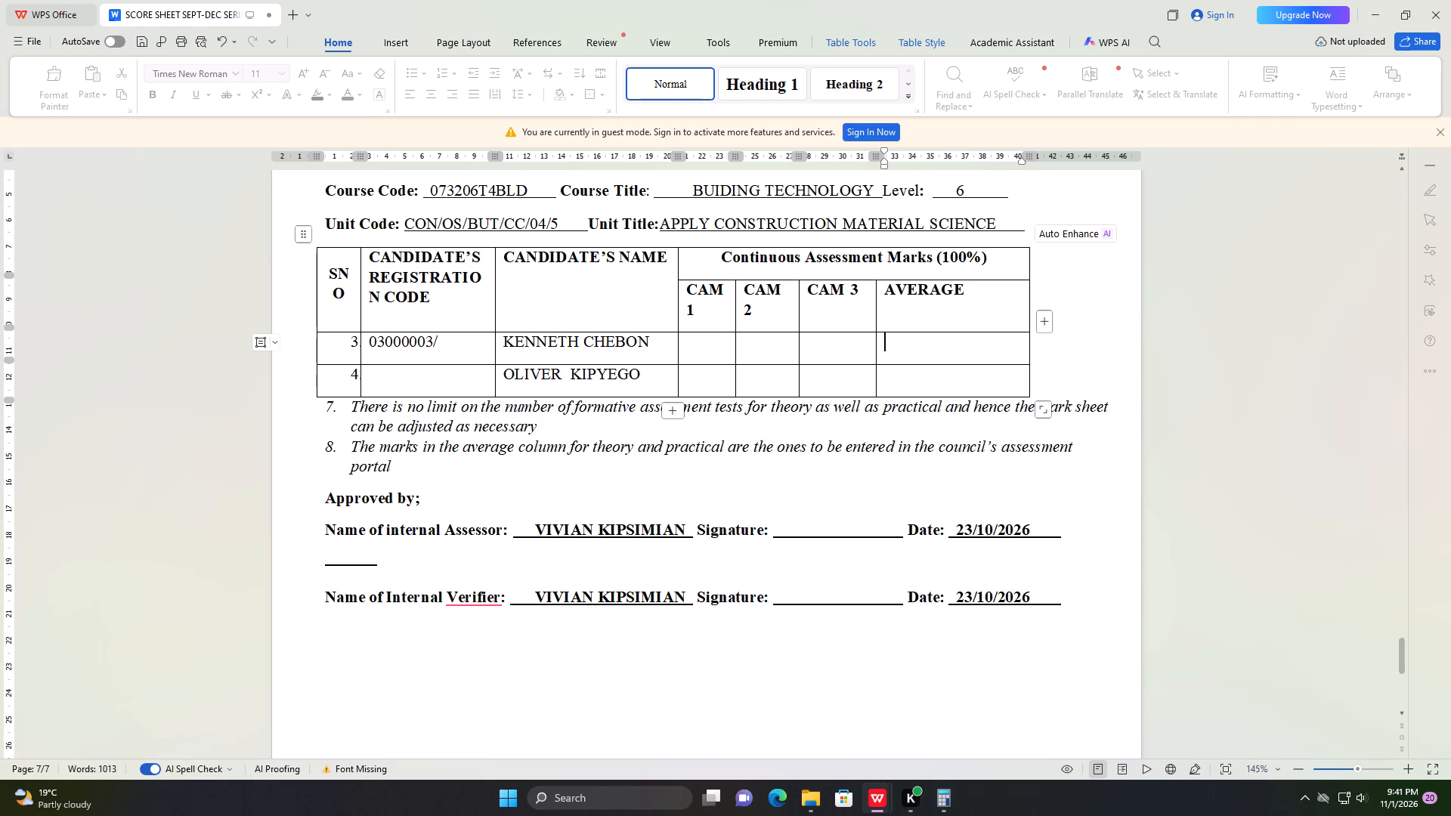
Delete the word APPLY from the unit title above the page 7 marks table.
click(710, 226)
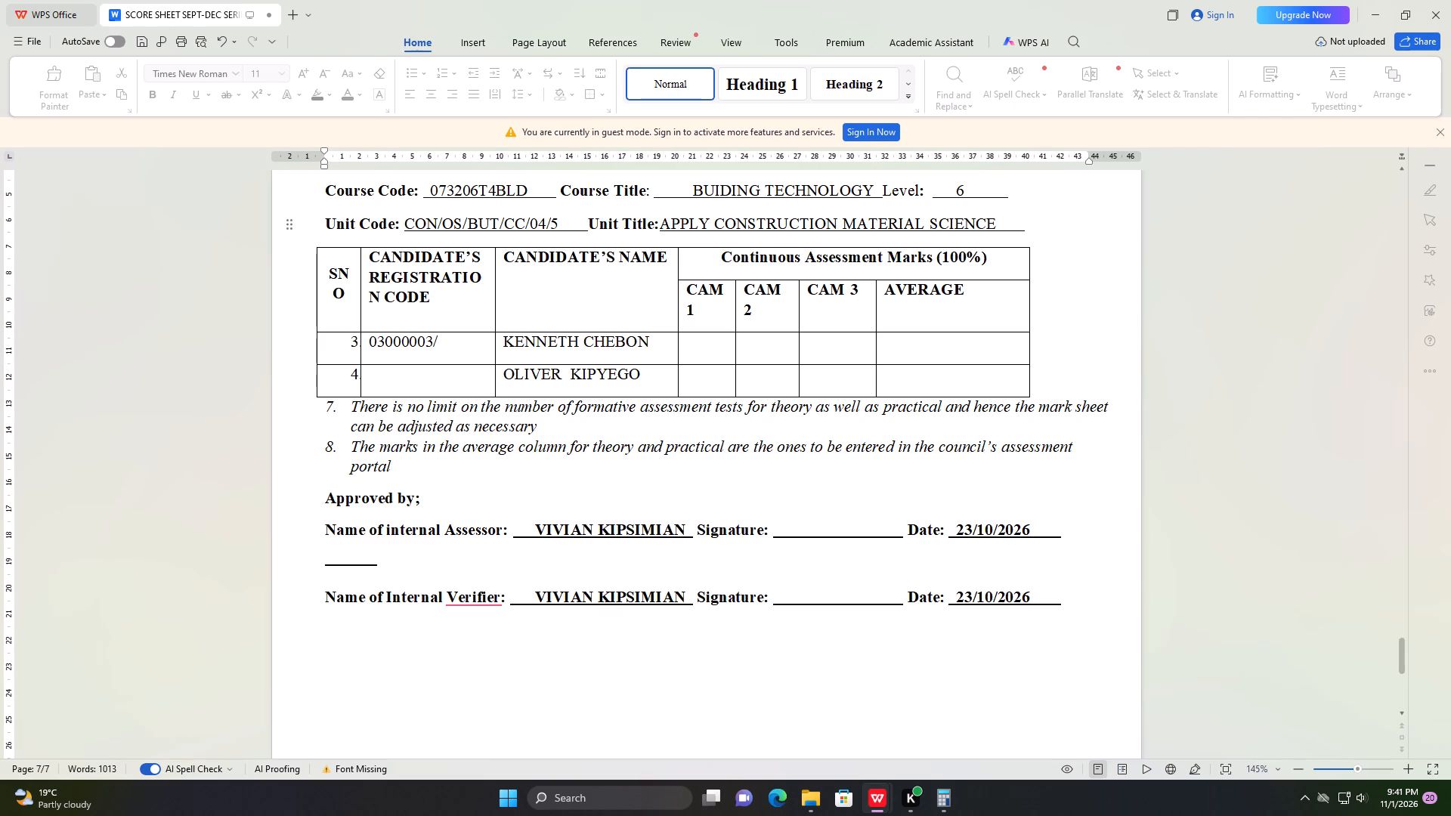
key(BackSpace)
key(BackSpace)
key(BackSpace)
key(BackSpace)
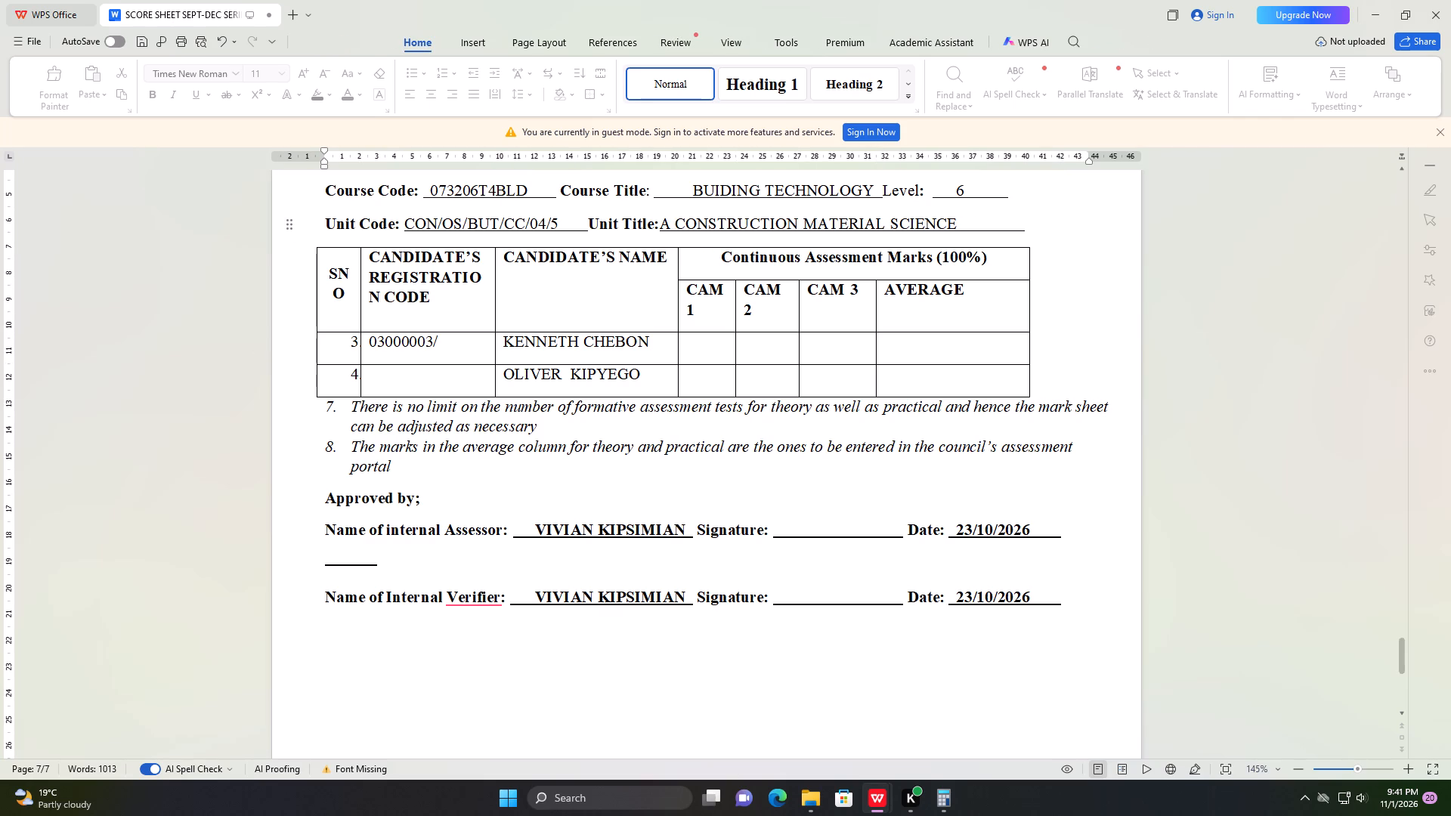
key(BackSpace)
Replace the two candidate names in the page 5 marks table with the copied names.
scroll(562, 508, down, 4)
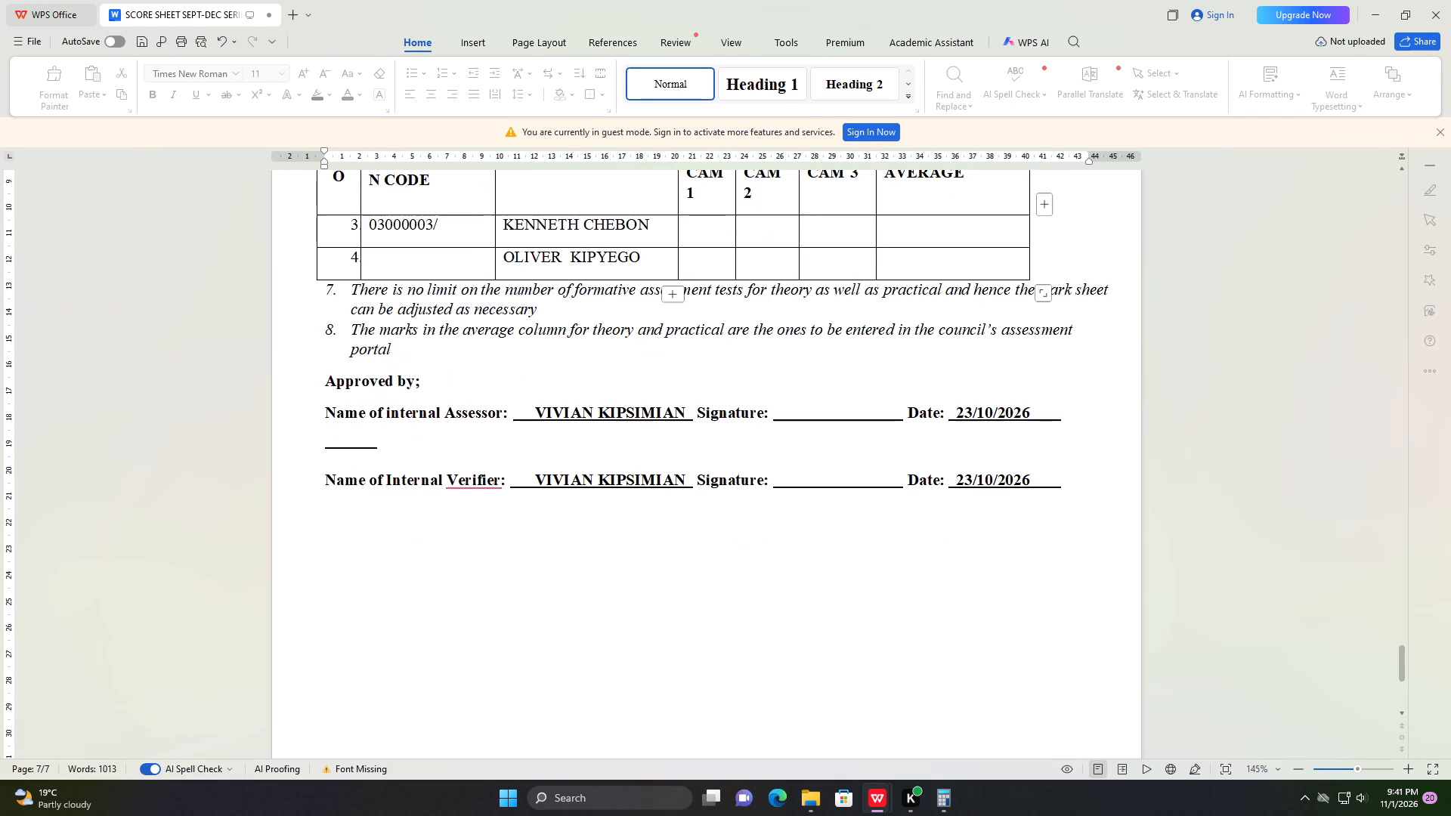
scroll(574, 499, down, 15)
scroll(565, 493, up, 8)
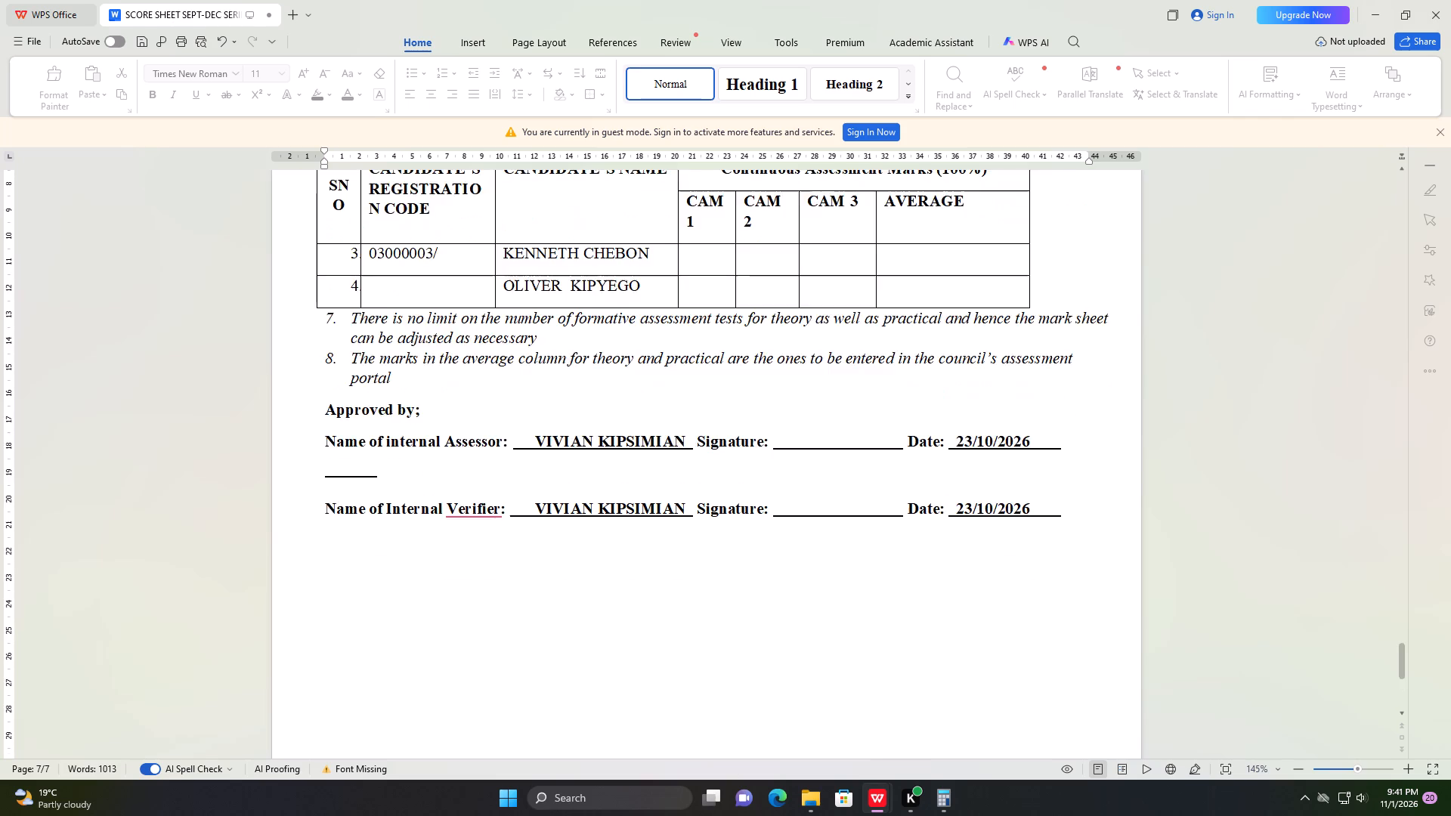
scroll(569, 495, up, 11)
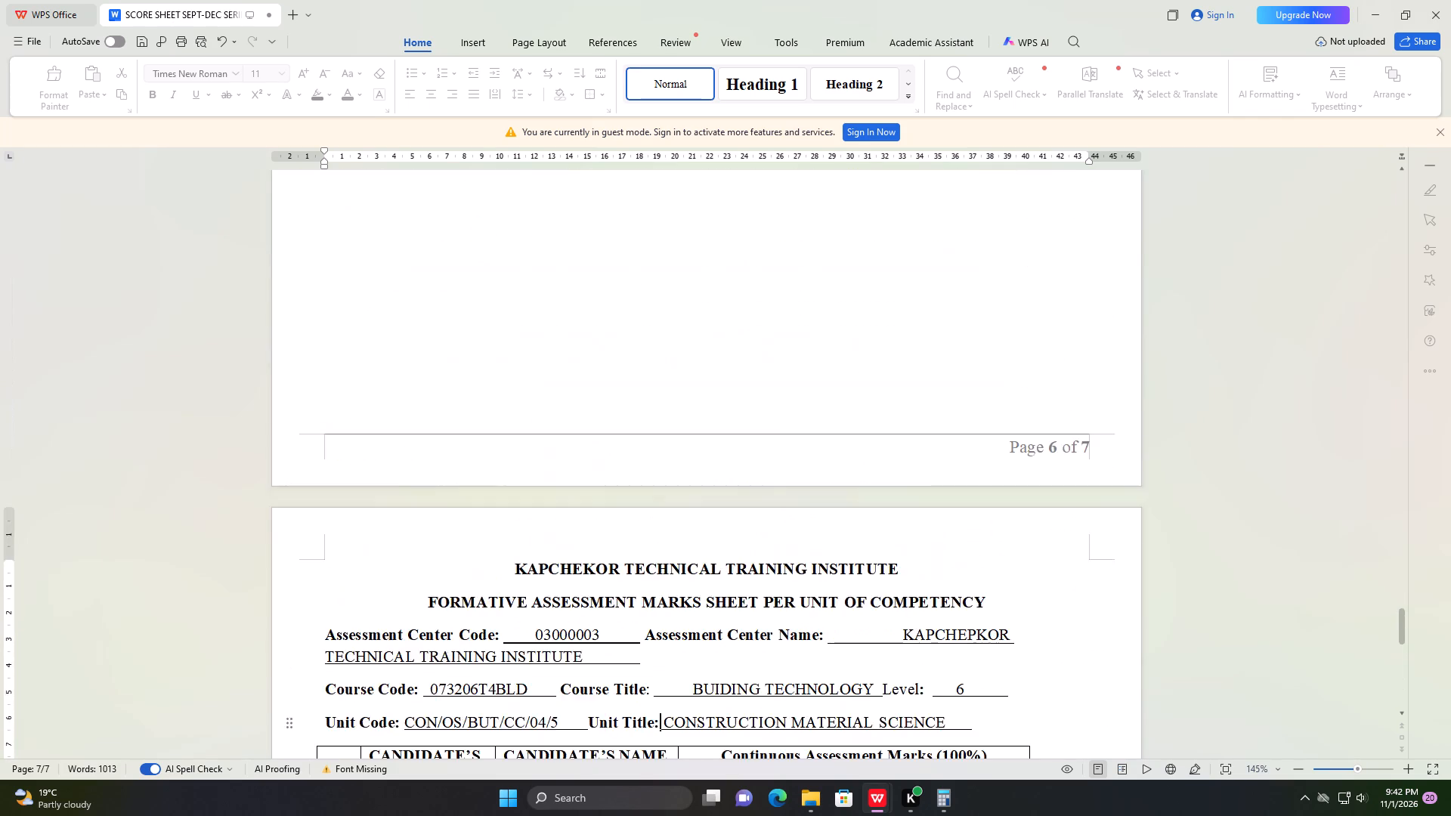
scroll(576, 493, up, 18)
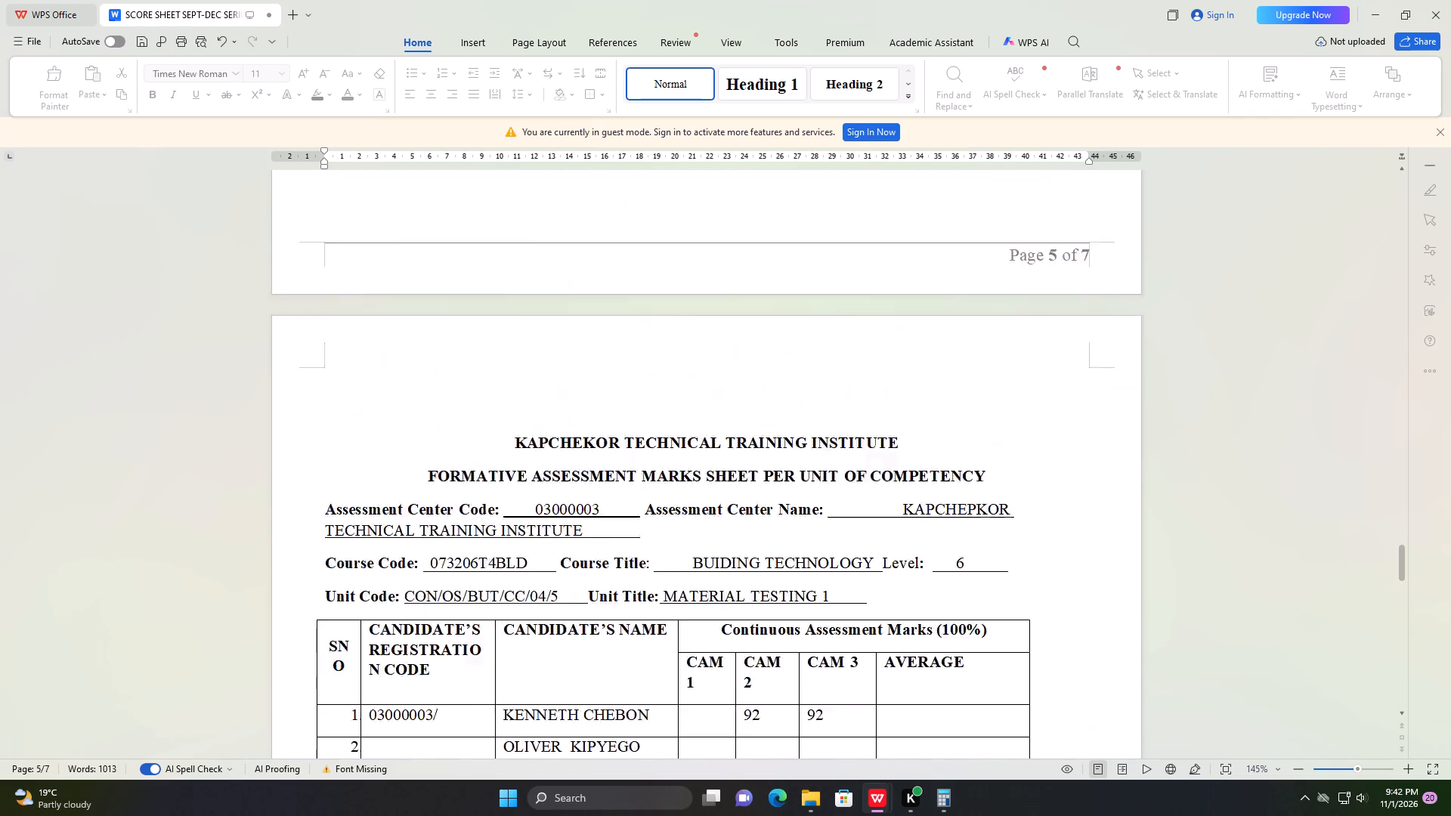
scroll(576, 488, up, 10)
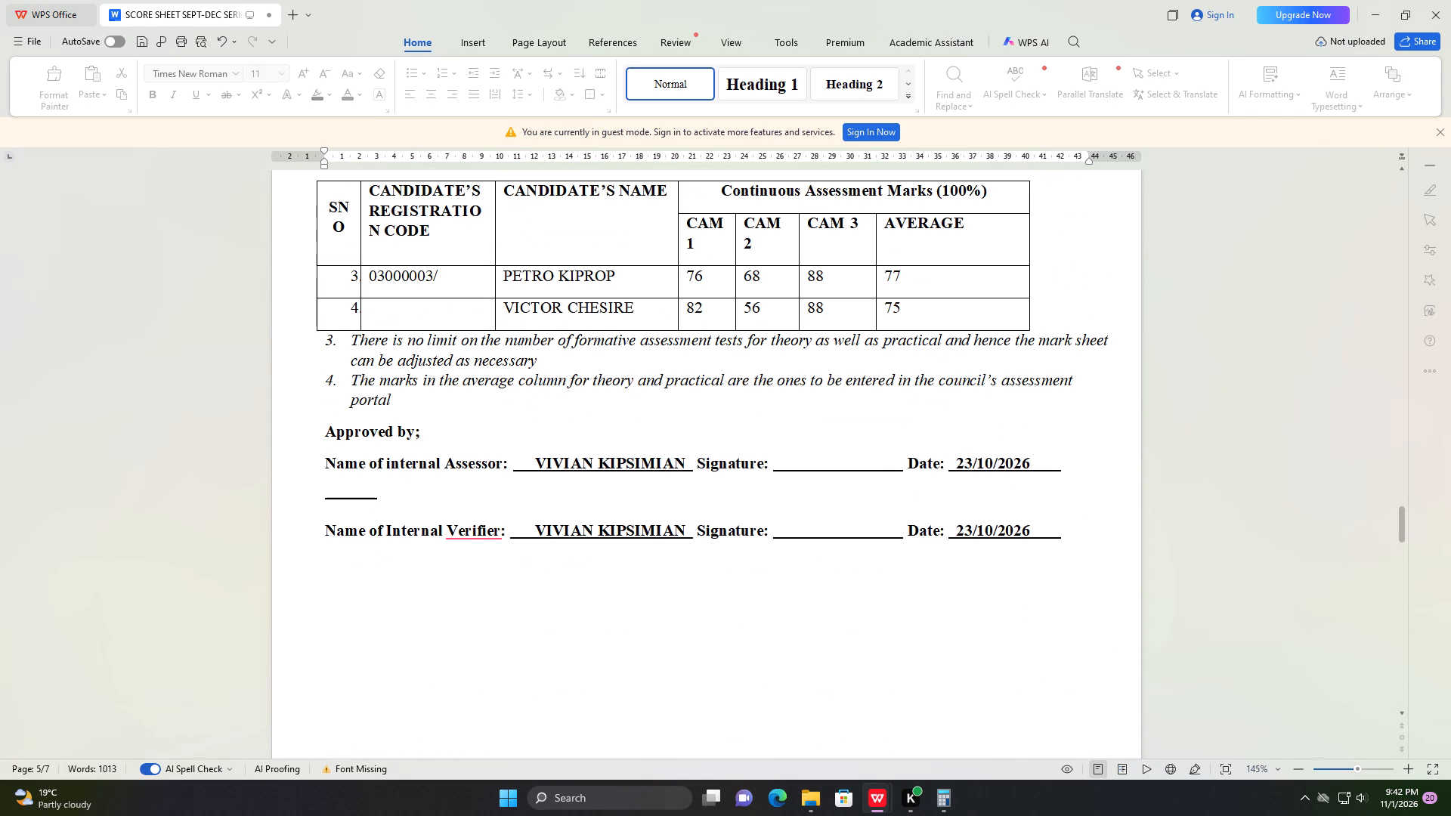
scroll(574, 487, up, 1)
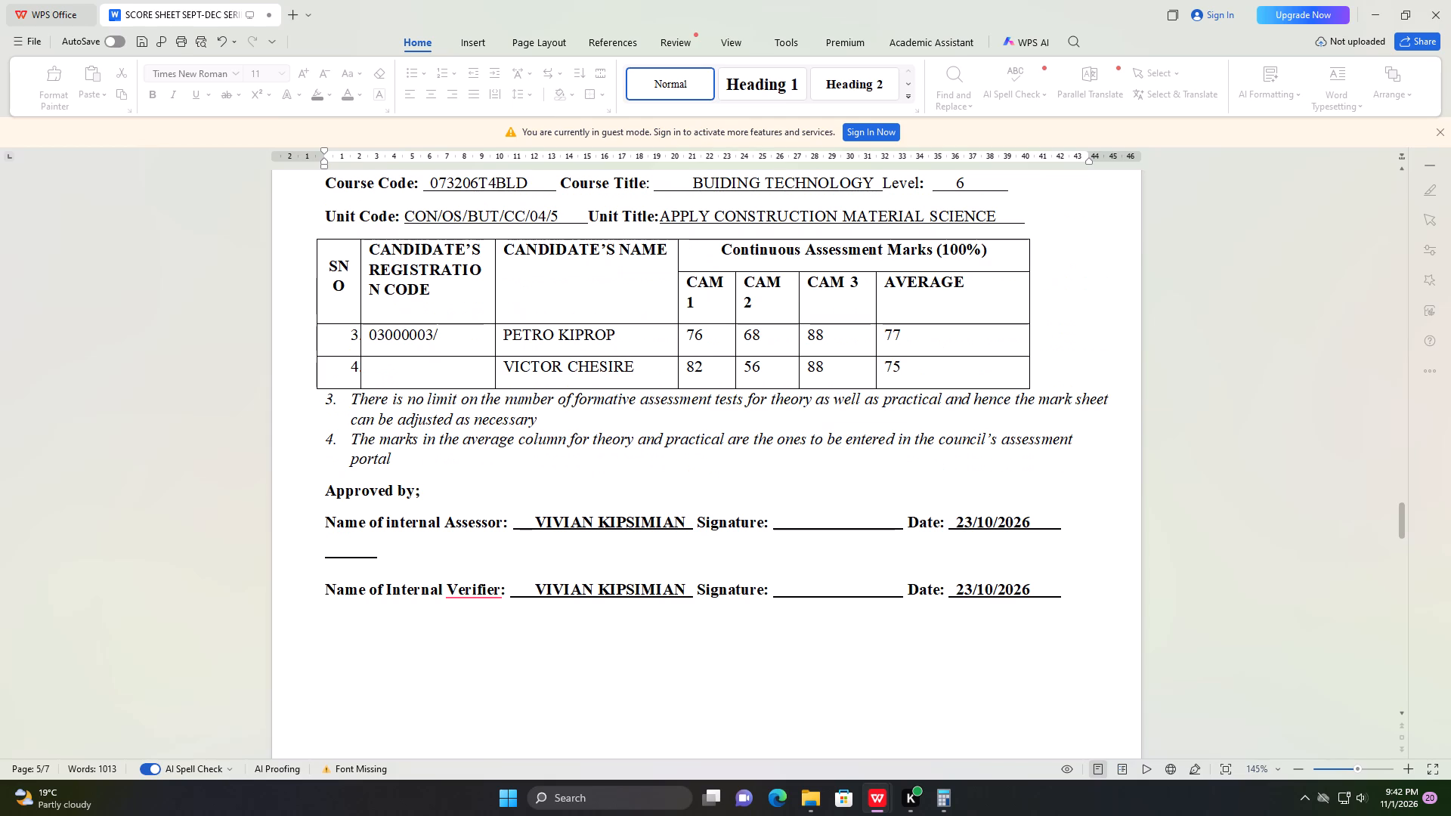
right_click(905, 375)
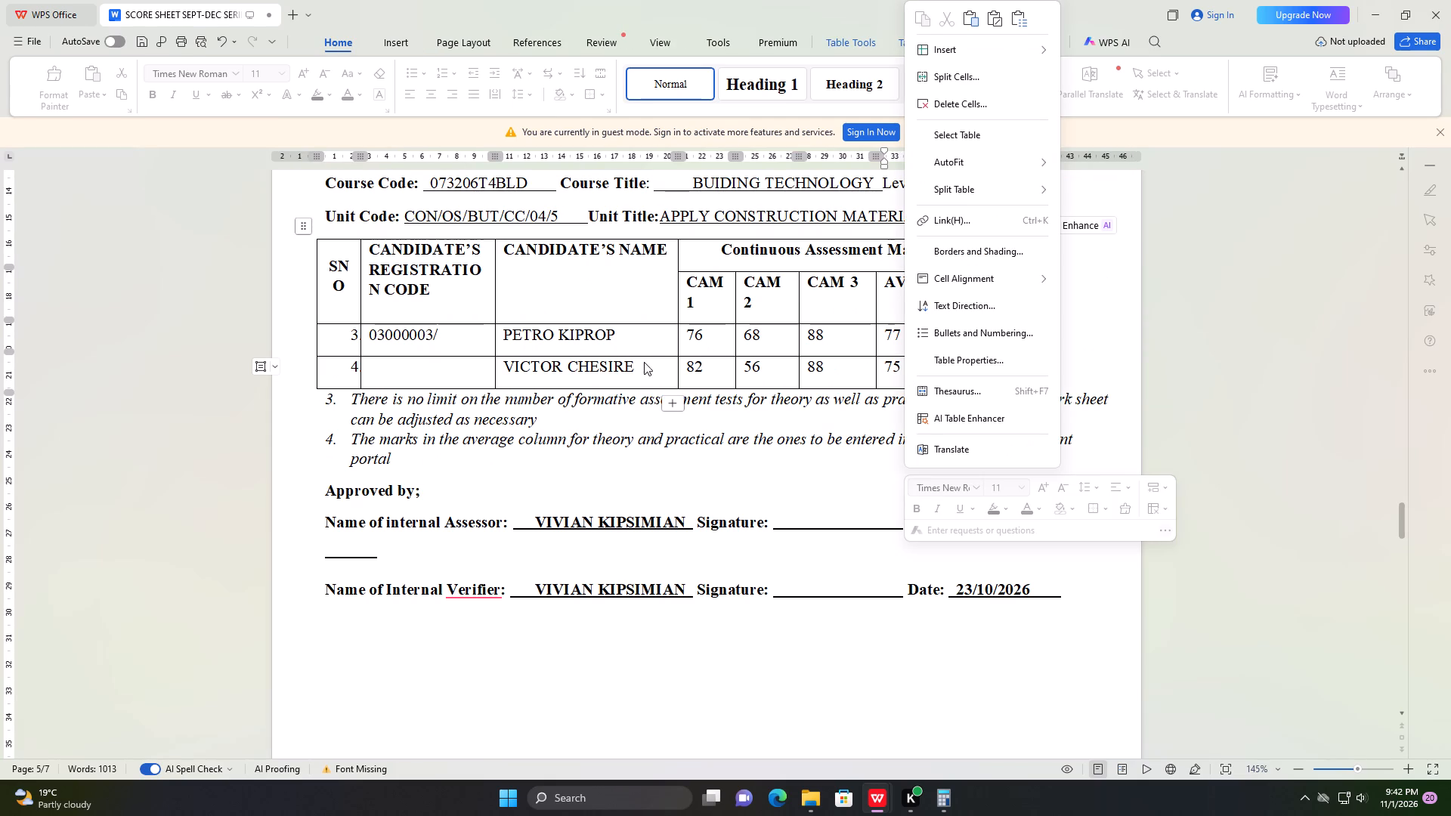
drag(504, 333, 567, 354)
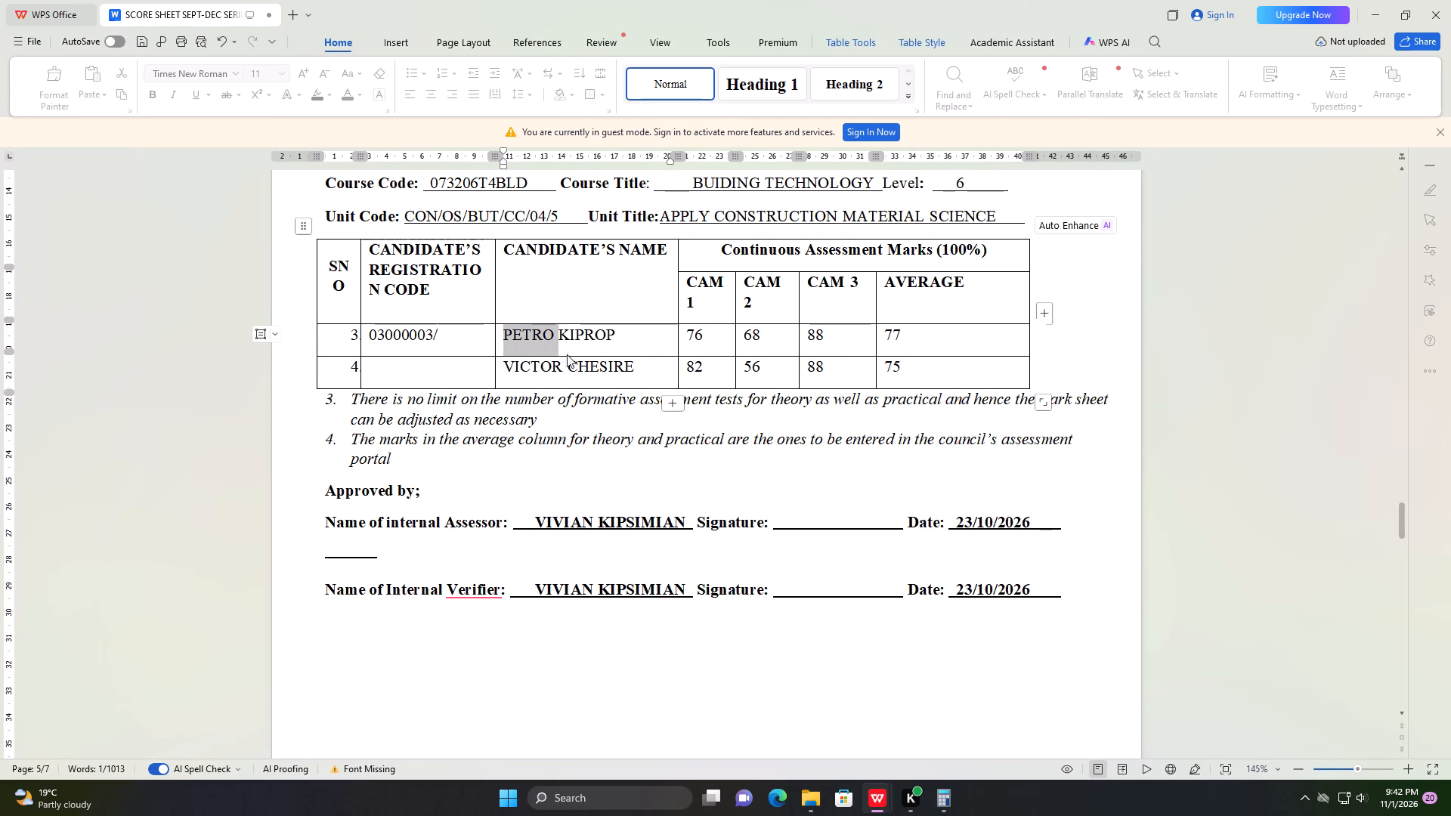
drag(567, 354, 597, 368)
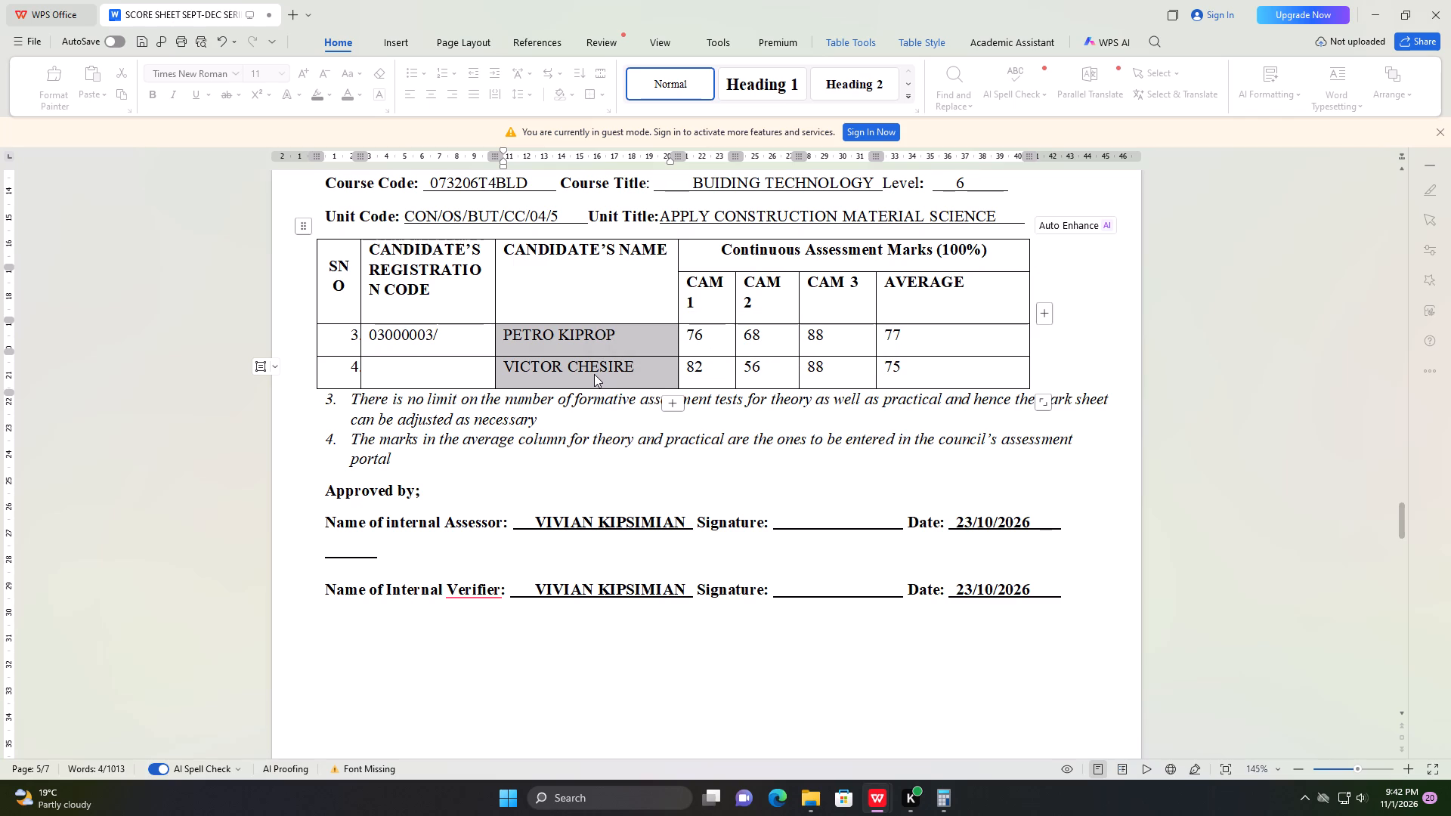
key(ctrl+v)
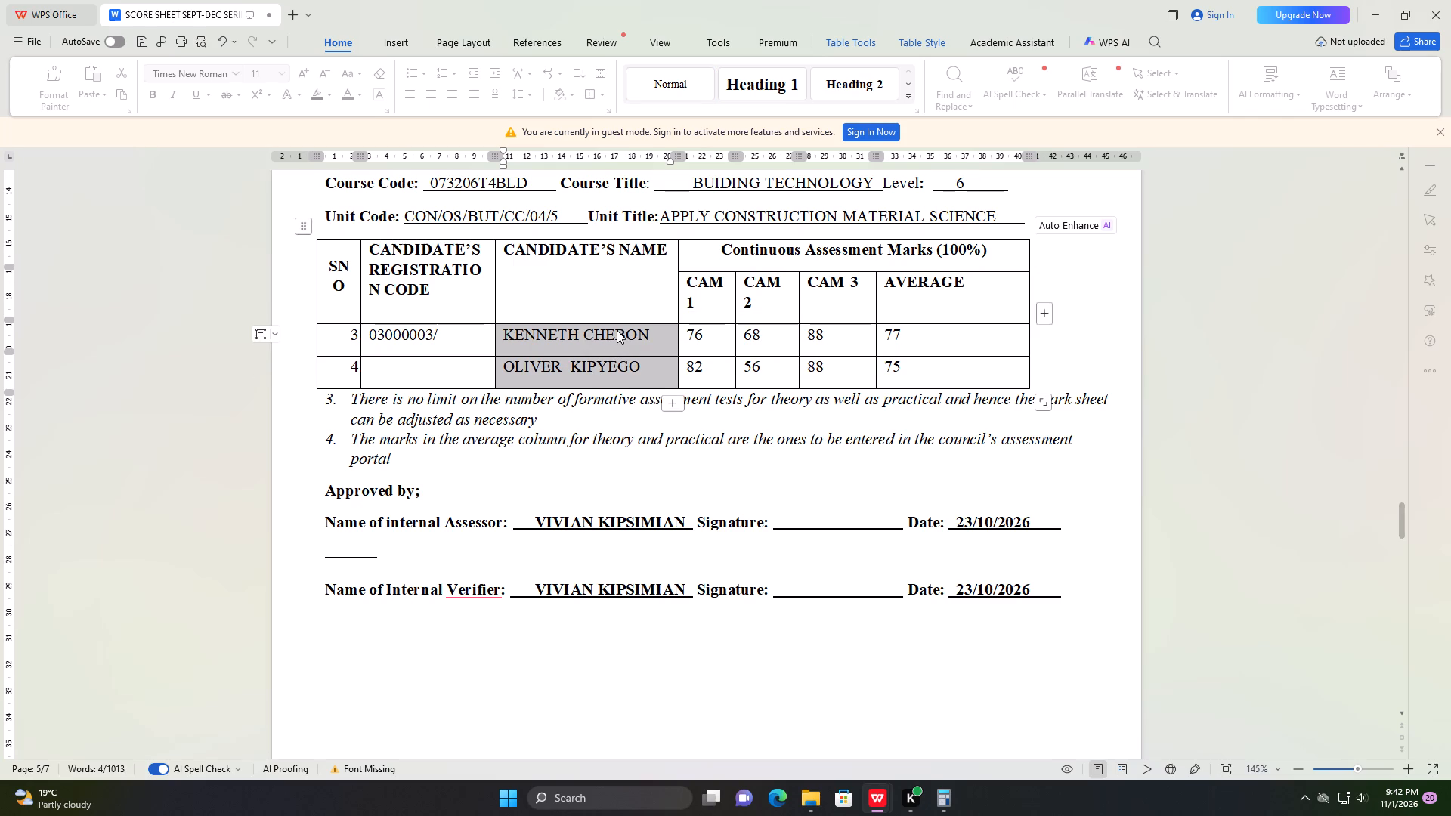
Change the unit title above the page 5 marks table to CONSTRUCTION MATERIAL SCIENCE 1.
click(712, 219)
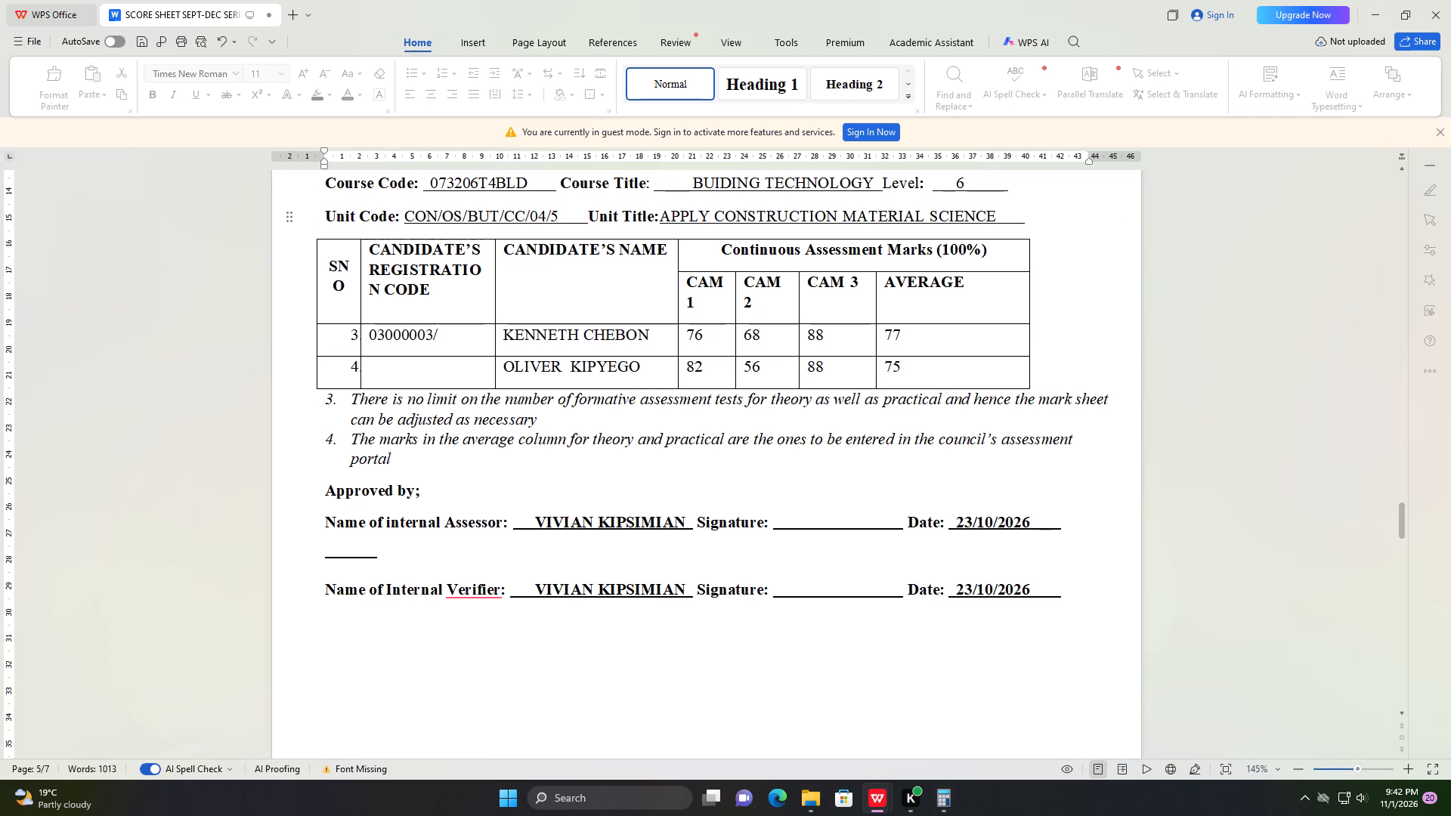
key(BackSpace)
key(BackSpace)
key(BackSpace)
key(BackSpace)
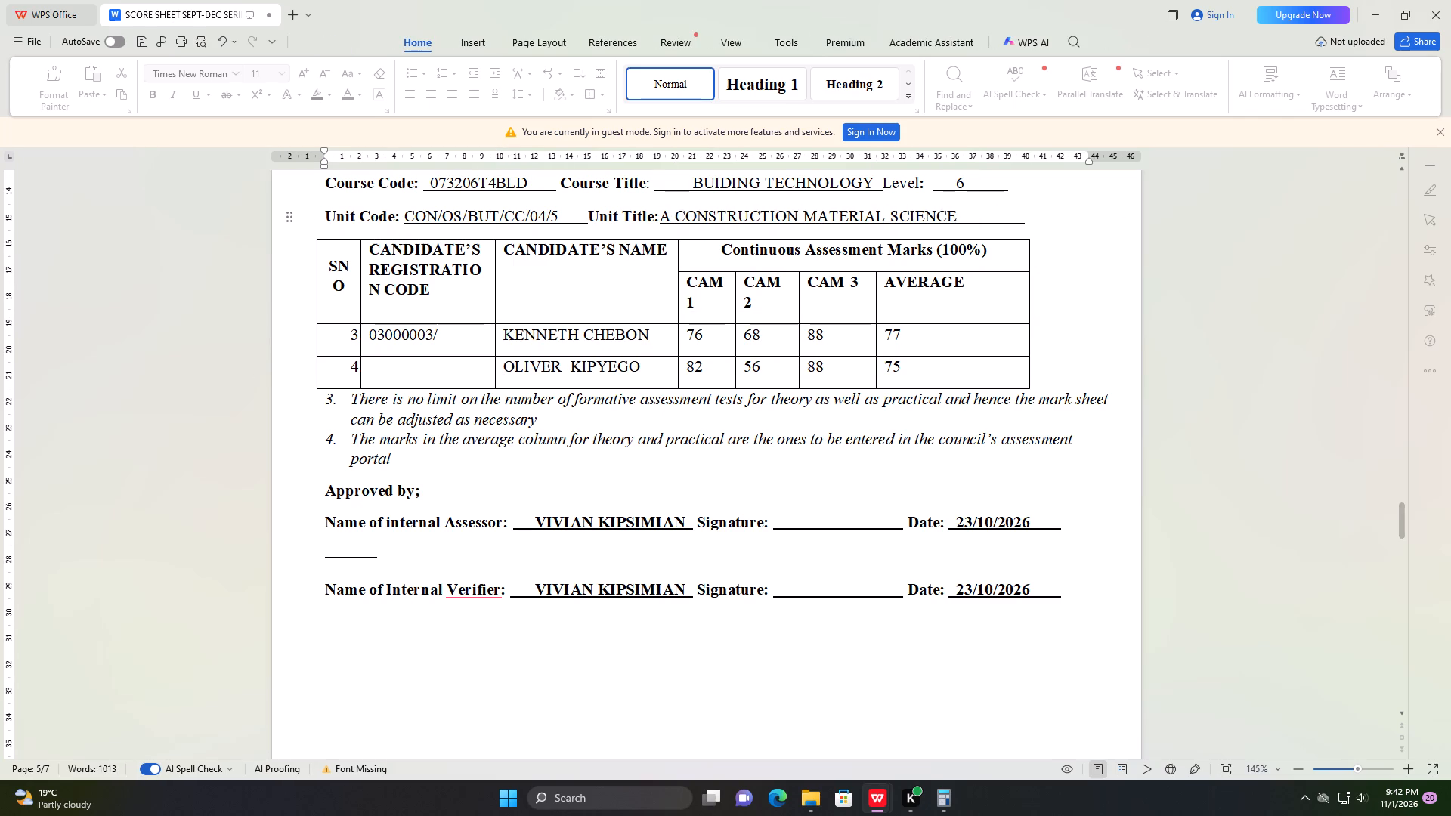
key(BackSpace)
click(961, 212)
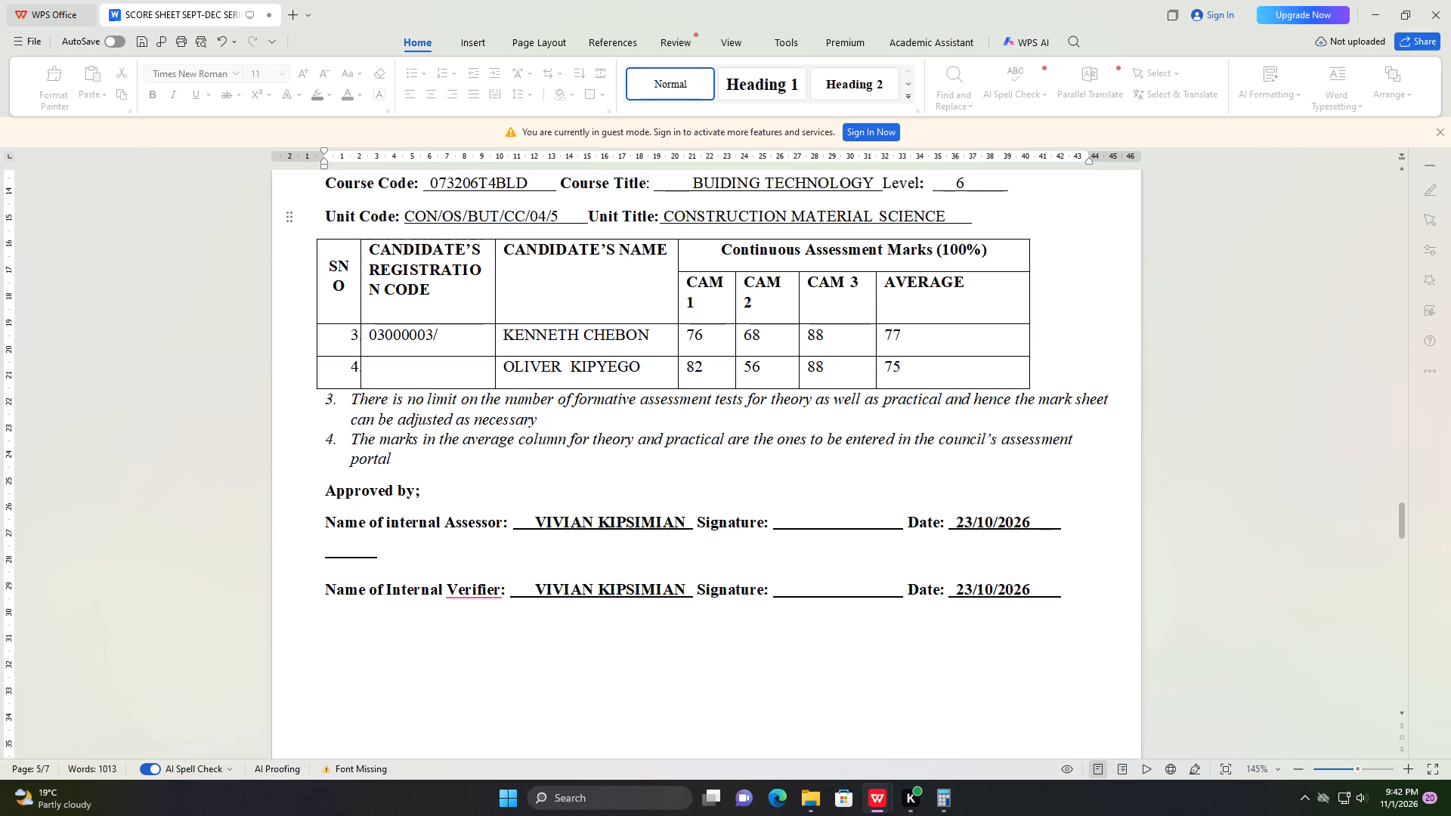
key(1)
Delete the first candidate's entire row from the page 5 Construction Material Science 1 table.
click(601, 346)
right_click(601, 344)
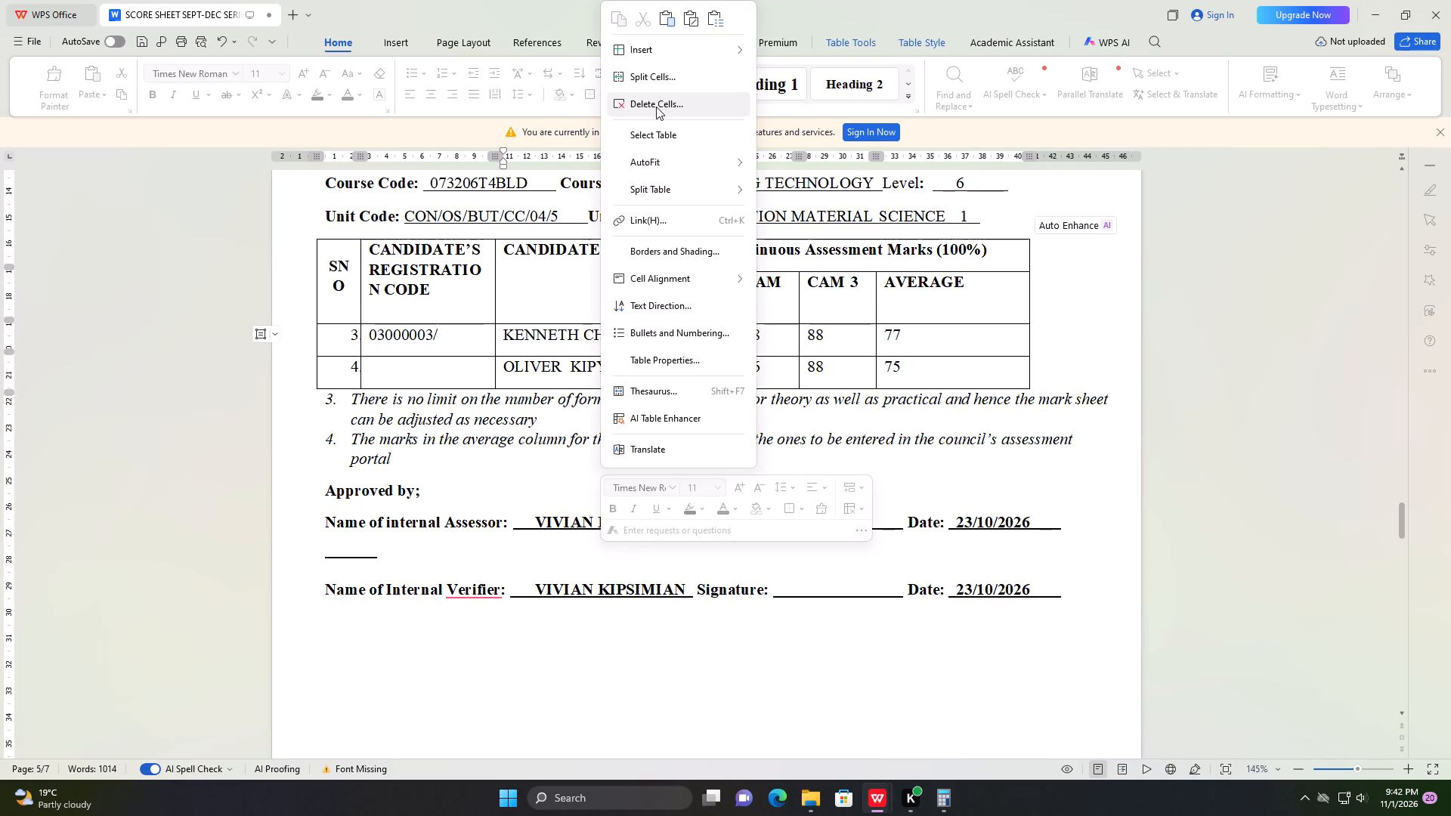
click(656, 107)
click(645, 391)
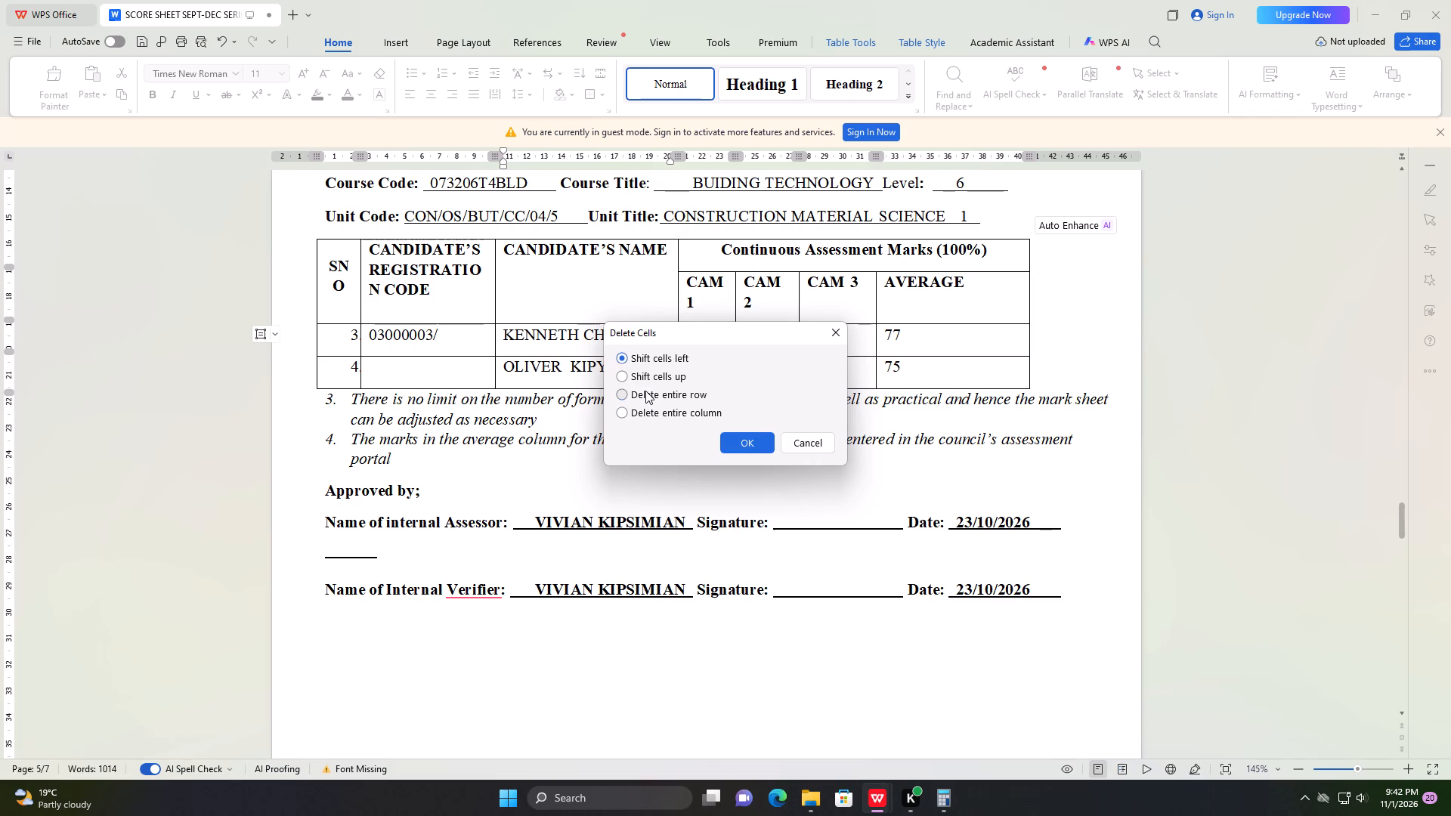
click(741, 447)
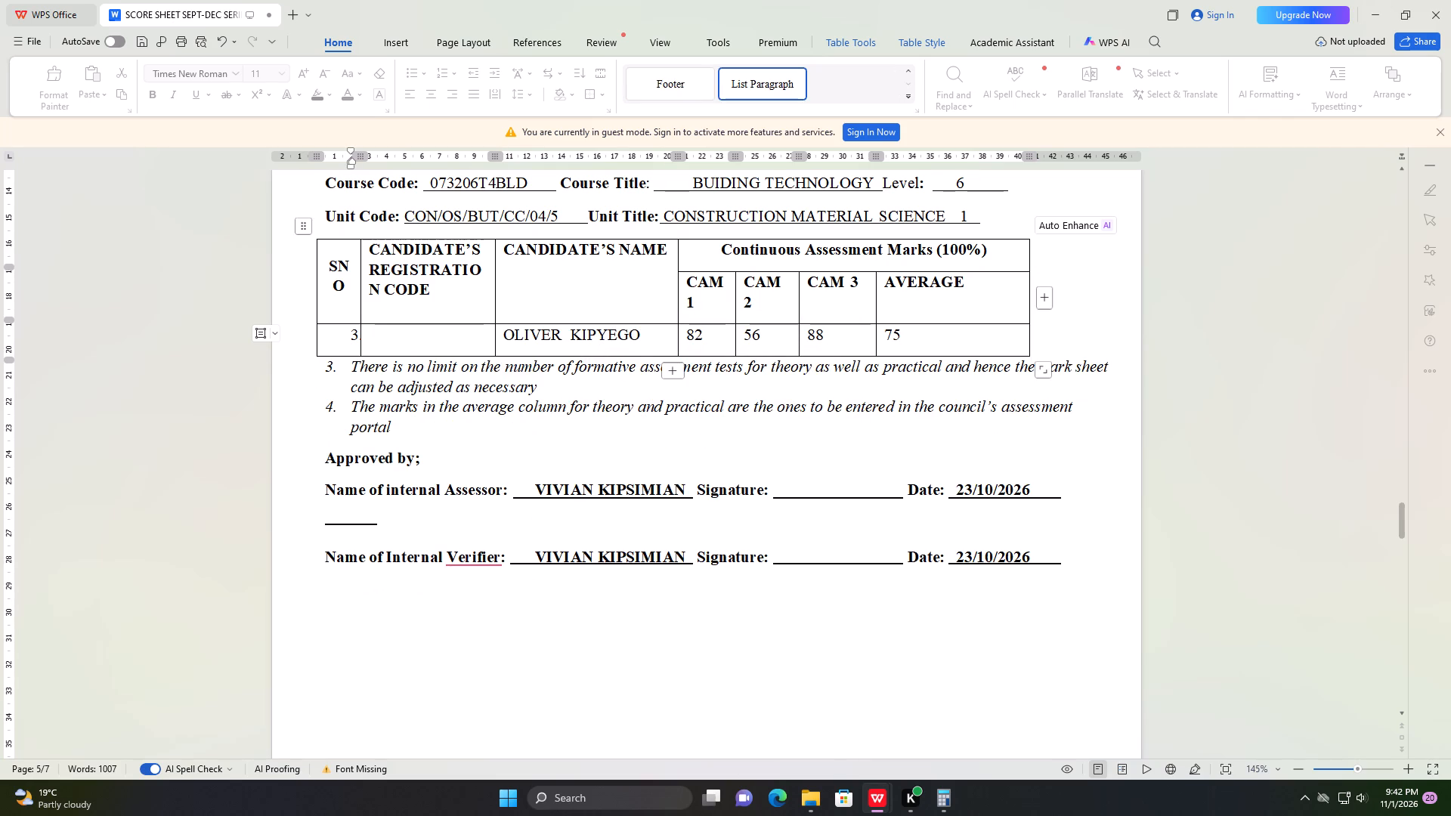
Restart the serial numbering of the remaining candidate row in the page 5 table.
click(355, 333)
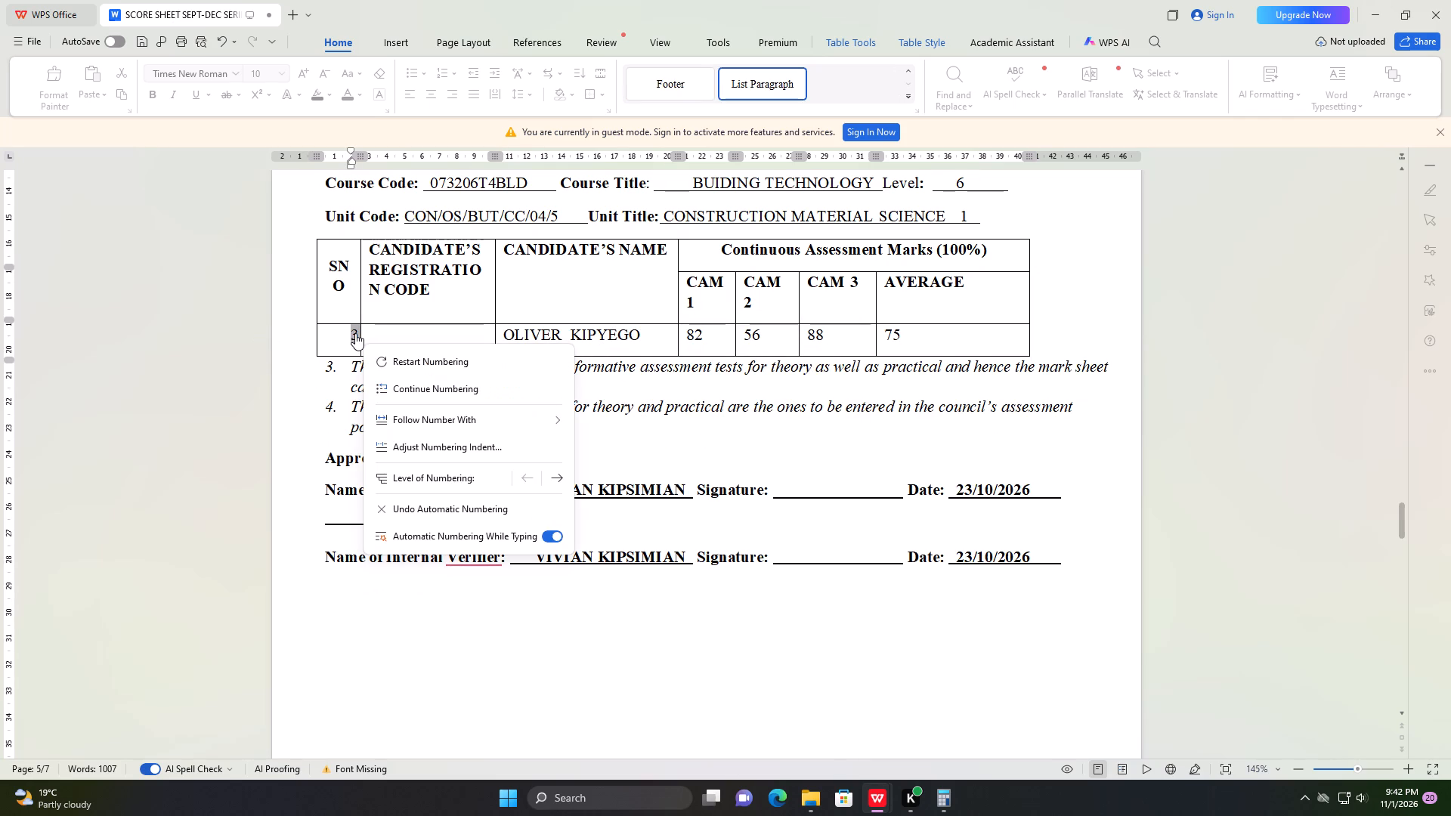
click(426, 363)
Restart the numbering of the two italic notes below the page 5 marks table.
click(328, 376)
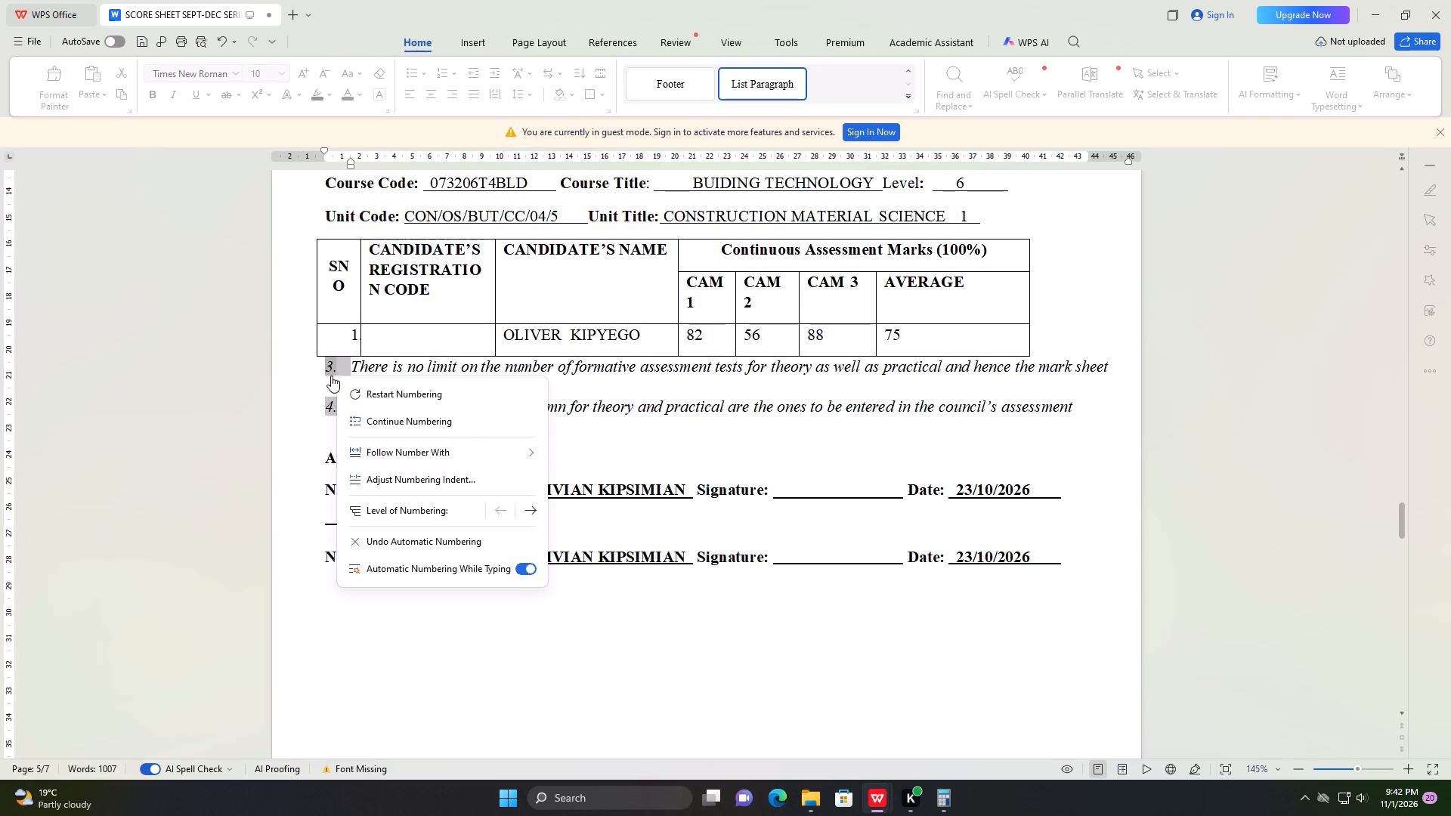
click(371, 391)
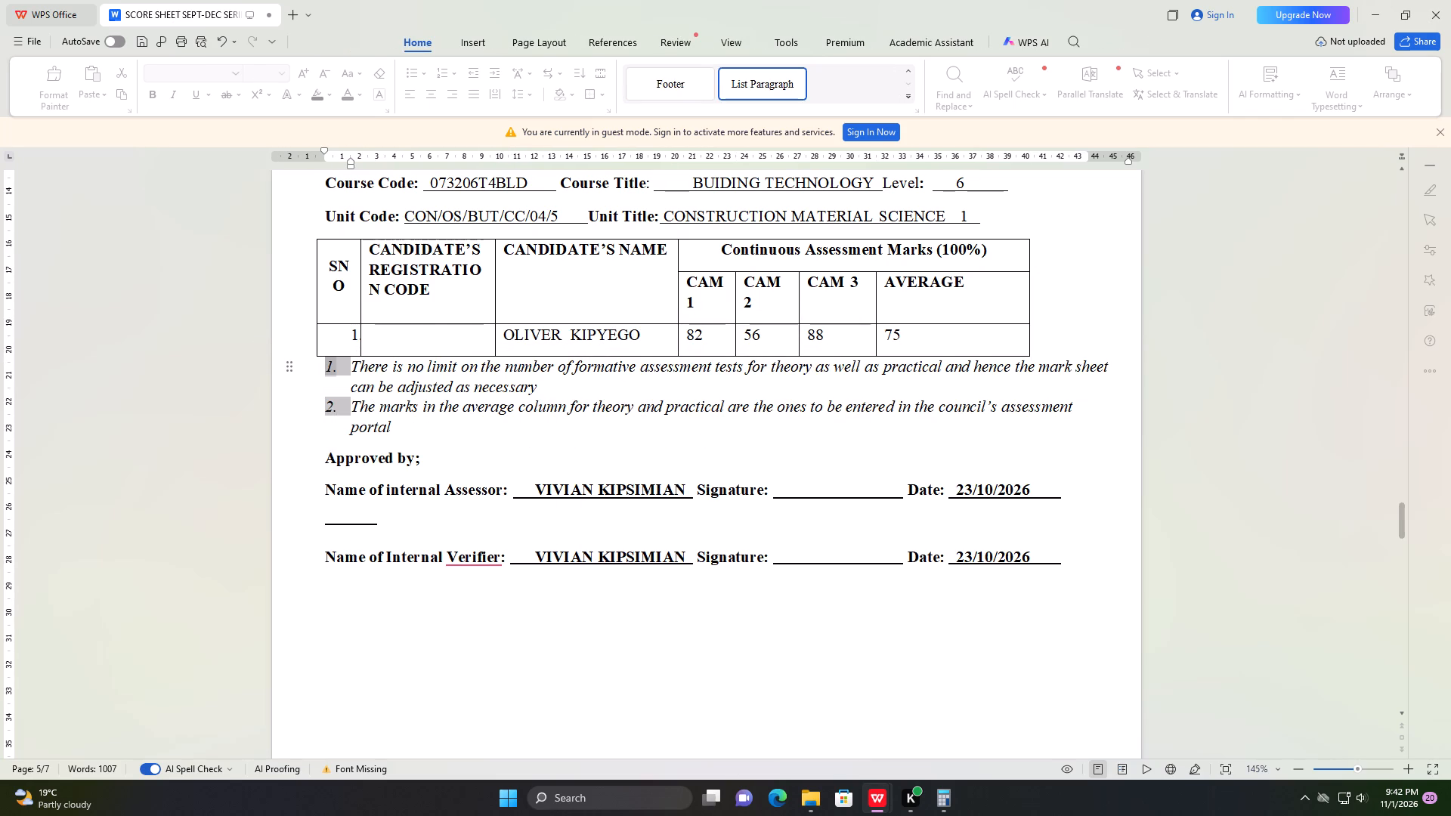
Change the course title on the page 5 marks sheet to CIVIL ENGINEERING.
scroll(457, 380, up, 1)
scroll(520, 394, up, 1)
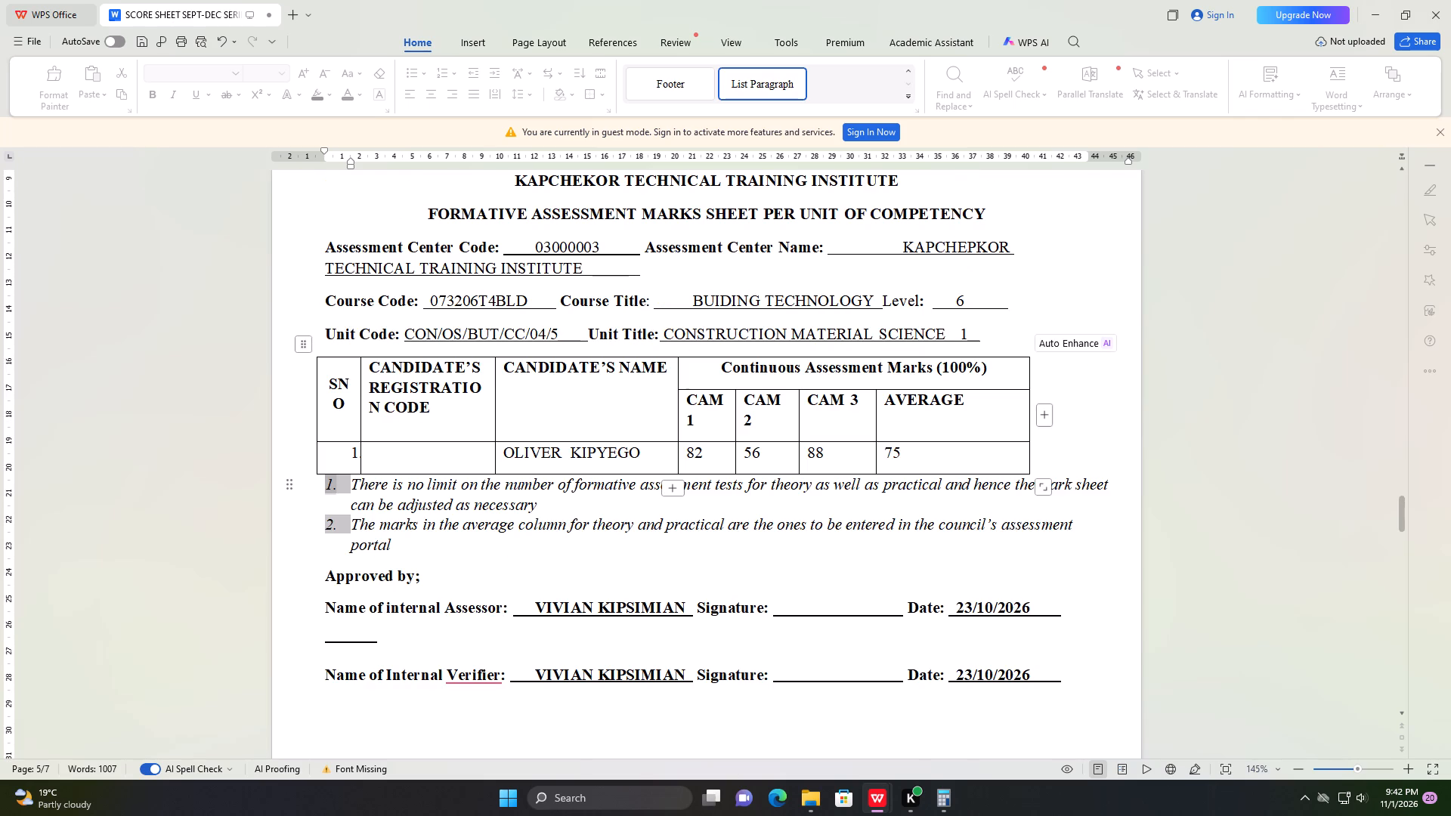
click(874, 301)
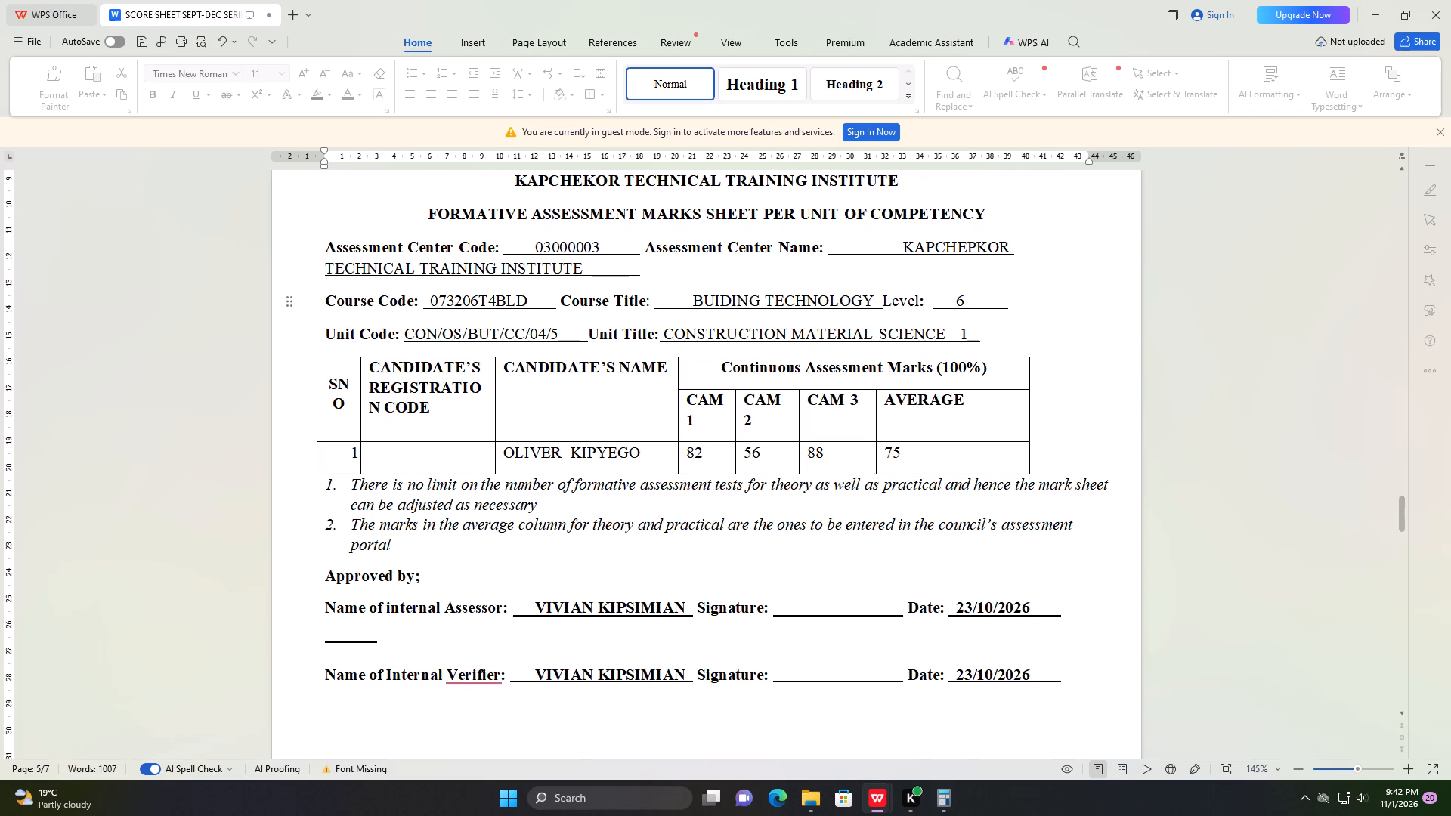
key(BackSpace)
key(BackSpace)
key(BackSpace)
key(BackSpace)
key(BackSpace)
key(BackSpace)
key(BackSpace)
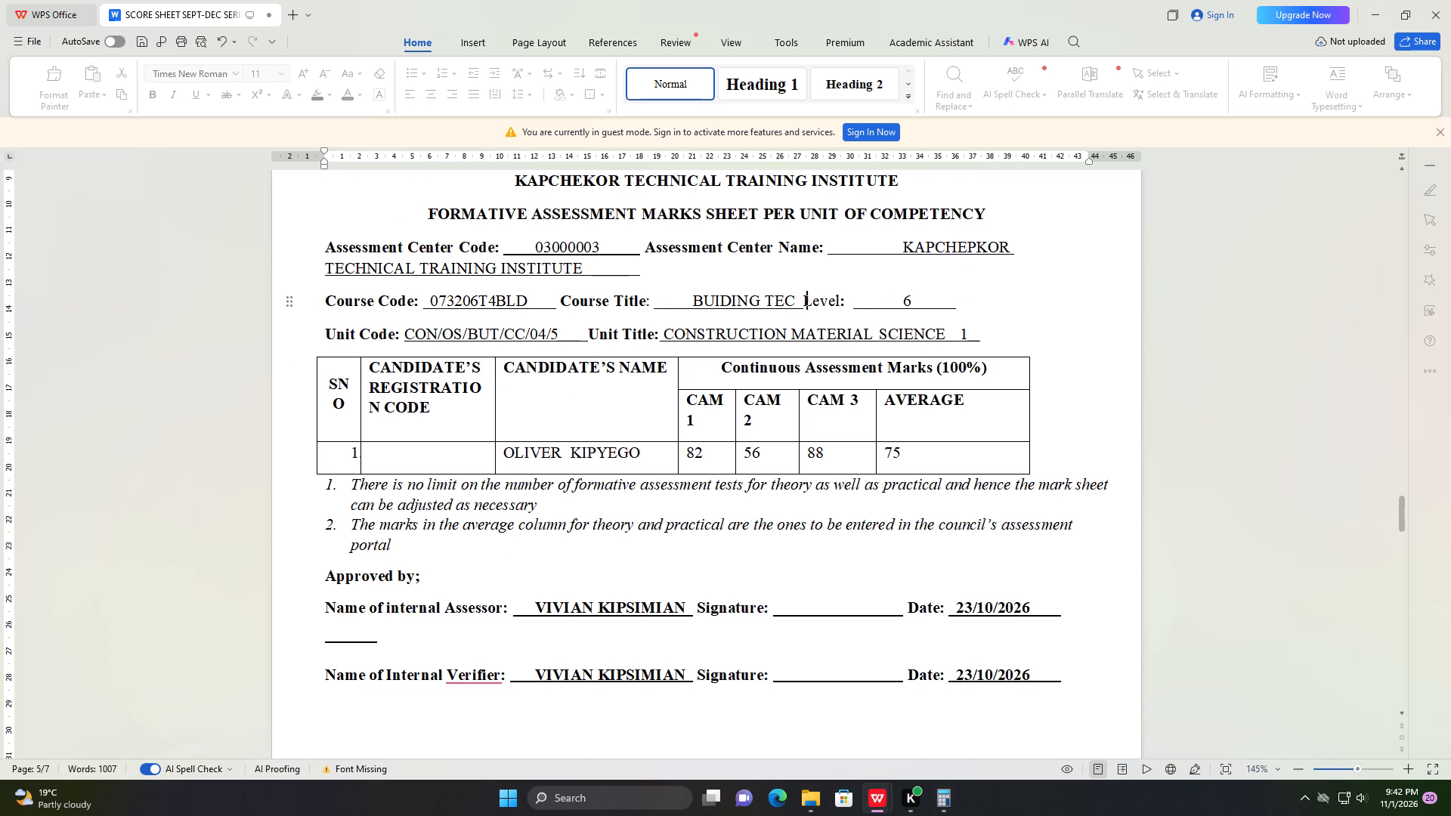
key(BackSpace)
key(BackSpace)
key(BackSpace)
key(BackSpace)
key(BackSpace)
key(BackSpace)
key(BackSpace)
key(BackSpace)
key(BackSpace)
key(BackSpace)
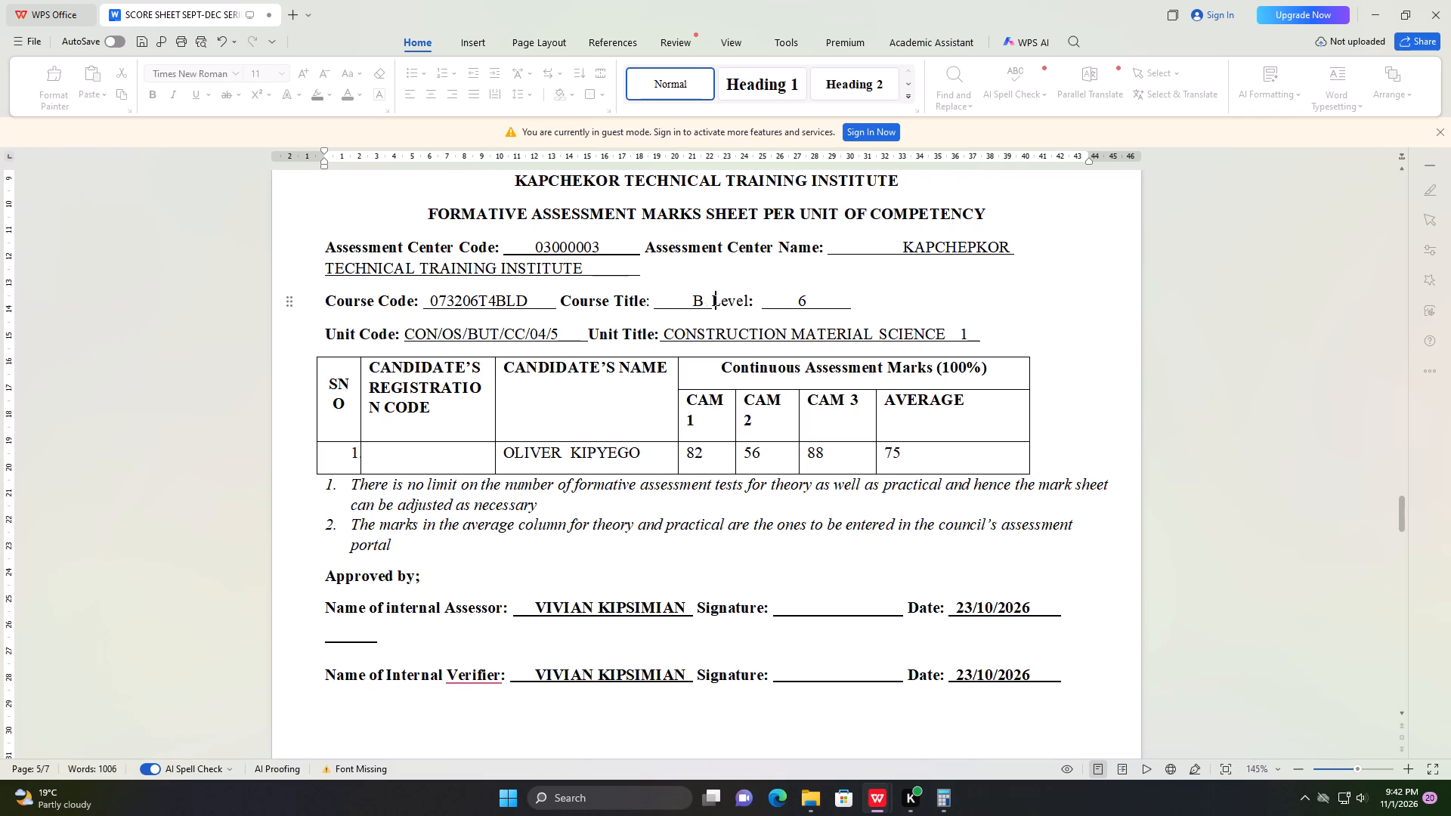
key(BackSpace)
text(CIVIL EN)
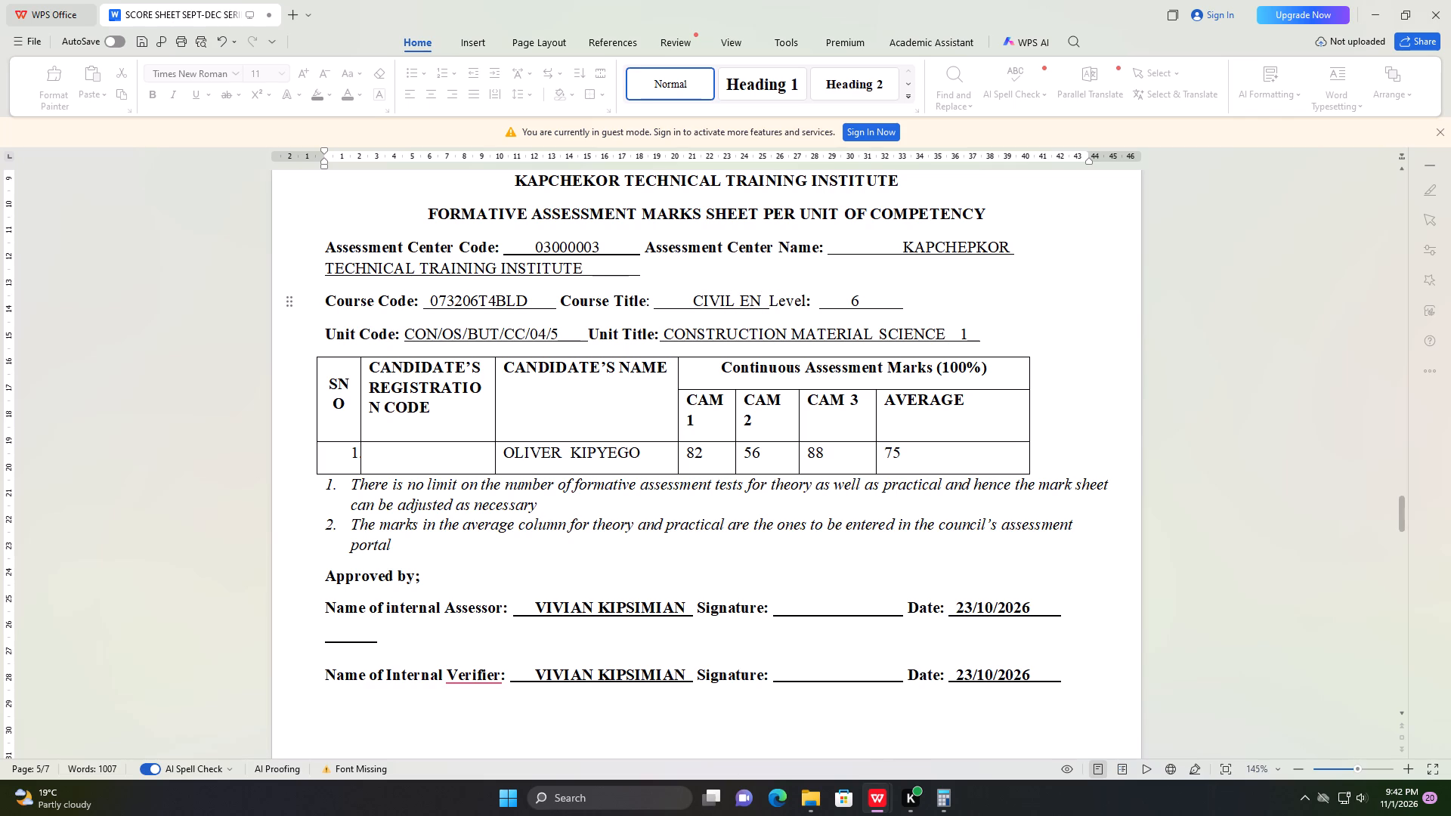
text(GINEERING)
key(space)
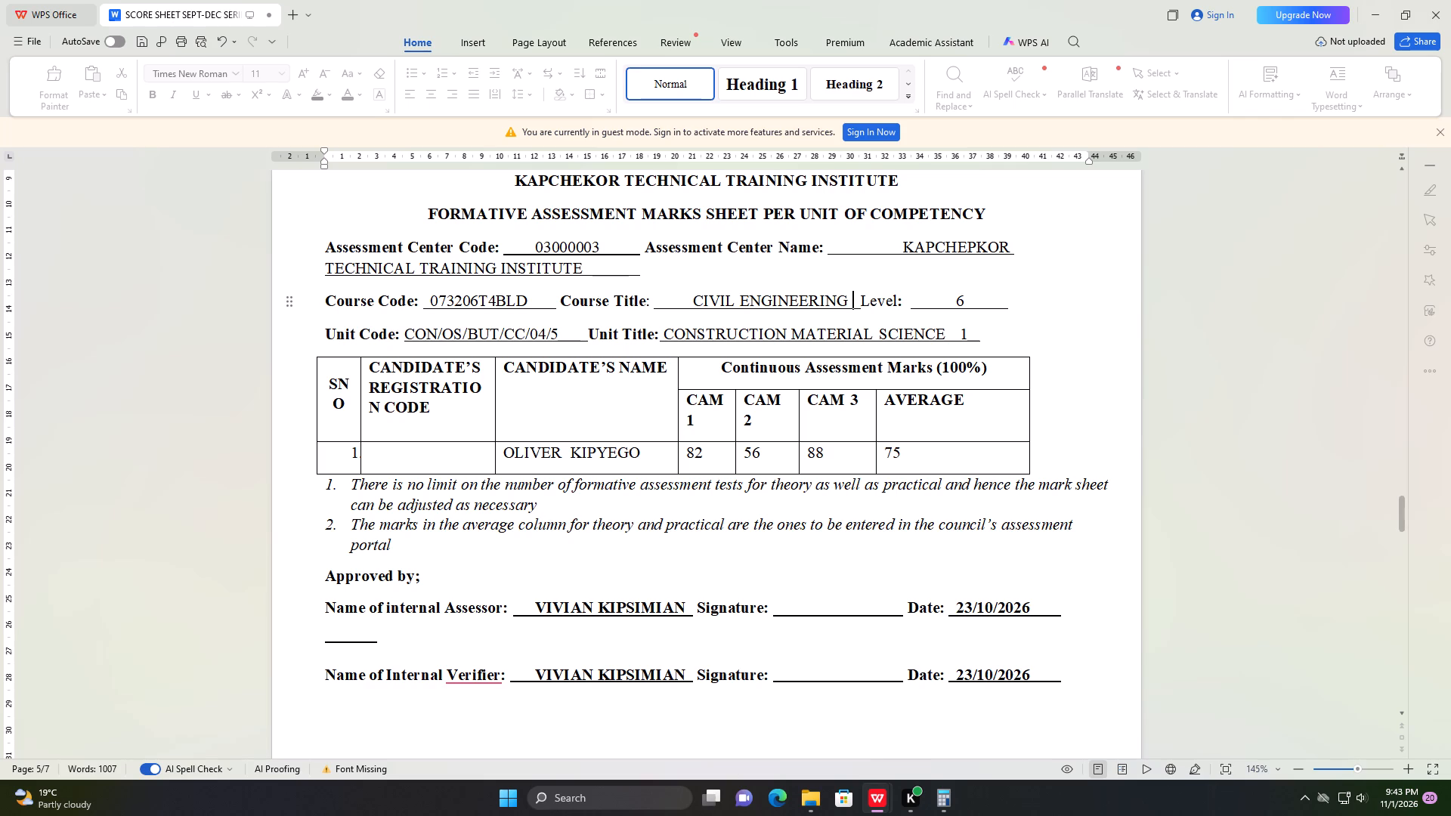
Remove the underlined blank gap in front of the page 5 course title.
drag(686, 309, 675, 309)
drag(675, 309, 671, 309)
key(BackSpace)
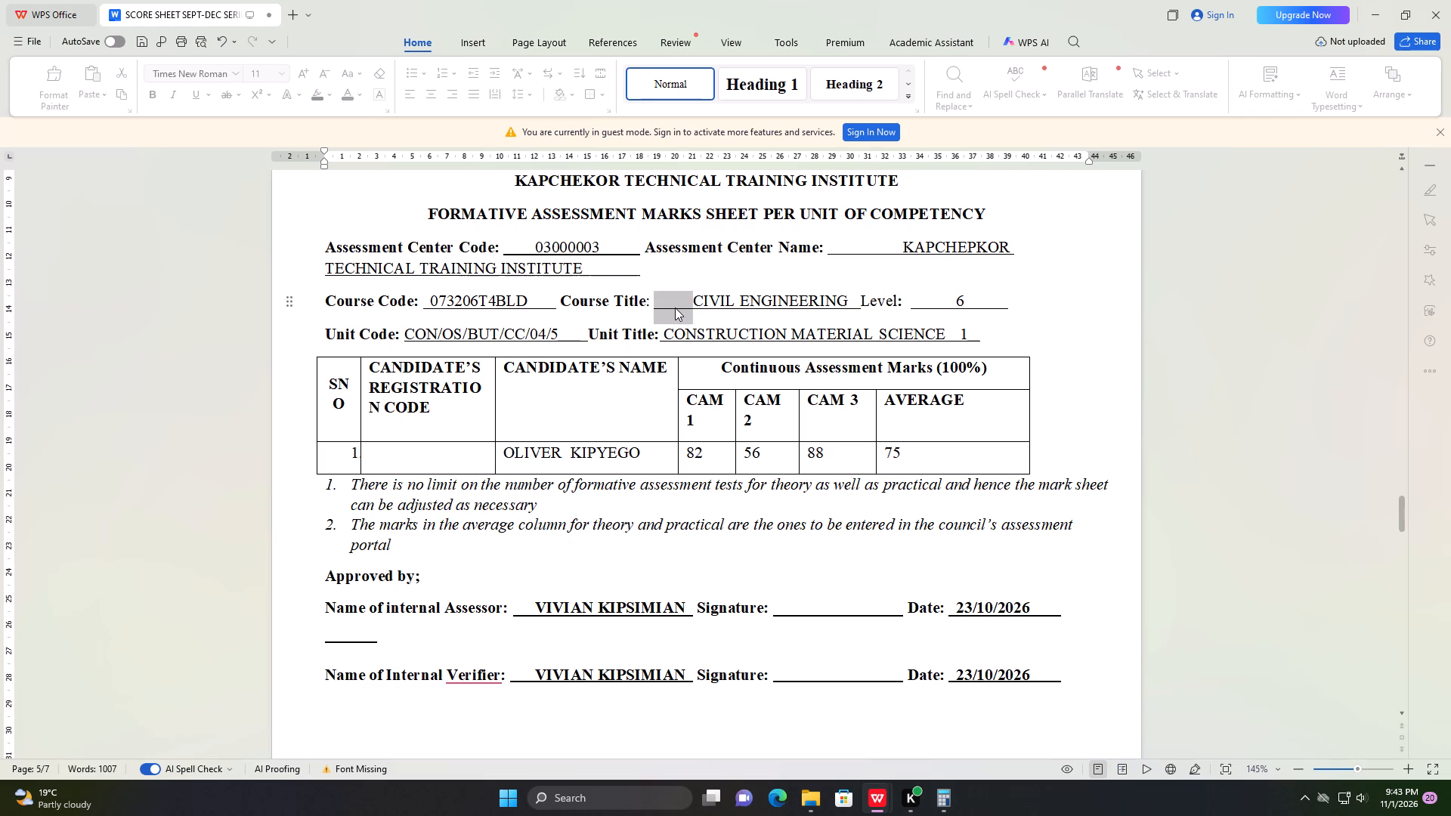
Change the ending of the page 5 course code to CEN so it reads 073206T4CEN.
click(524, 303)
key(BackSpace)
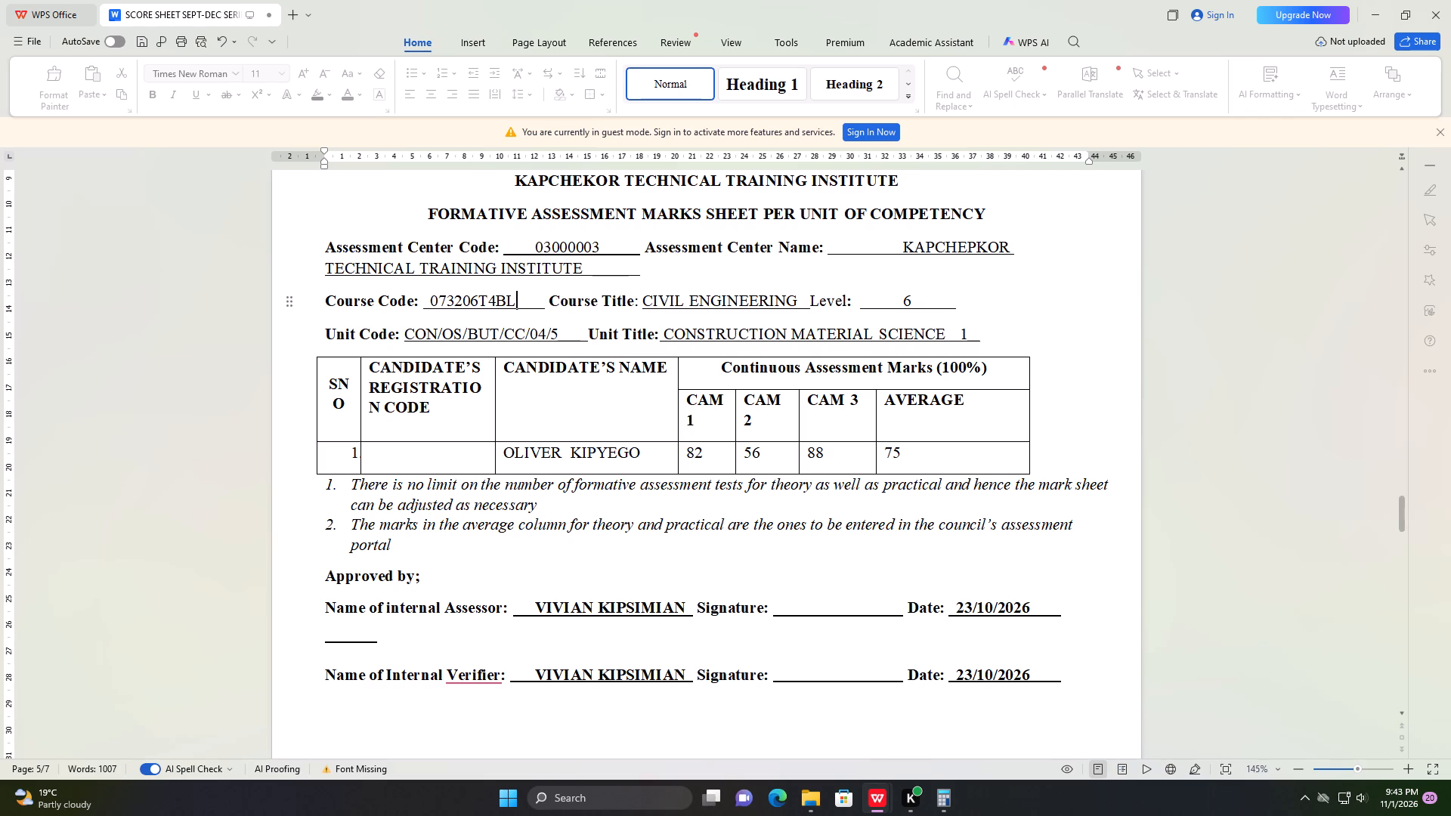
key(BackSpace)
key(BackSpace)
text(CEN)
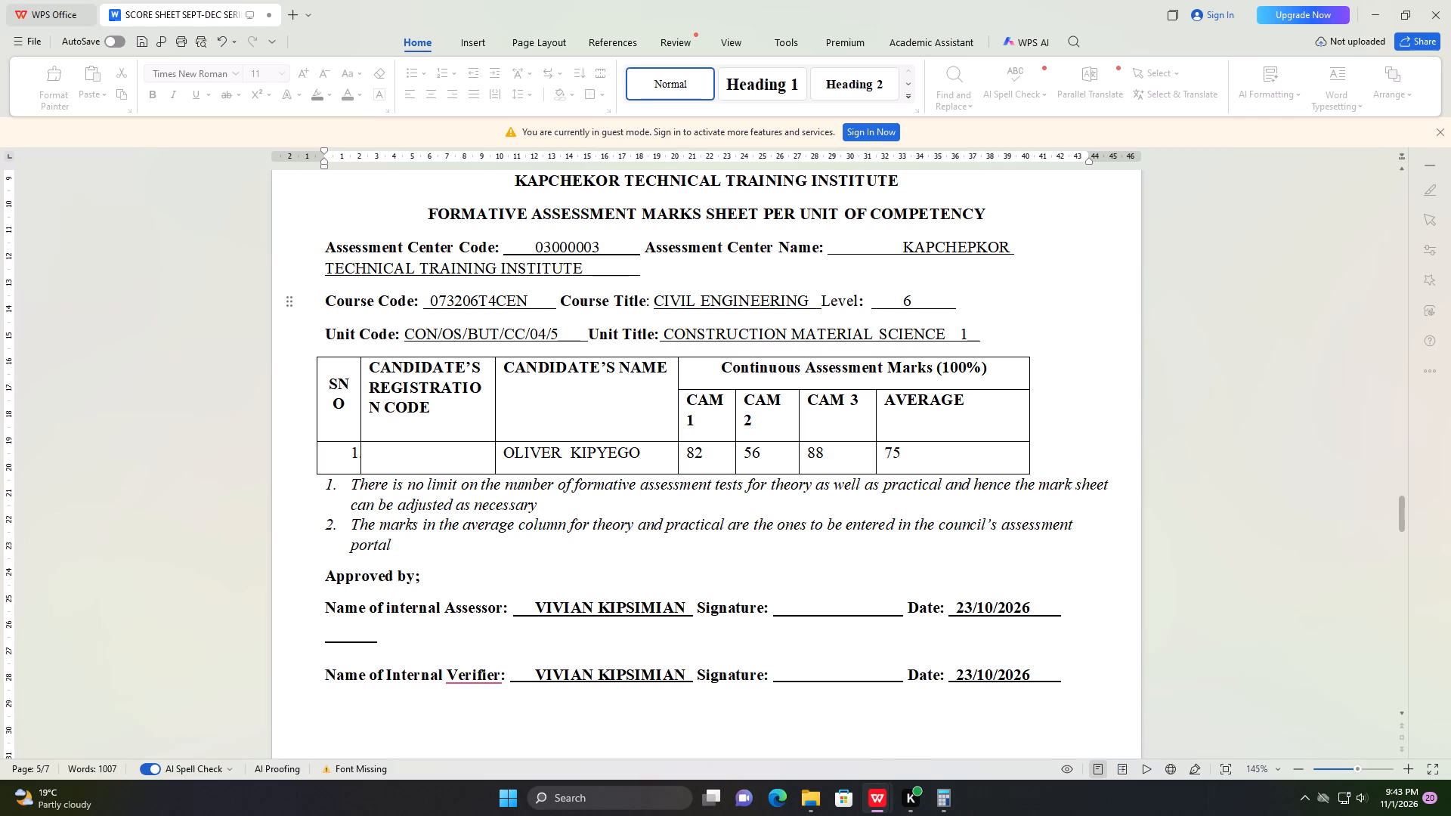
Change the page 5 unit code to CON/OS/CEN/CC/04/5.
click(491, 333)
click(497, 330)
key(BackSpace)
key(BackSpace)
key(BackSpace)
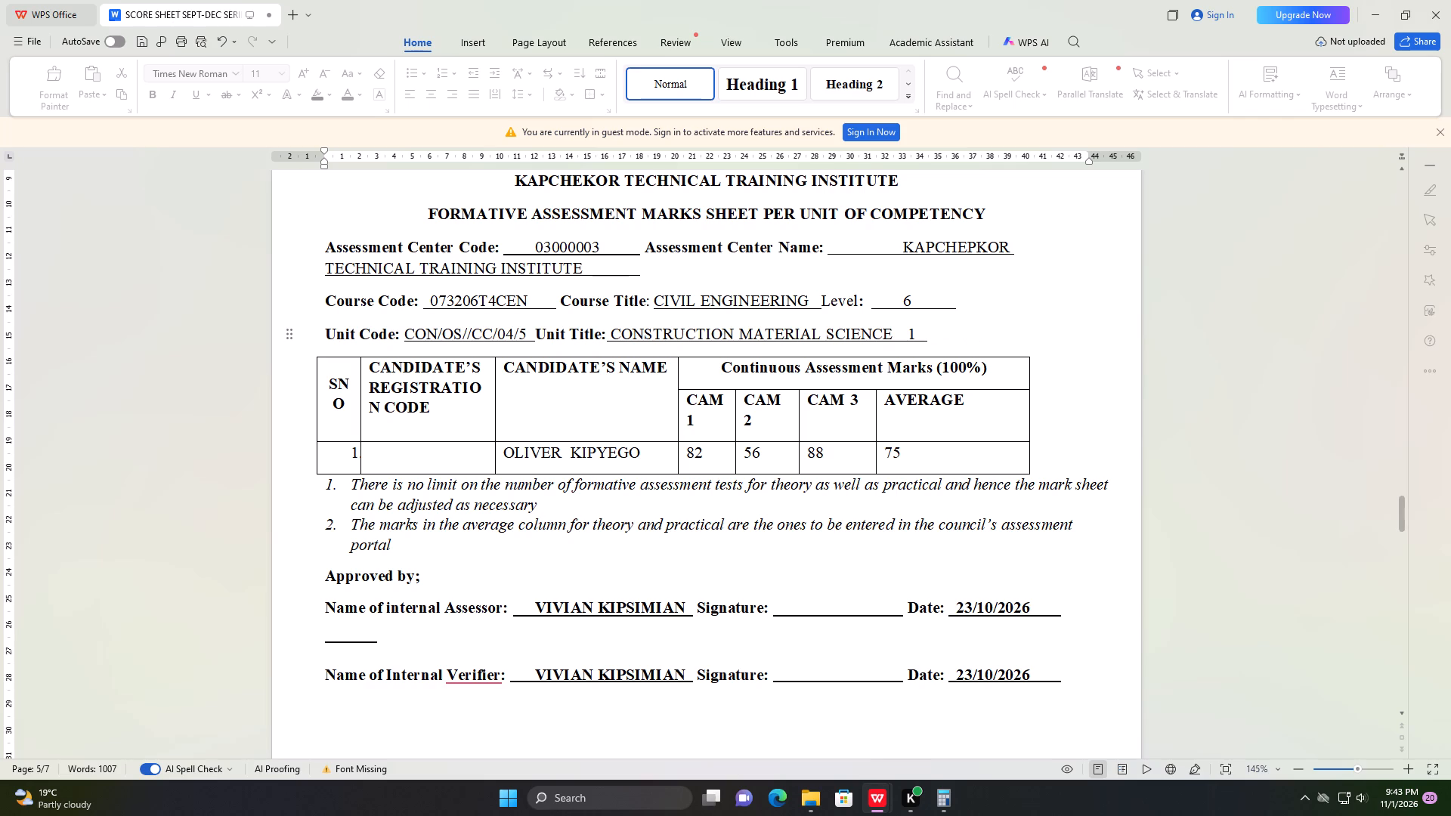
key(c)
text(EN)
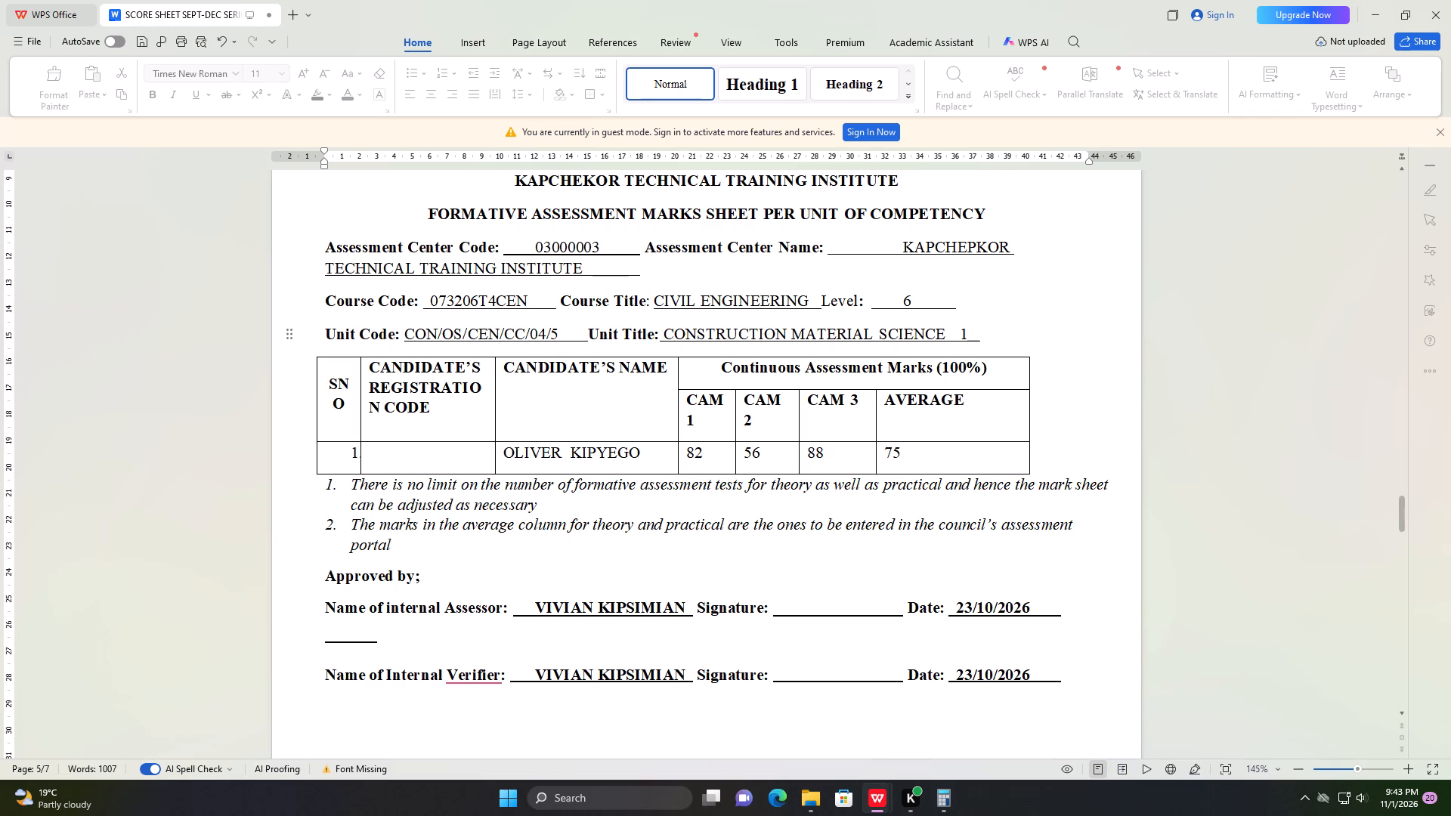
Add a blank line at the end of page 6 to push the institute heading onto page 7.
scroll(513, 335, down, 2)
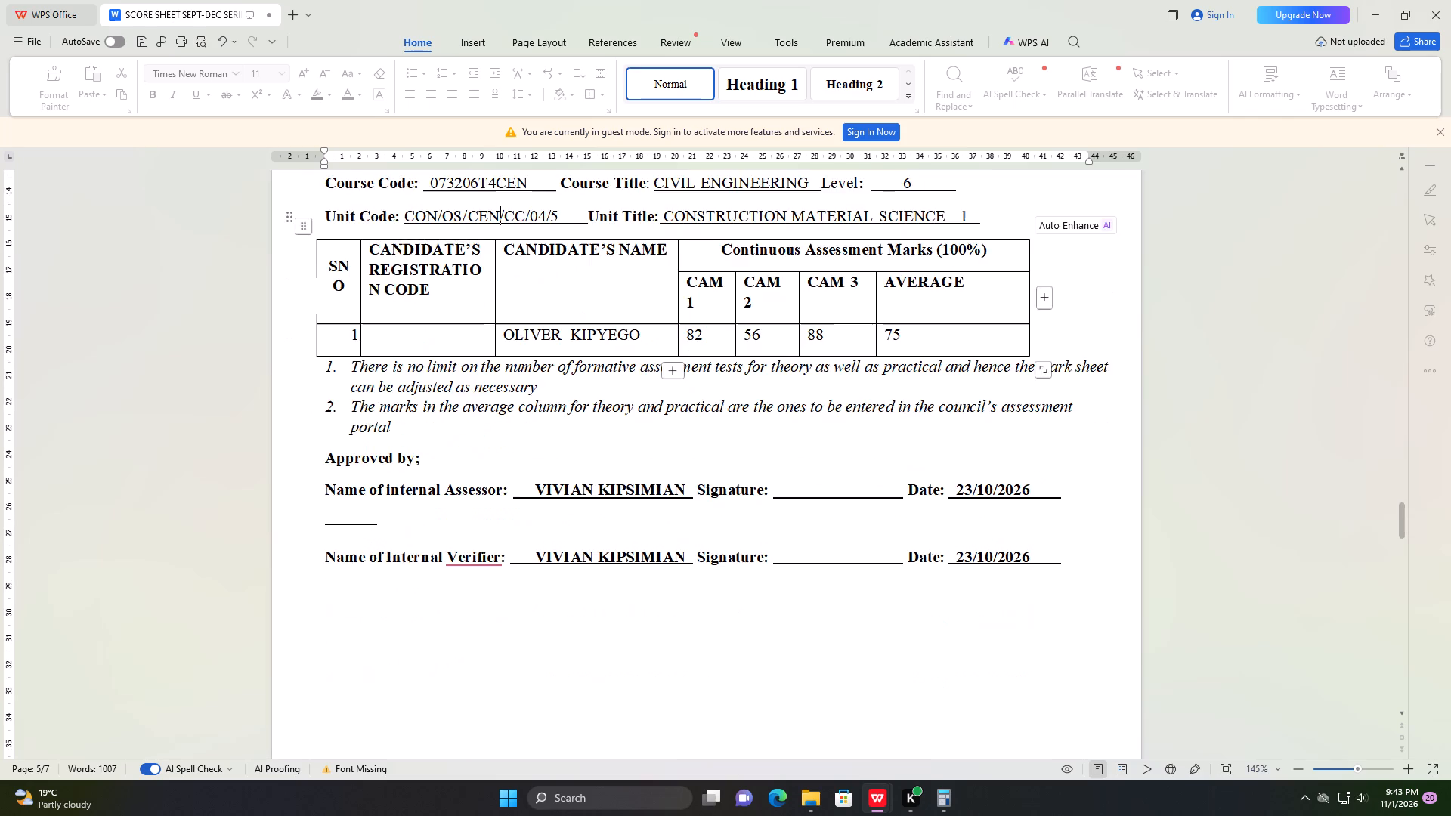
scroll(511, 336, down, 13)
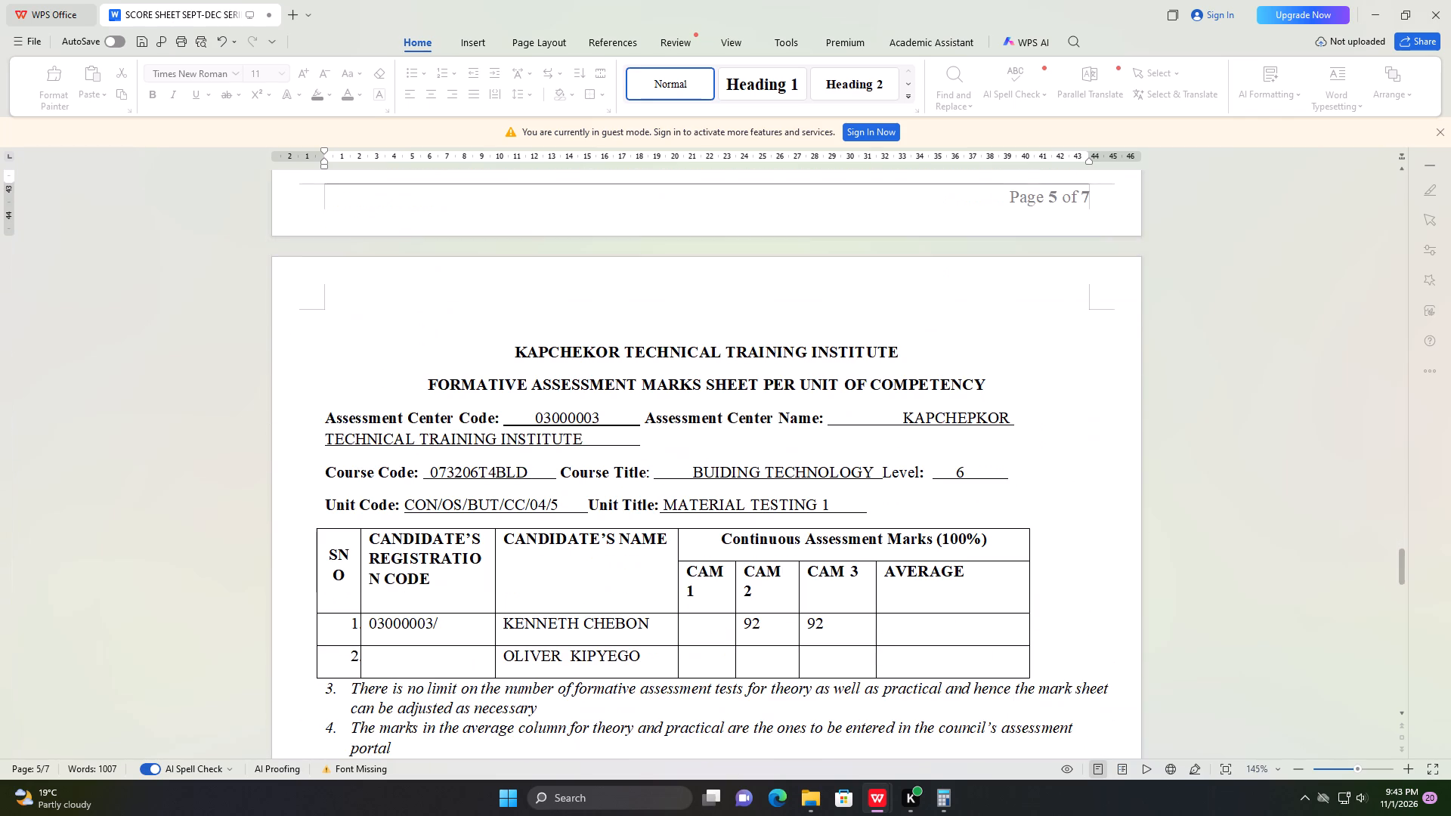
scroll(509, 335, down, 11)
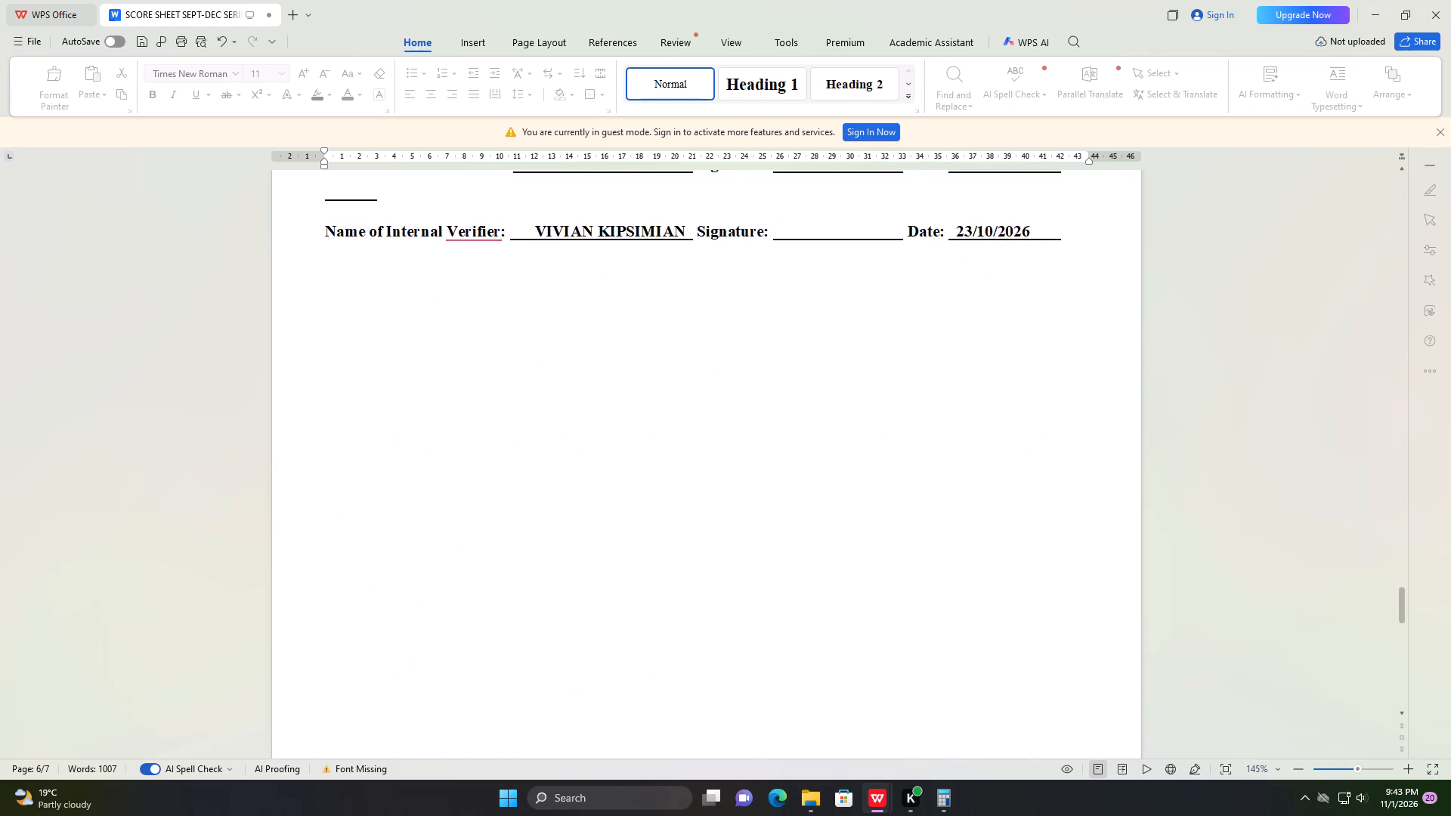
scroll(509, 337, down, 4)
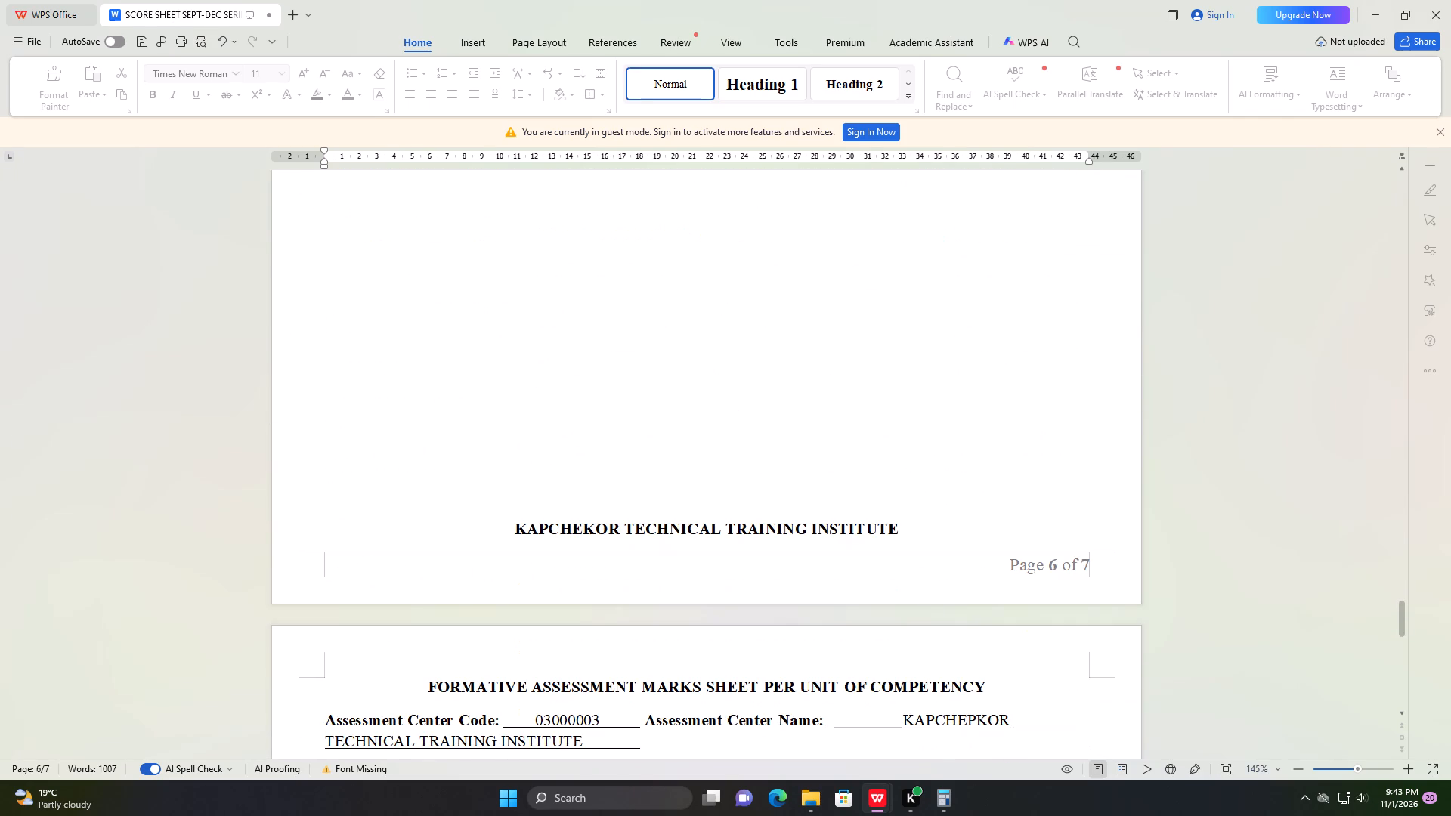
click(617, 397)
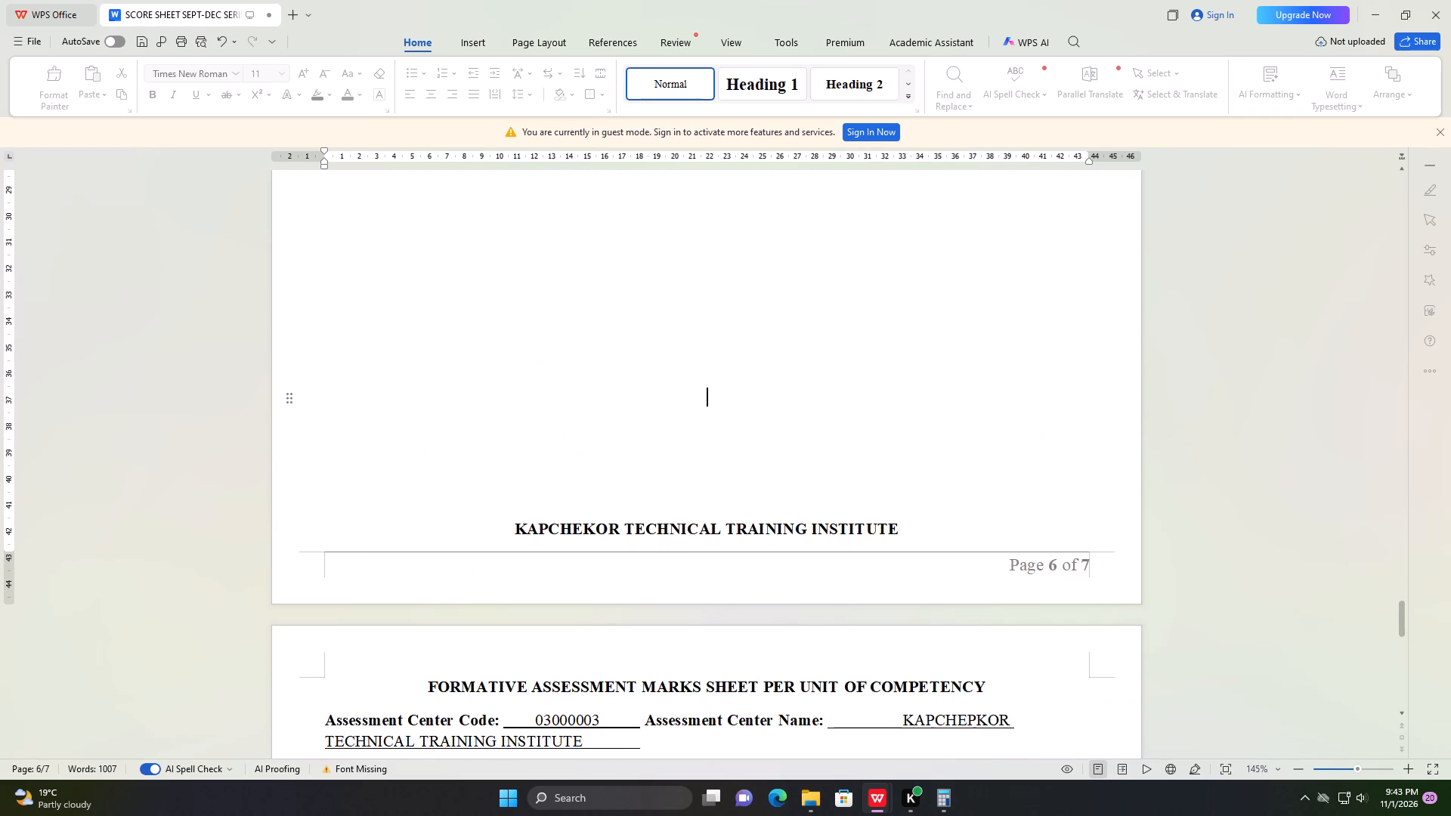
key(Return)
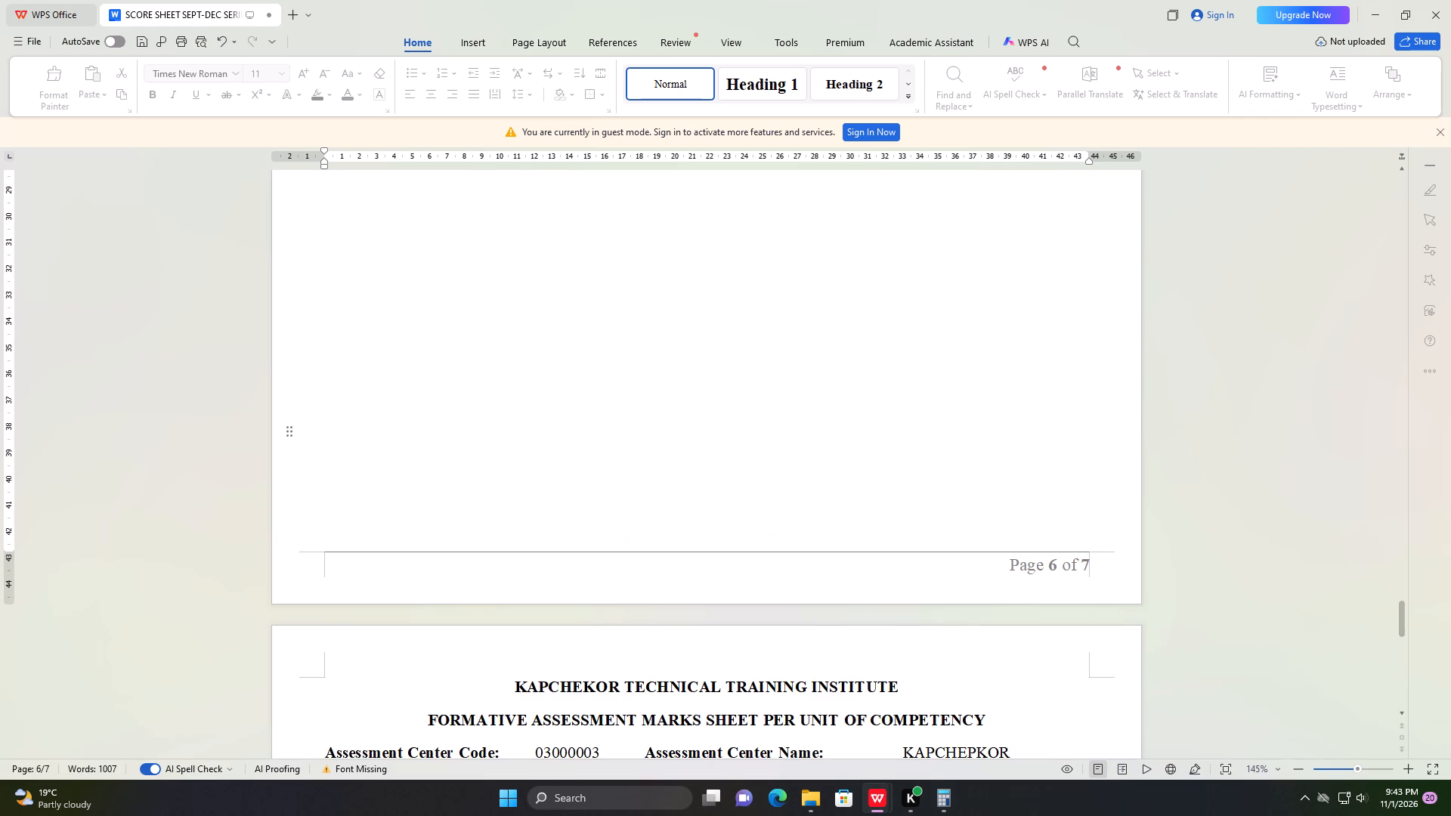
Append II to the CONSTRUCTION MATERIAL SCIENCE unit title on page 7.
scroll(614, 391, down, 7)
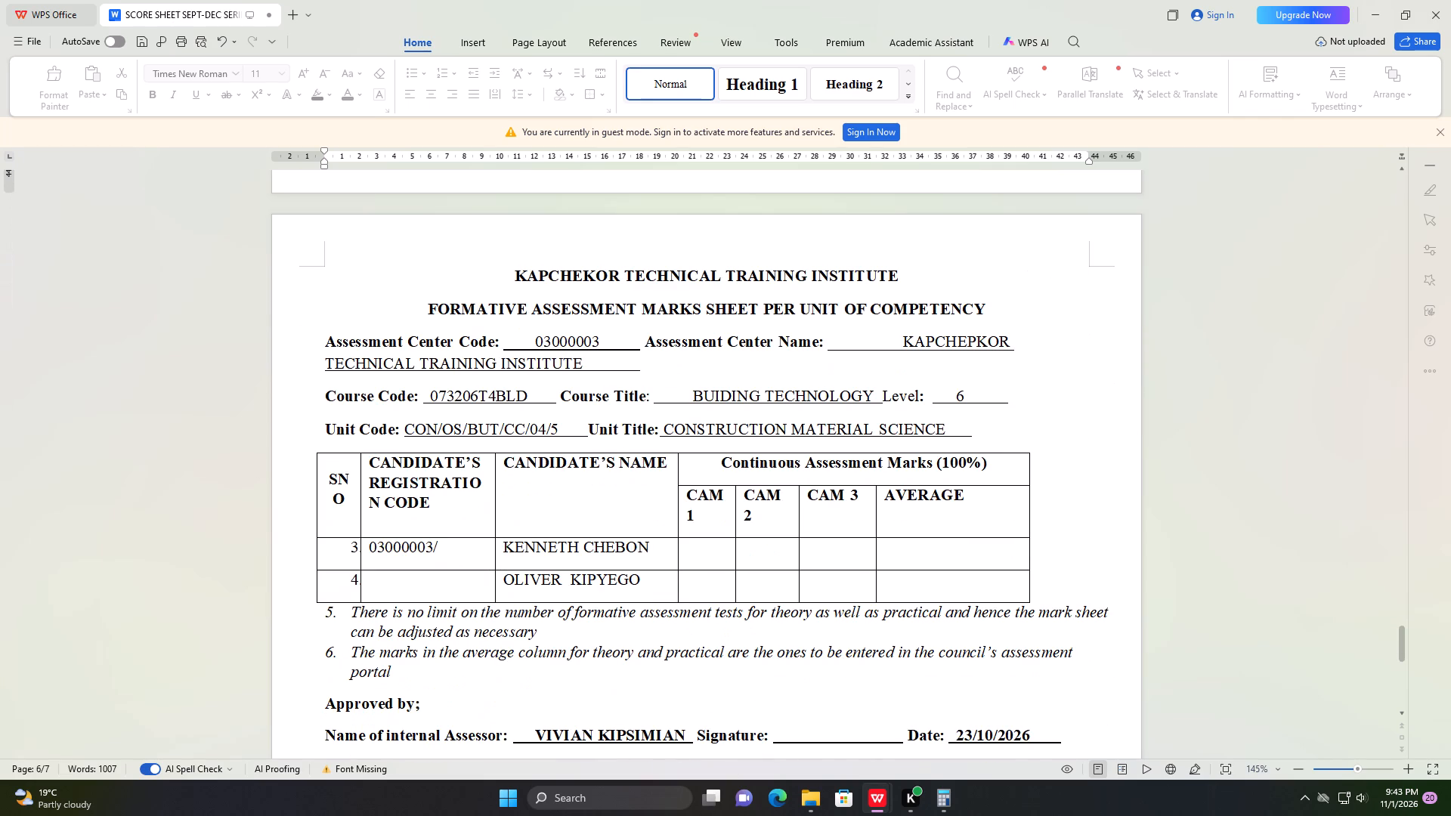
click(951, 427)
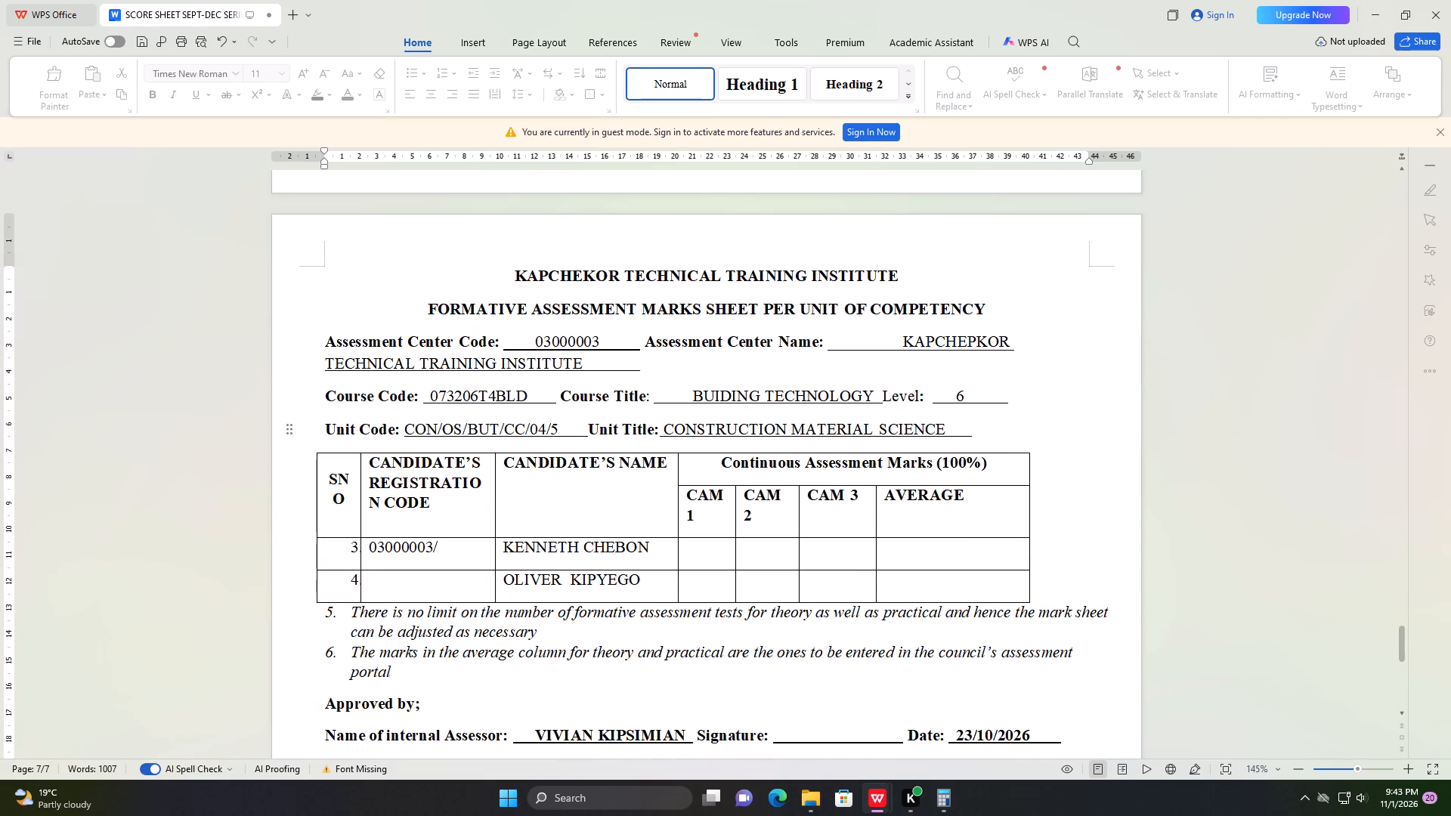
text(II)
Change the ending of the page 7 course code to CEN so it reads 073206T4CEN.
click(530, 398)
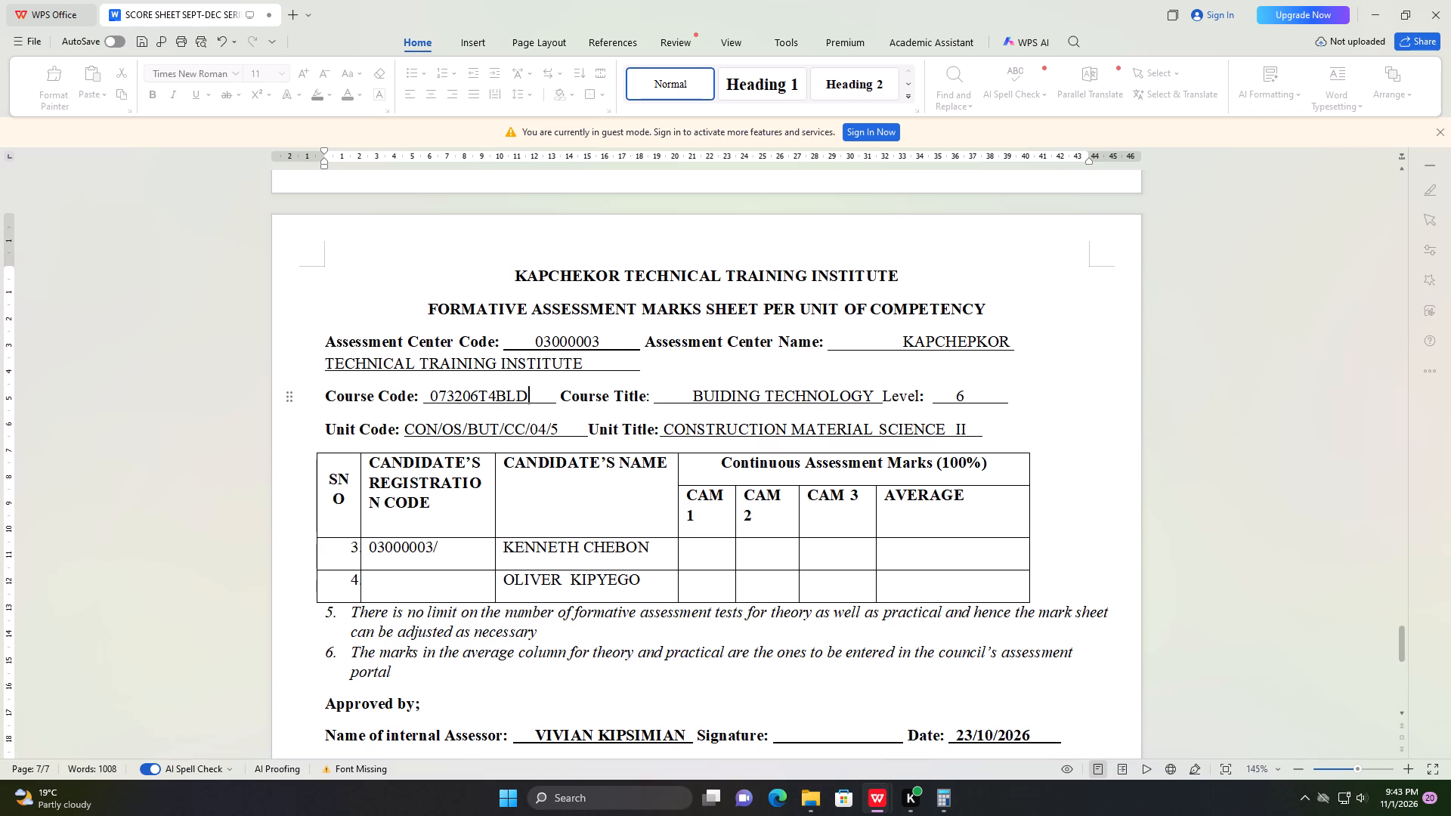
key(BackSpace)
key(BackSpace)
key(BackSpace)
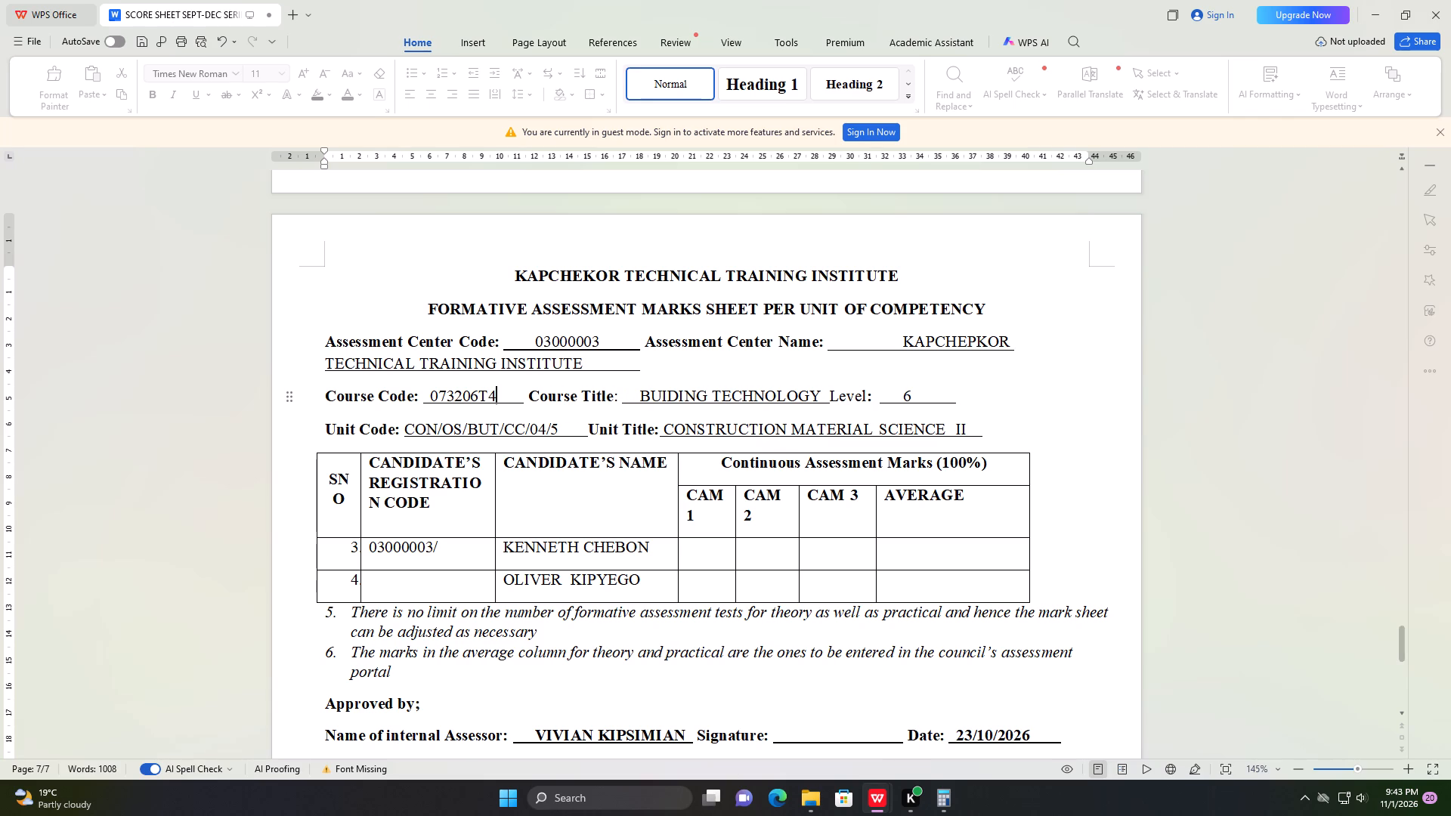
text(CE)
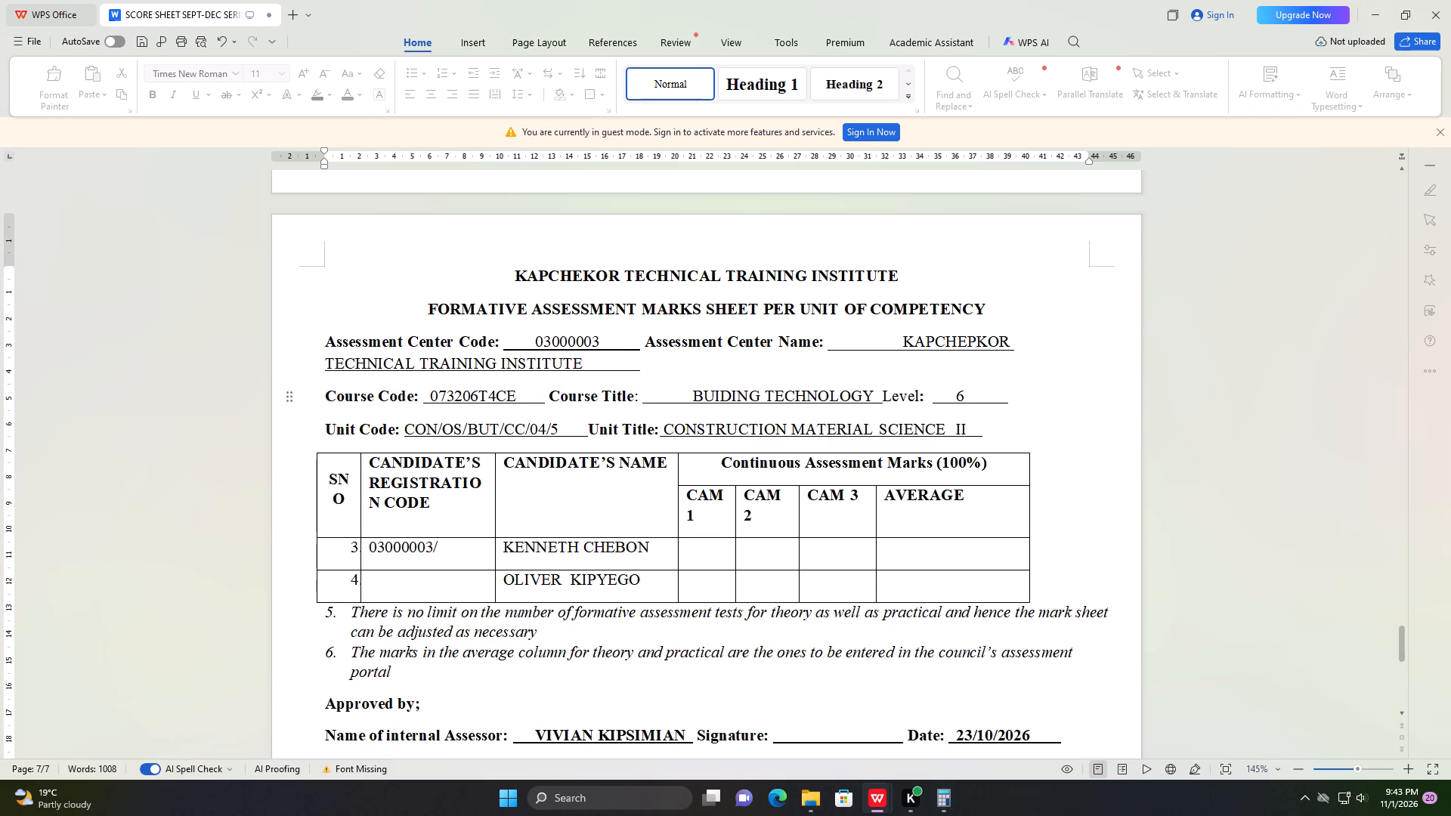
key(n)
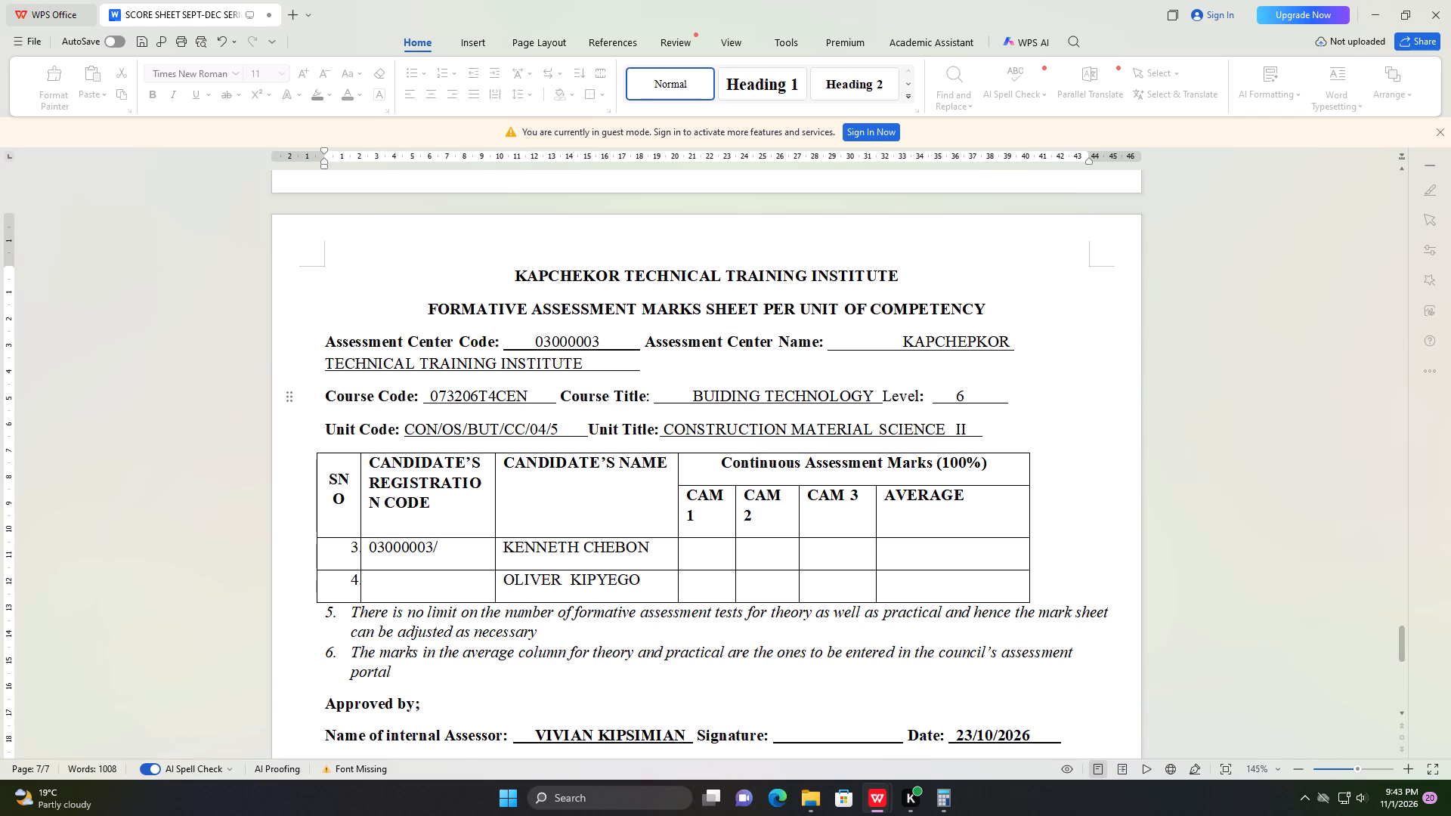
Replace the page 7 course title and the blank gap before it with CIVIL ENGINEERING.
click(871, 397)
key(BackSpace)
key(BackSpace)
key(BackSpace)
key(BackSpace)
key(BackSpace)
key(BackSpace)
key(BackSpace)
key(BackSpace)
key(BackSpace)
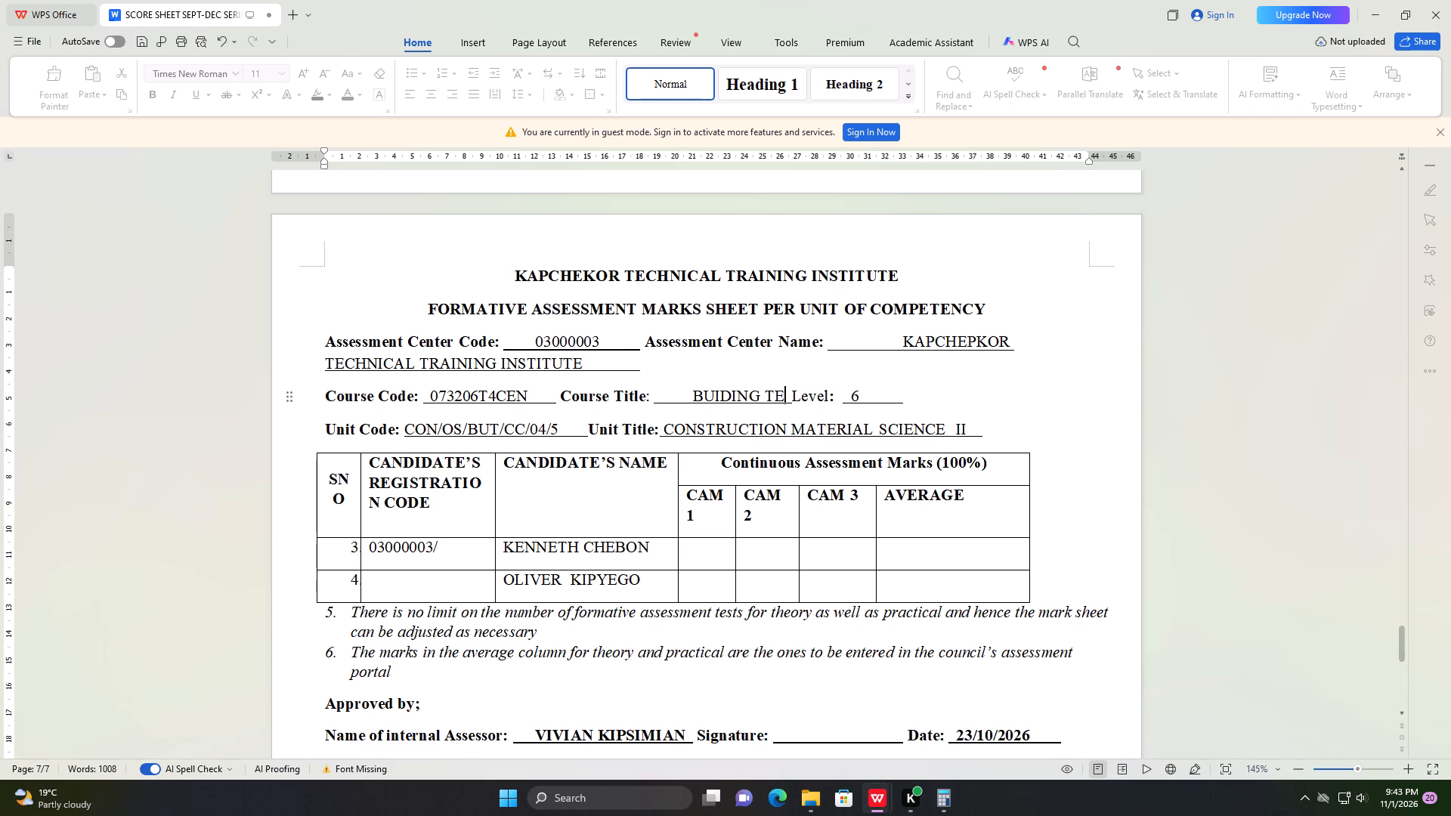
key(BackSpace)
key(BackSpace)
key(BackSpace)
key(BackSpace)
key(BackSpace)
key(BackSpace)
key(BackSpace)
key(BackSpace)
key(BackSpace)
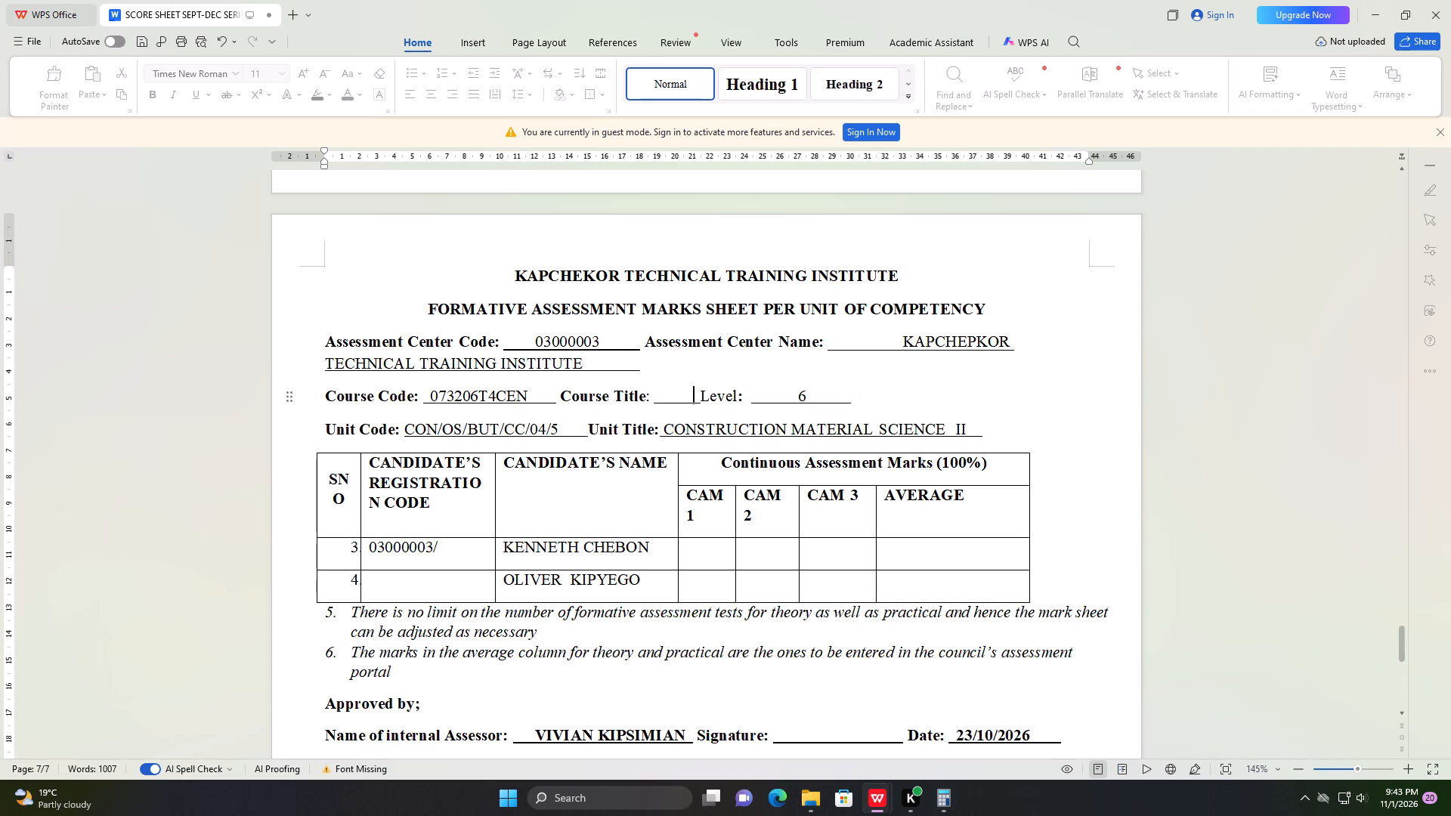
key(BackSpace)
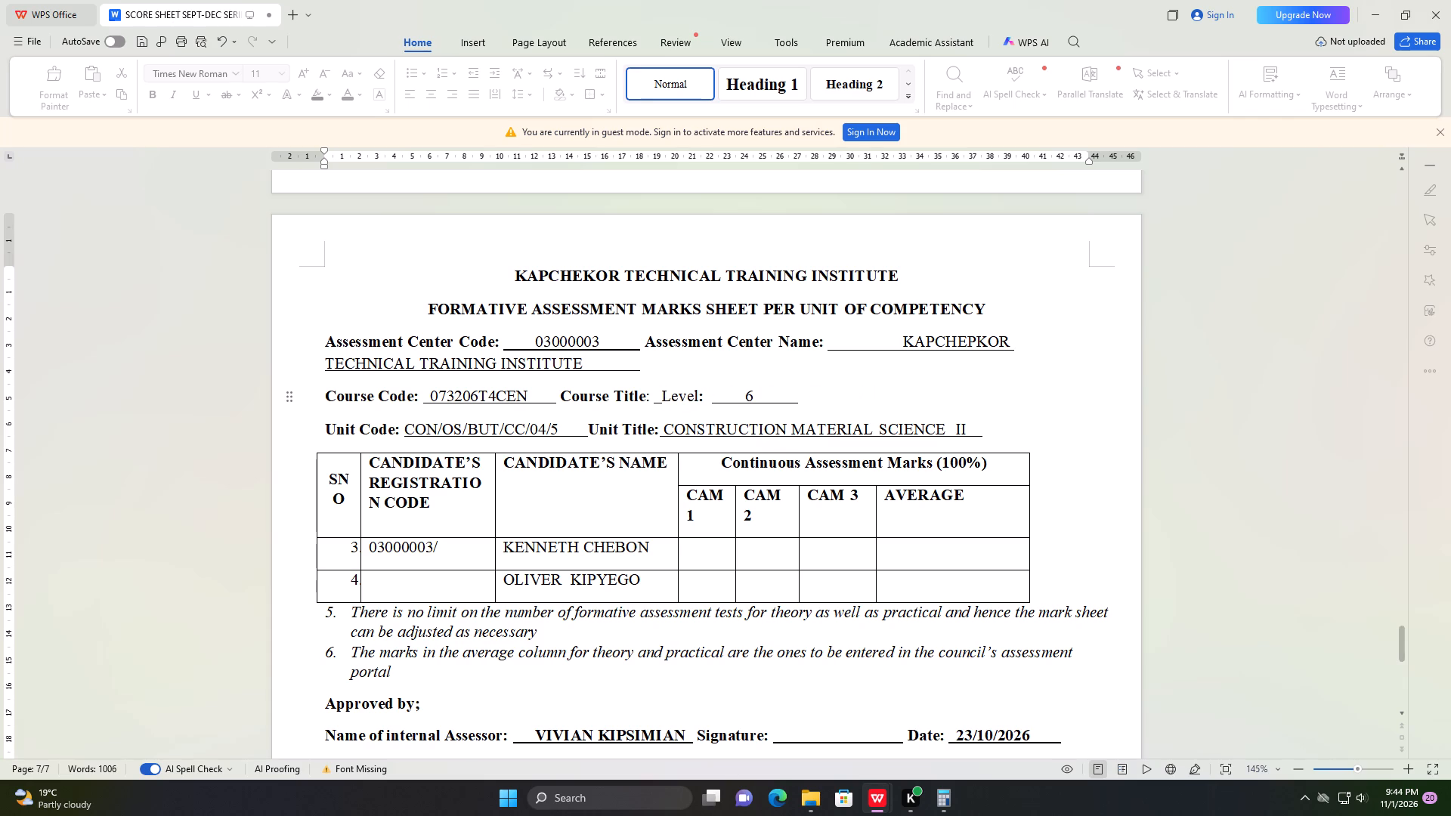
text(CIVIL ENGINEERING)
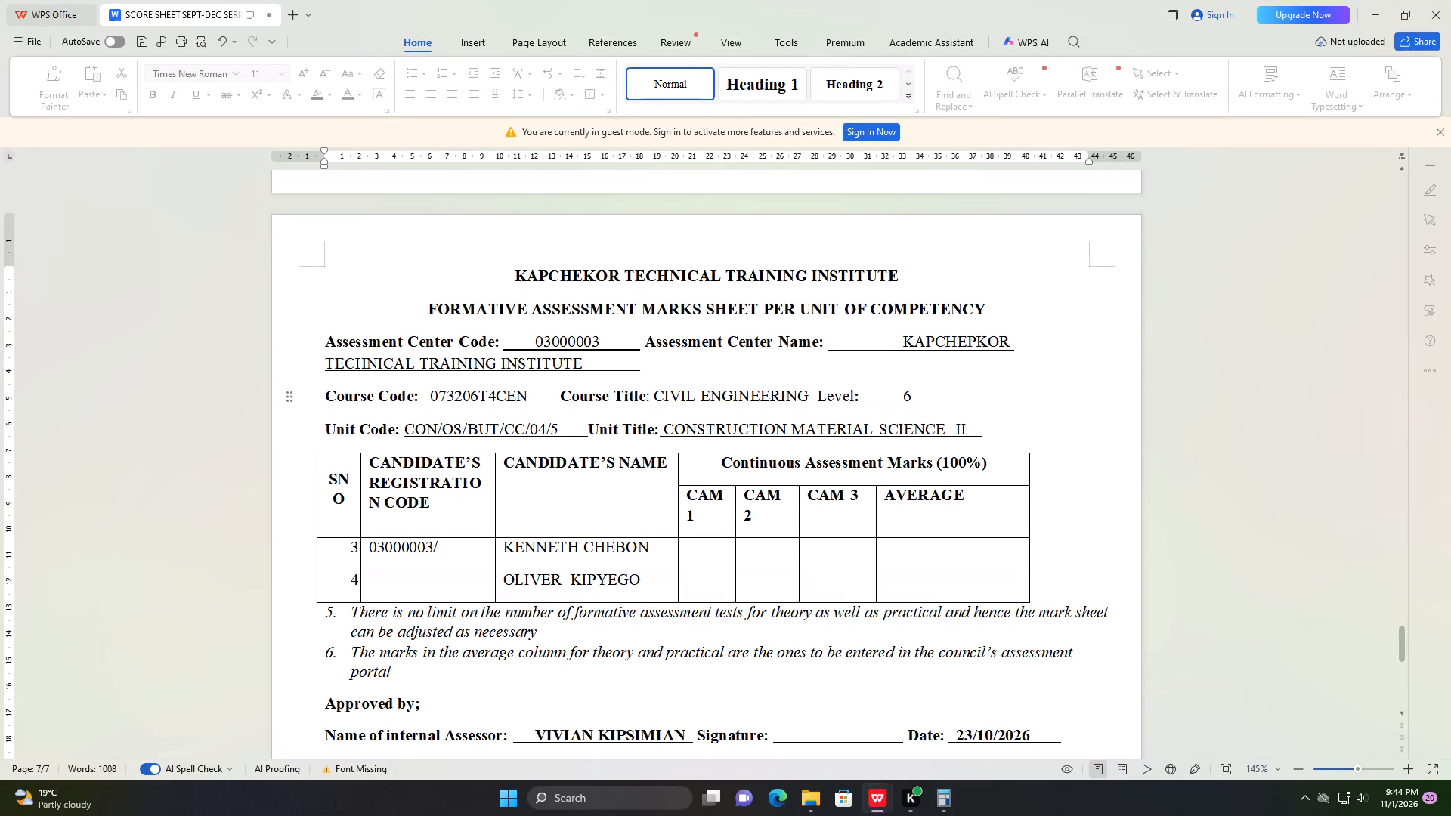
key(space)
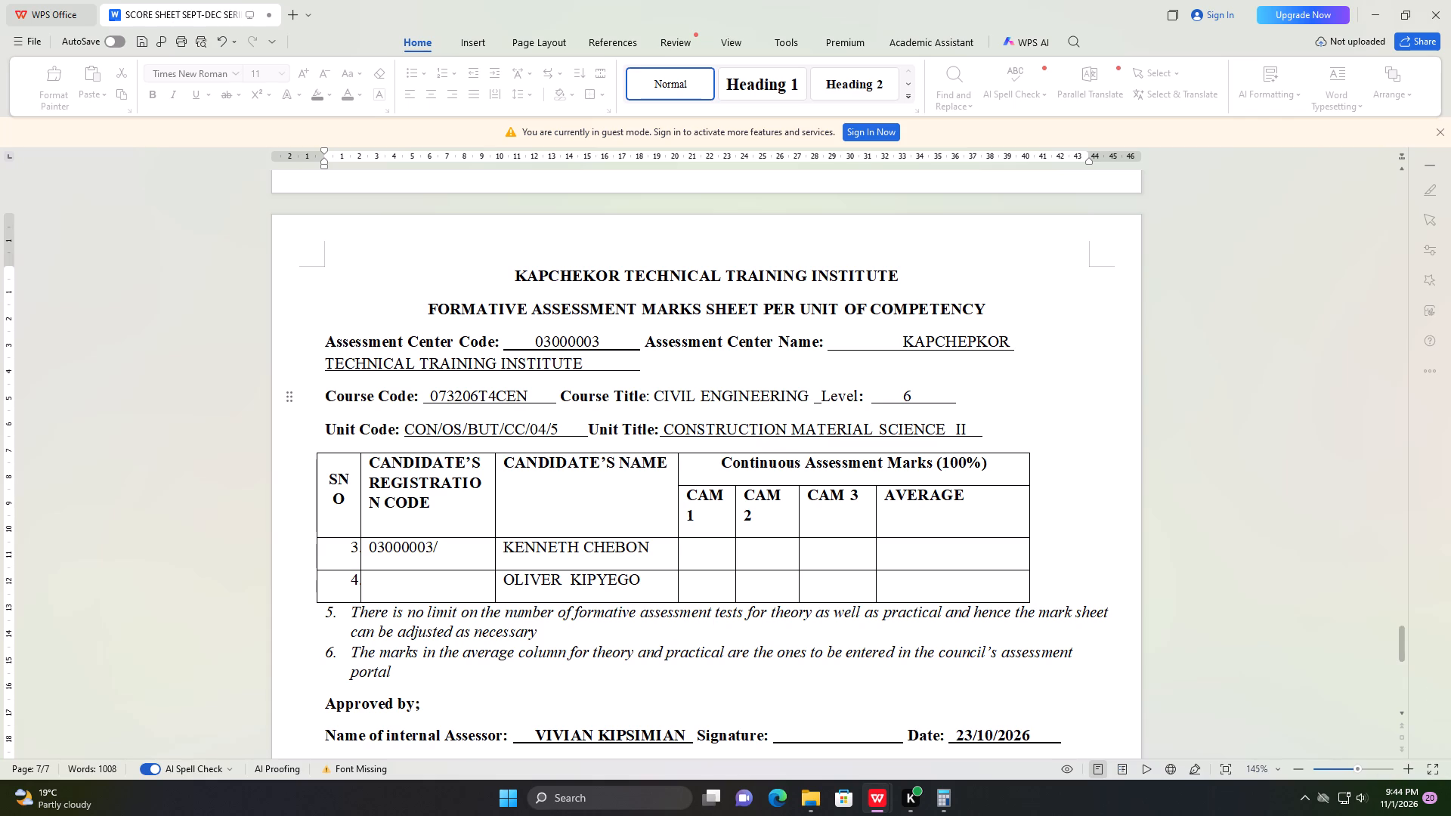
Fill in the page 7 marks: CAM 1 98 and CAM 2 96 for row 3, CAM 1 96 and CAM 2 96 for row 4.
click(766, 552)
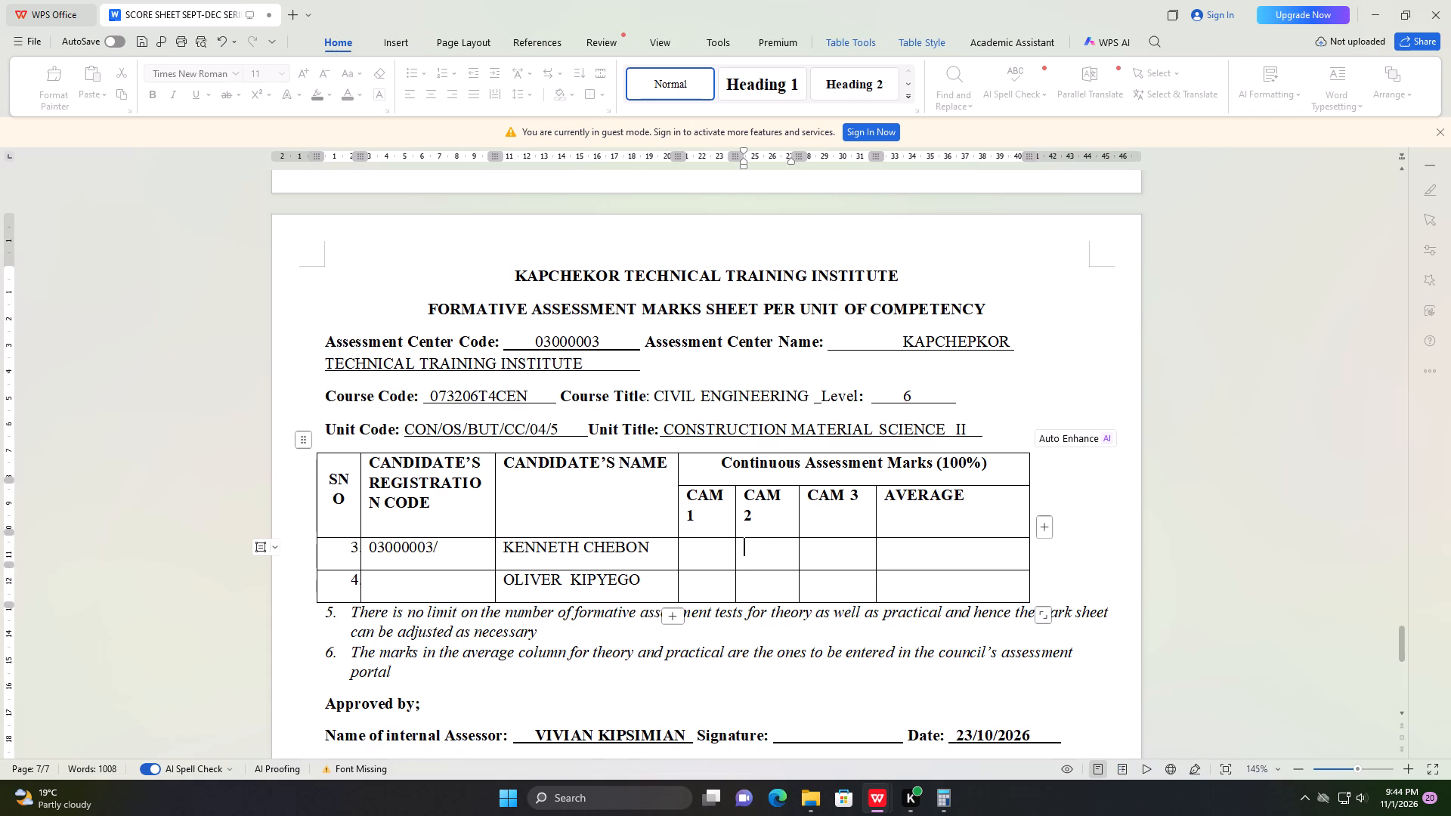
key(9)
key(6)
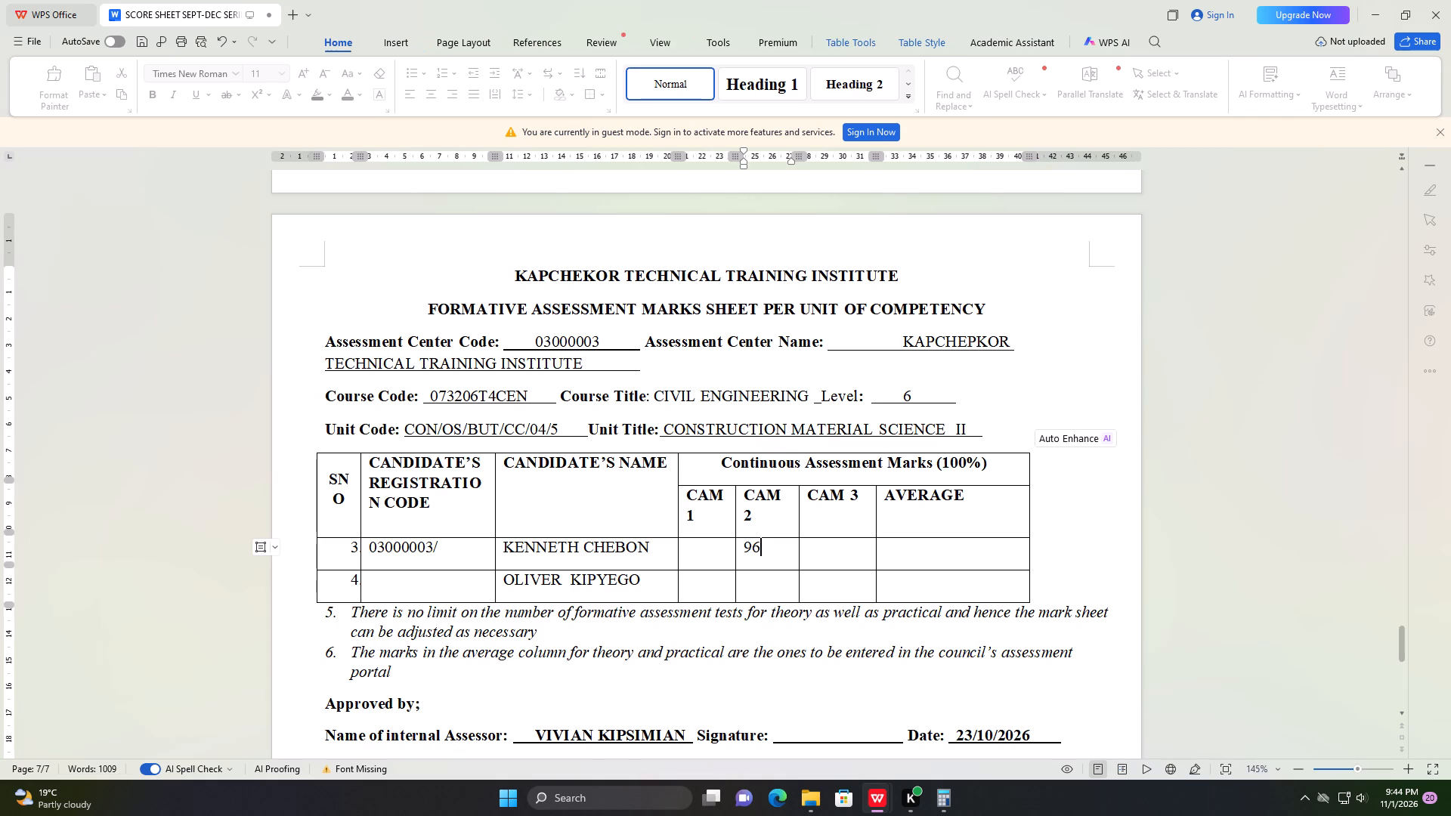
click(765, 578)
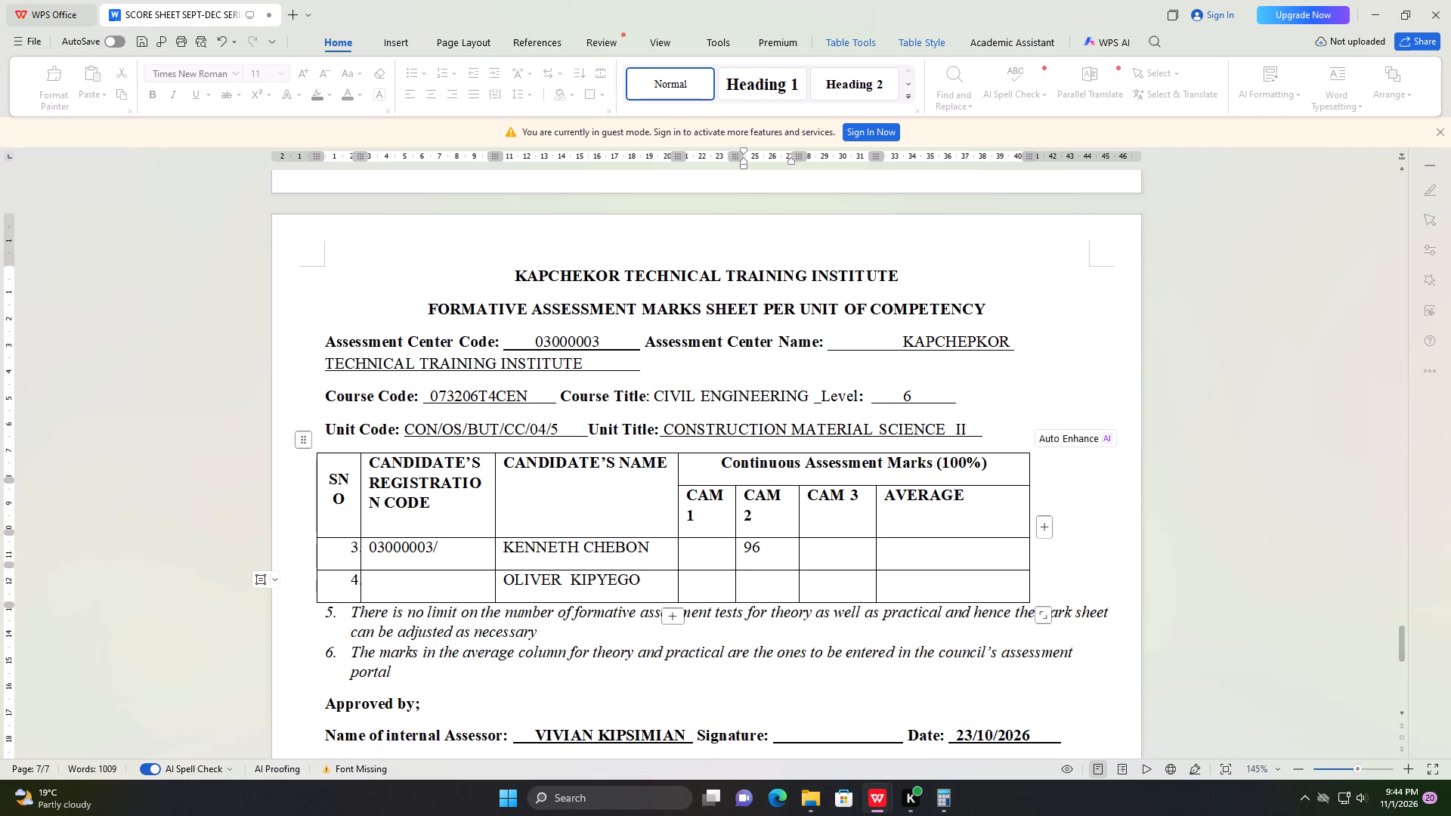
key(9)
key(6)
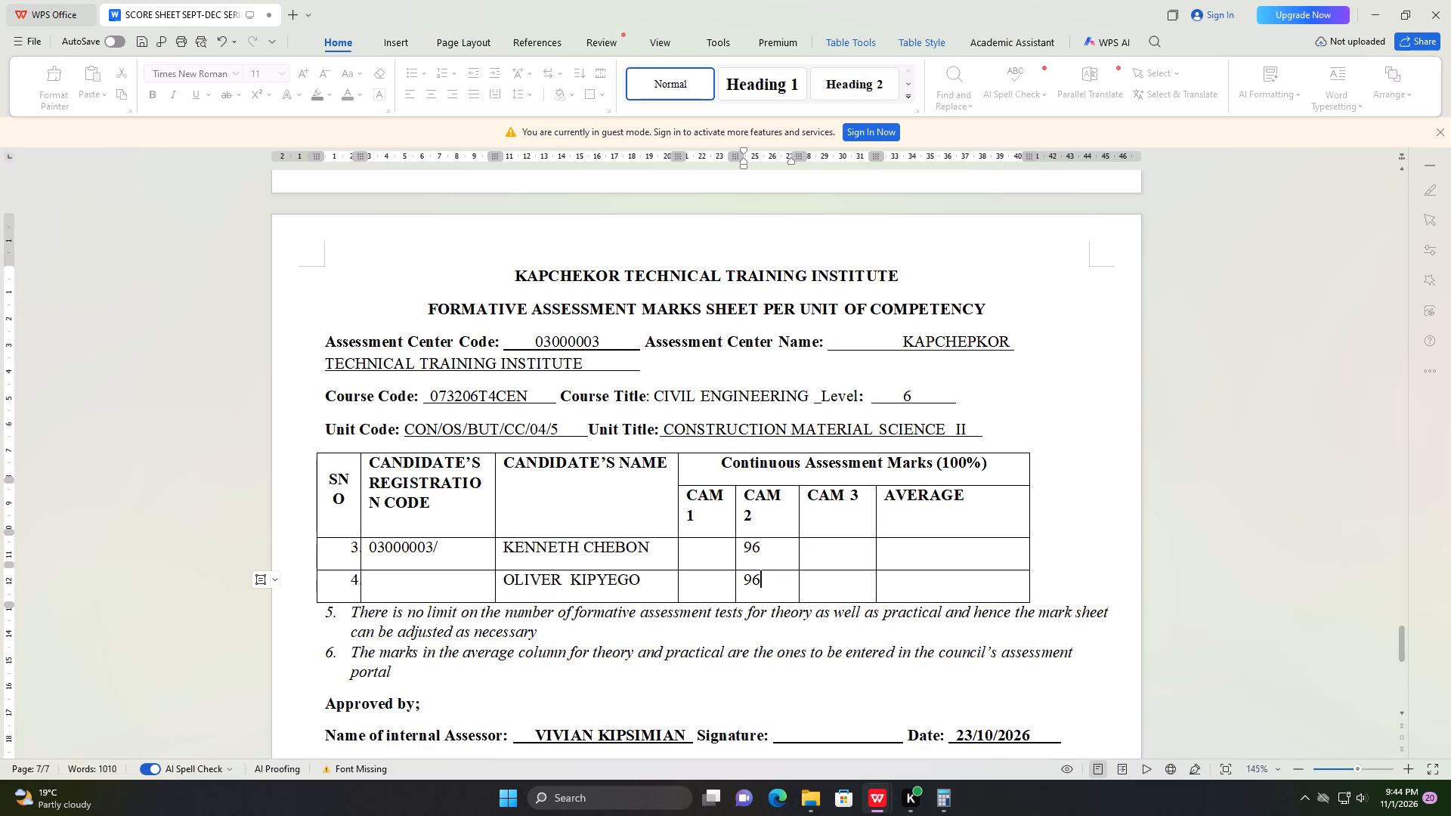
click(713, 586)
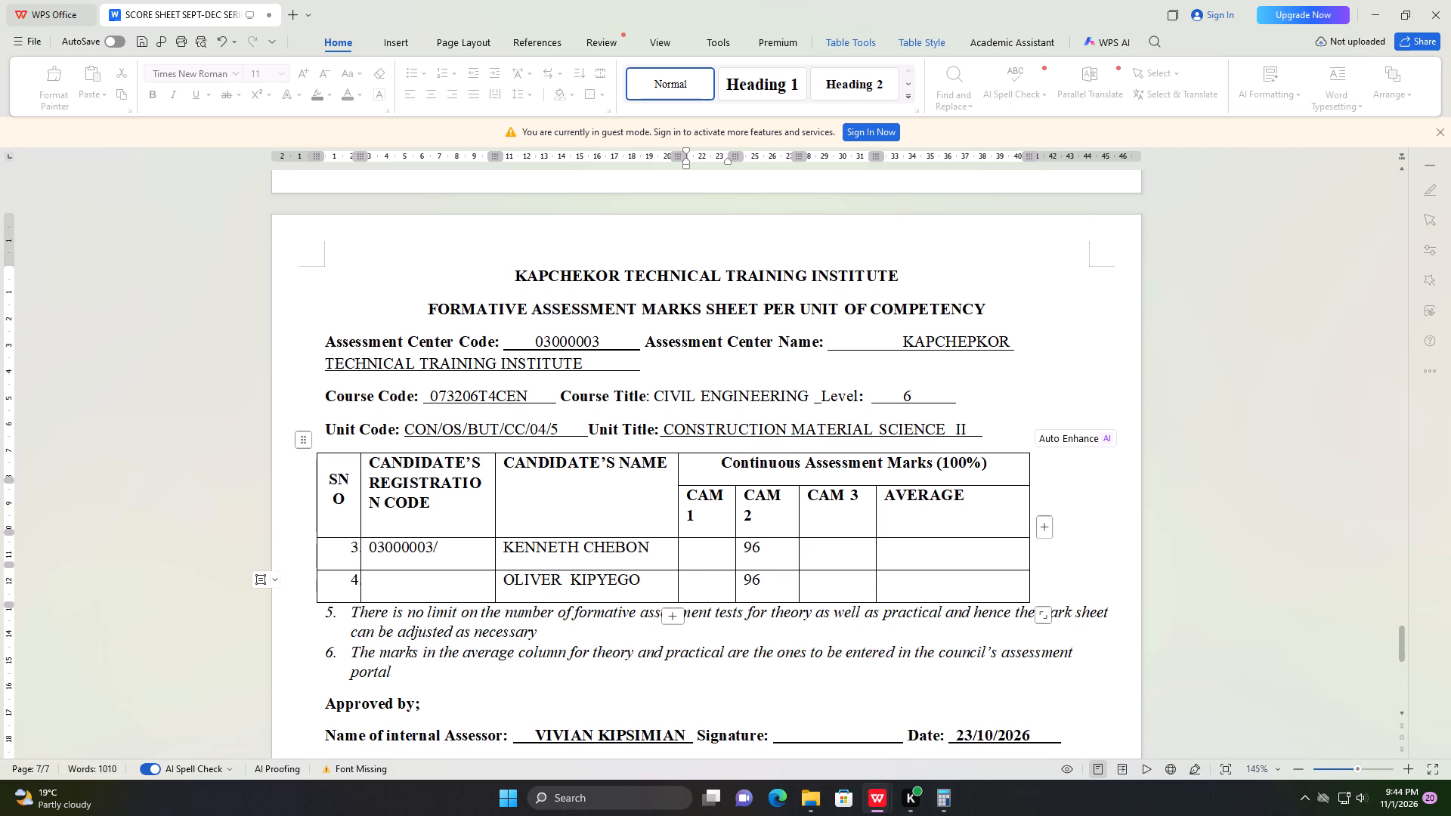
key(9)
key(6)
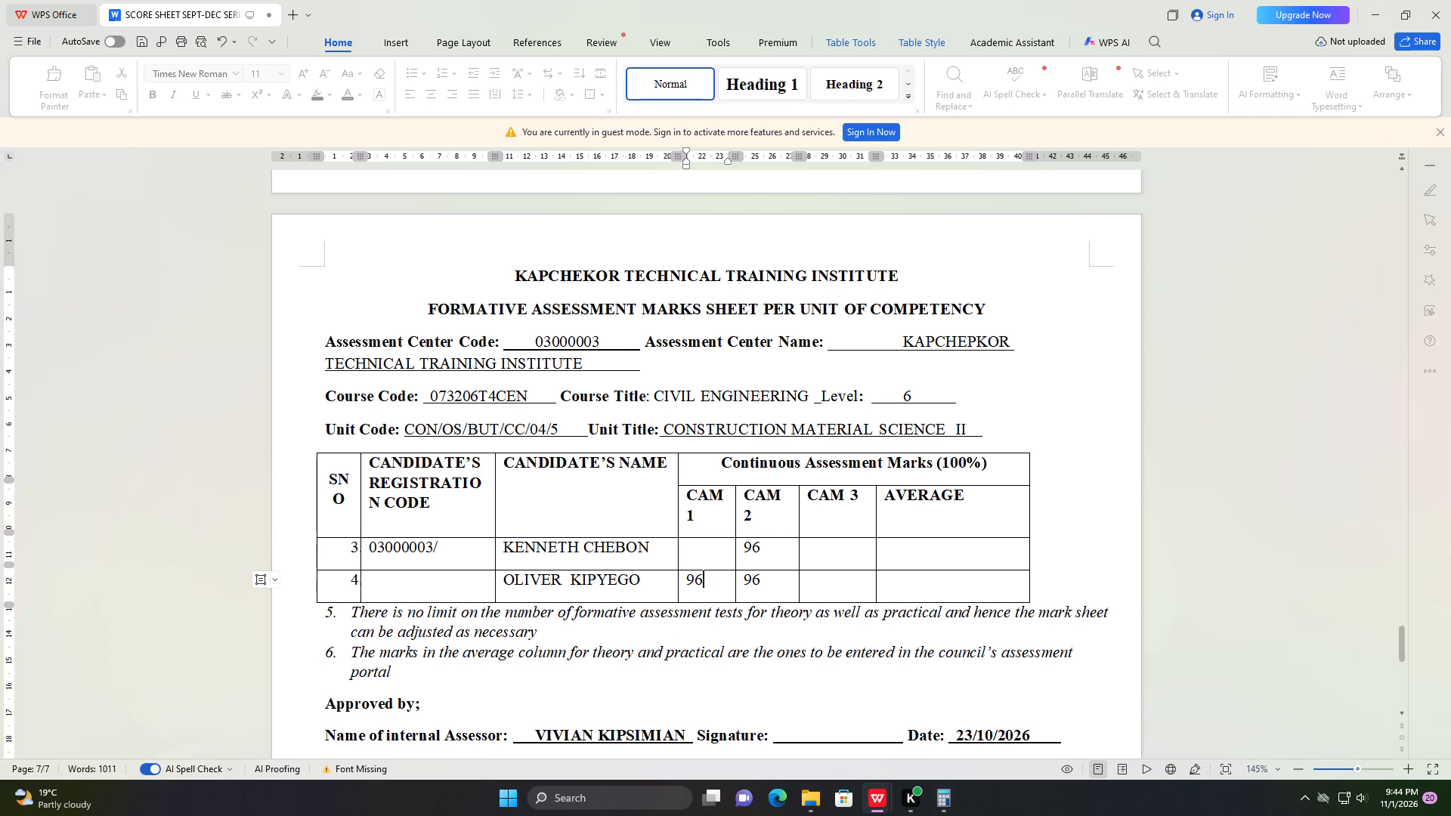
click(711, 552)
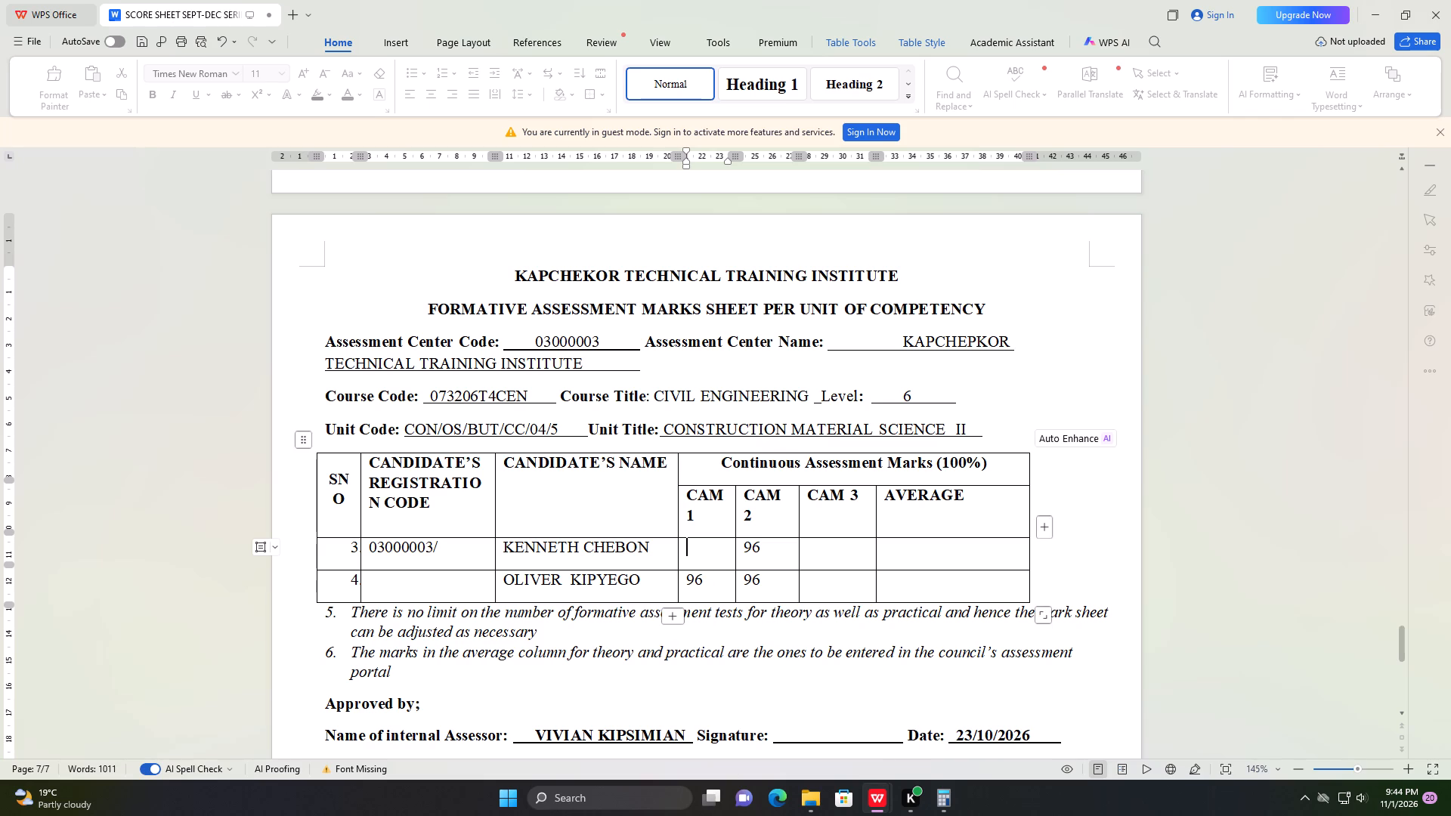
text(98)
Clear the AVERAGE, CAM 3 and CAM 2 marks in the page 5 Civil Engineering marks table.
scroll(729, 659, up, 3)
scroll(710, 607, up, 19)
scroll(713, 596, up, 15)
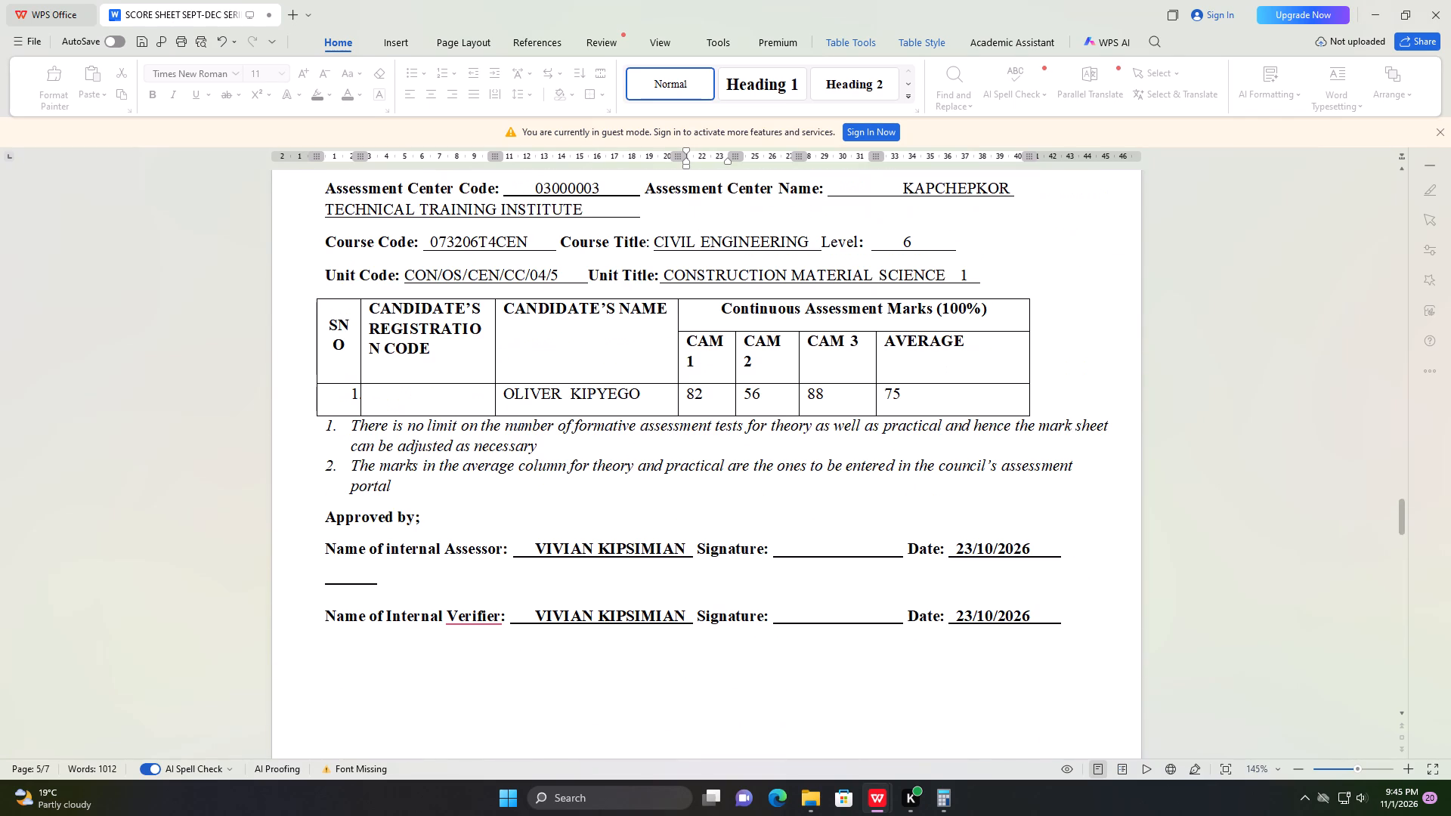
click(906, 400)
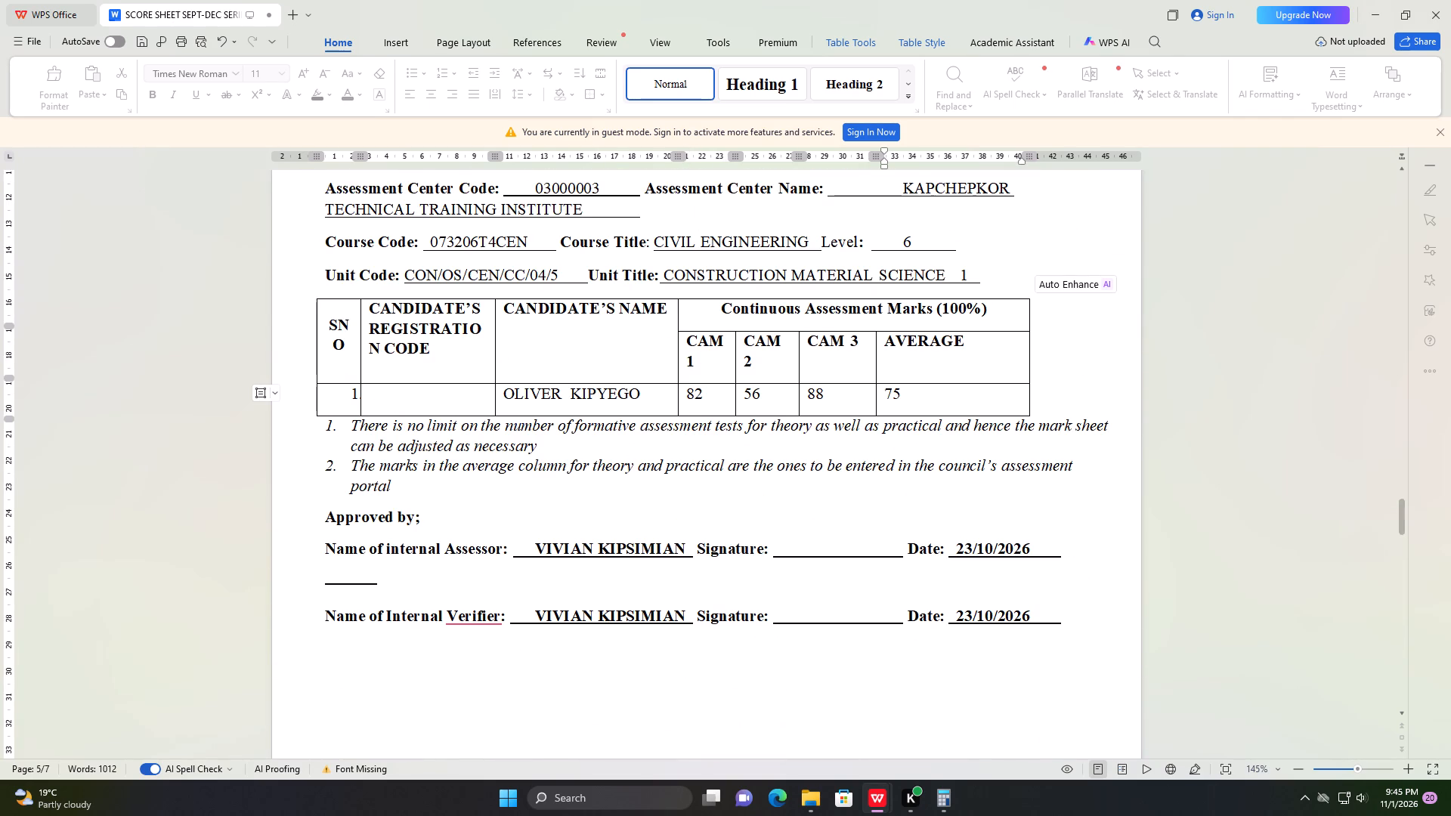
key(BackSpace)
key(BackSpace)
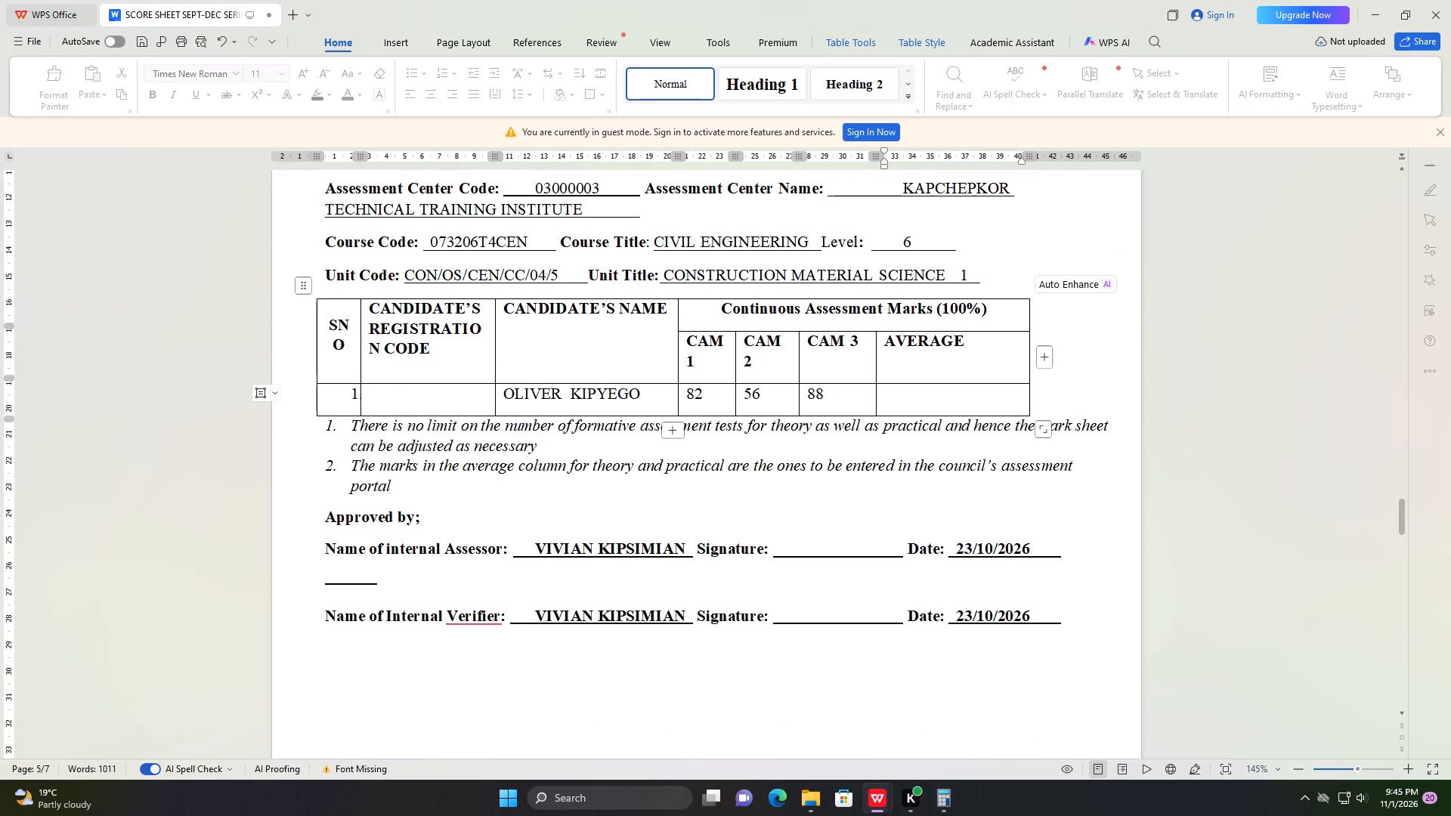
click(834, 400)
key(BackSpace)
key(BackSpace)
drag(765, 396, 757, 396)
key(BackSpace)
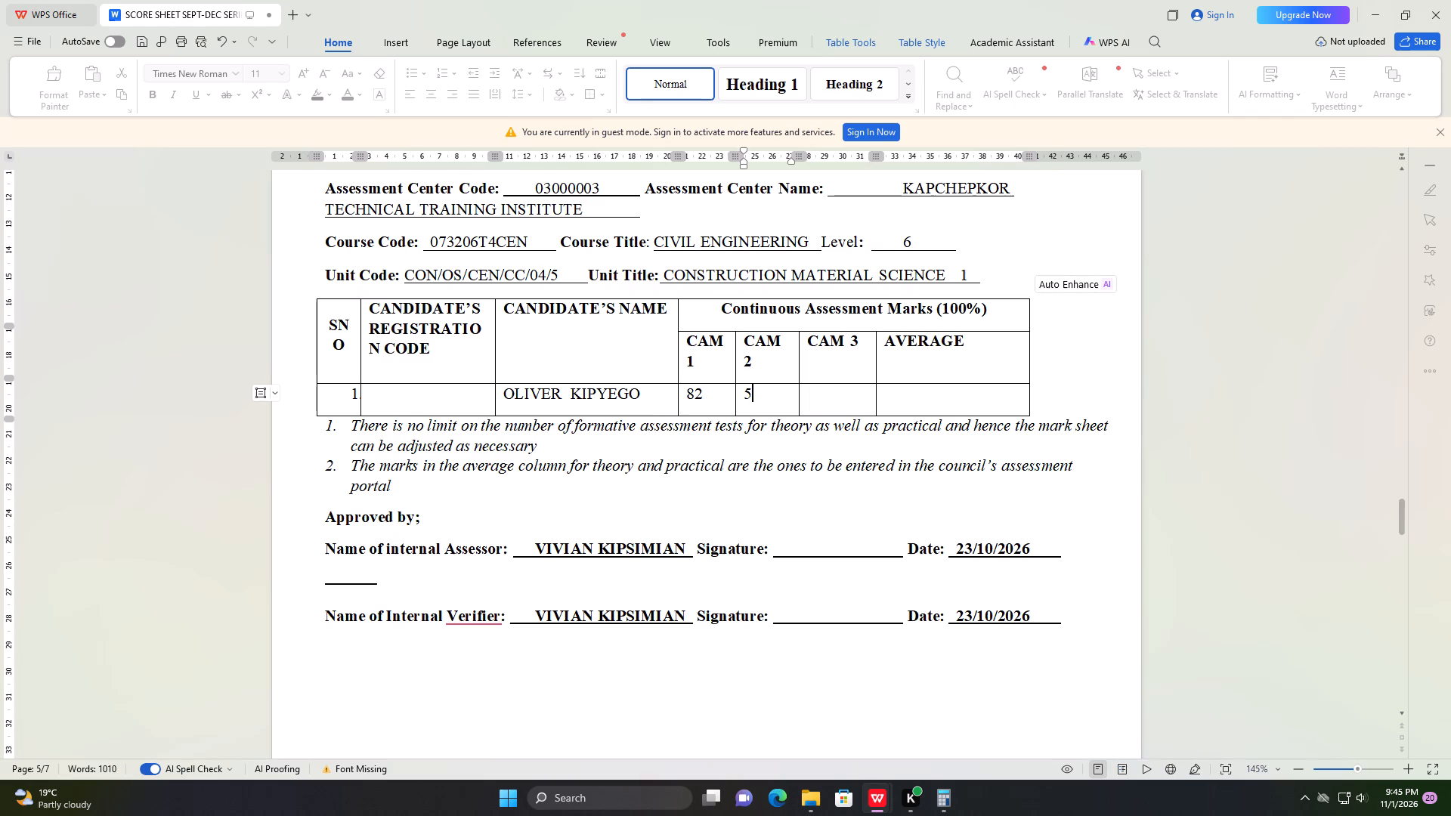
key(BackSpace)
Set the candidate's CAM 1 mark in the page 5 table to 94.
click(703, 393)
key(BackSpace)
key(BackSpace)
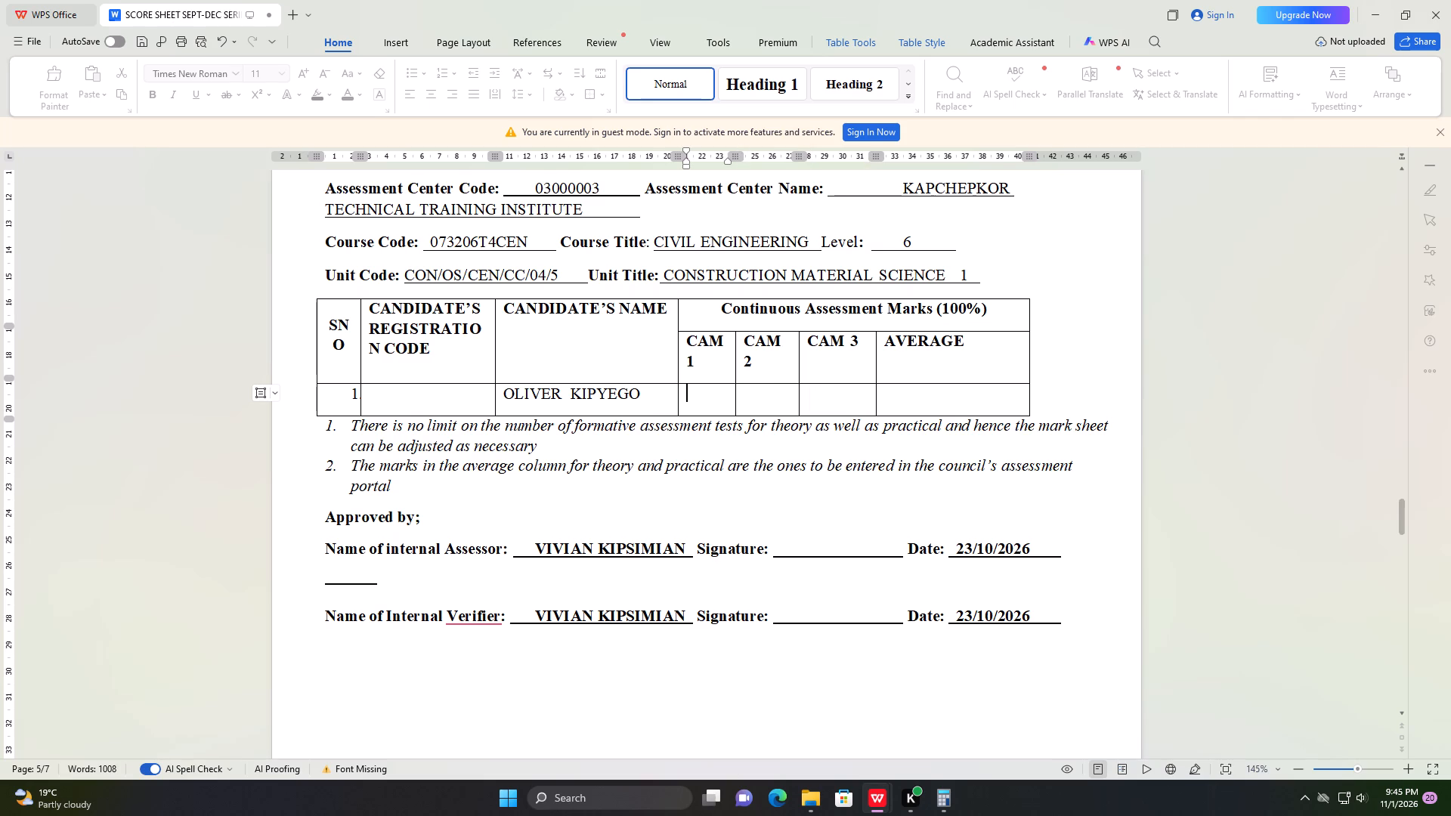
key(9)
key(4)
Delete the stray underscore line between the internal assessor and internal verifier lines on page 5.
drag(382, 582, 330, 583)
key(BackSpace)
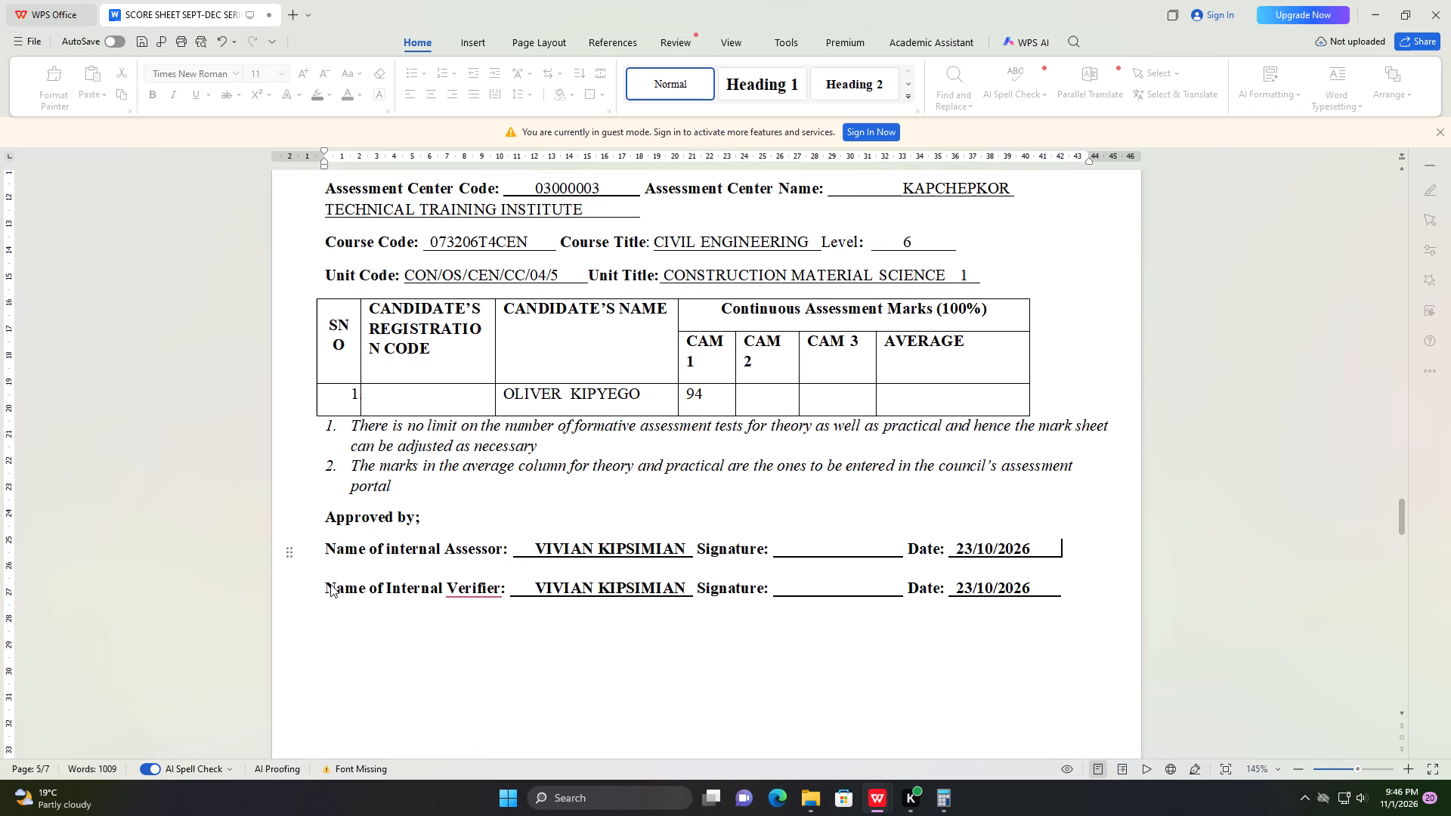
Remove six blank lines above the institute heading on page 5 to move the marks sheet up the page.
scroll(330, 584, up, 5)
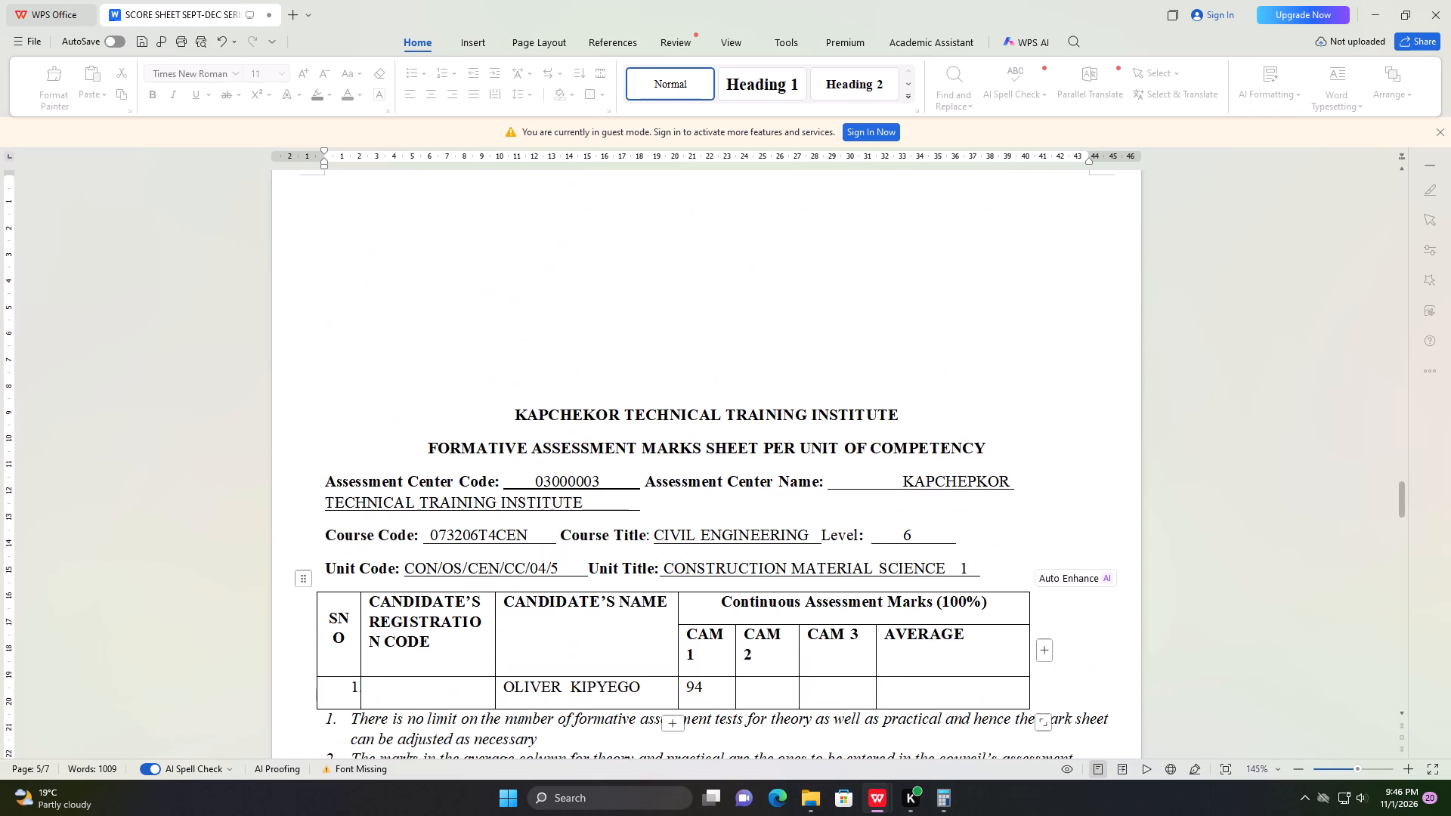
scroll(330, 585, up, 4)
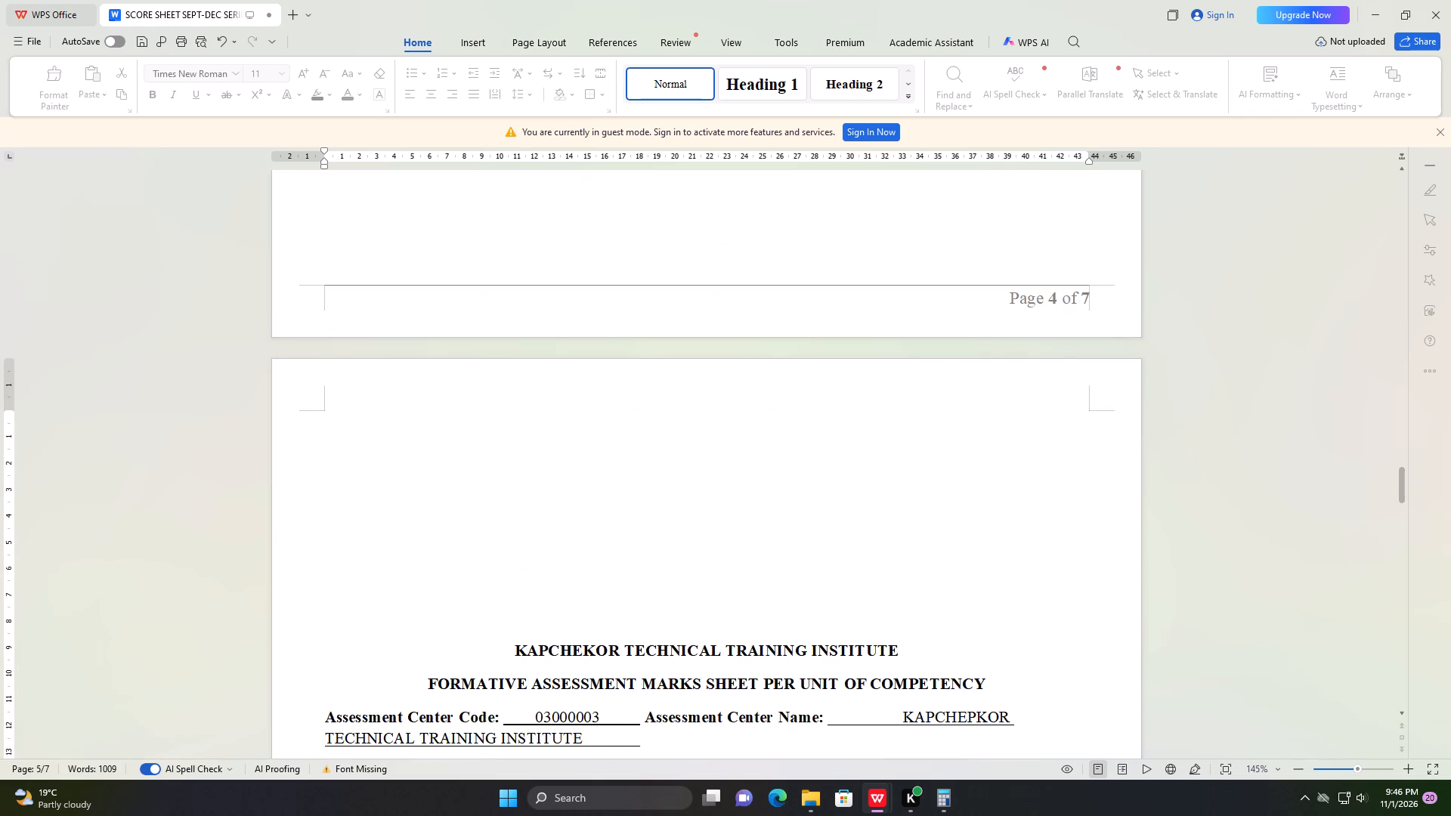
click(592, 567)
key(BackSpace)
key(BackSpace)
key(BackSpace)
key(BackSpace)
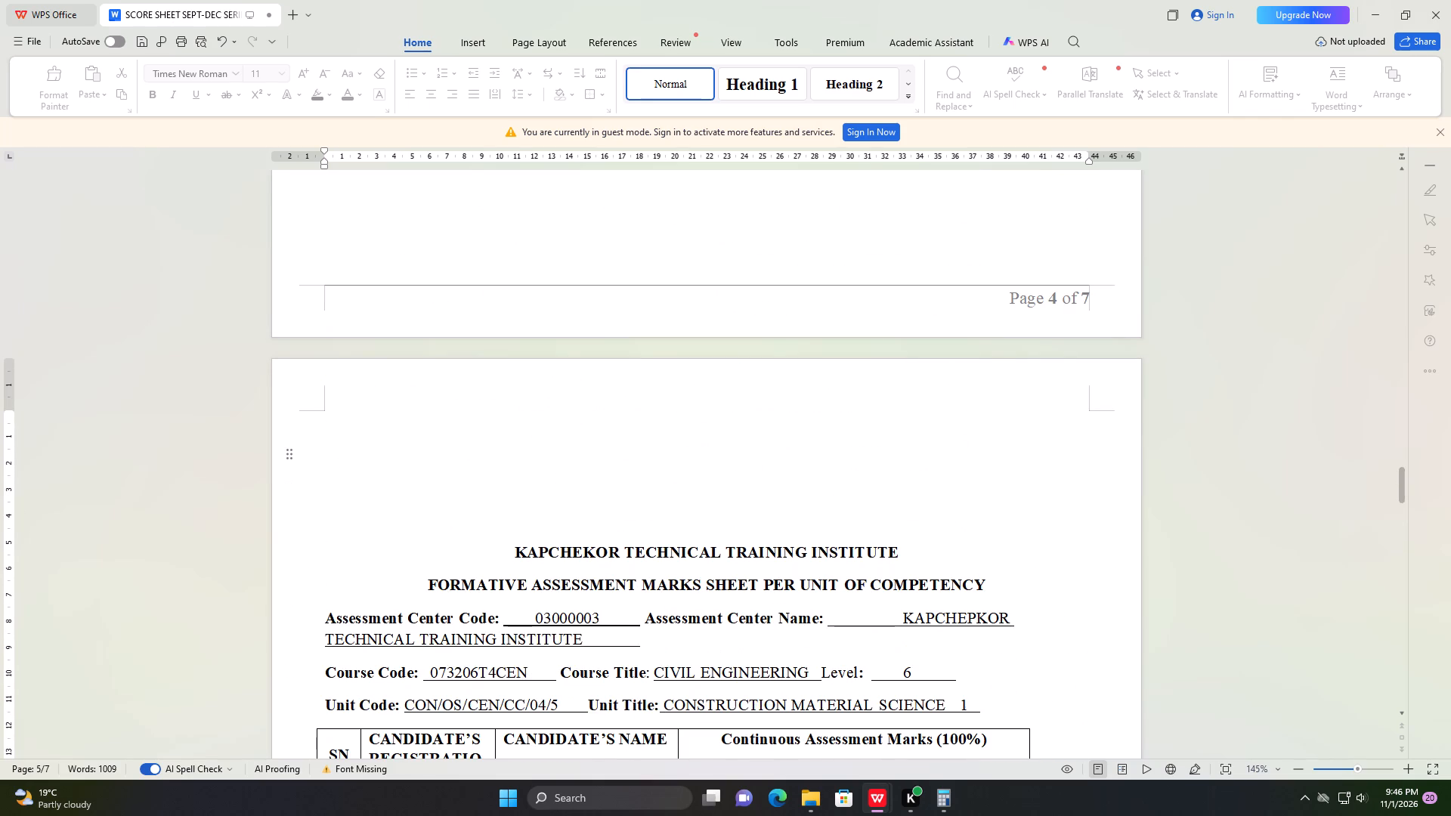
key(BackSpace)
key(BackSpace)
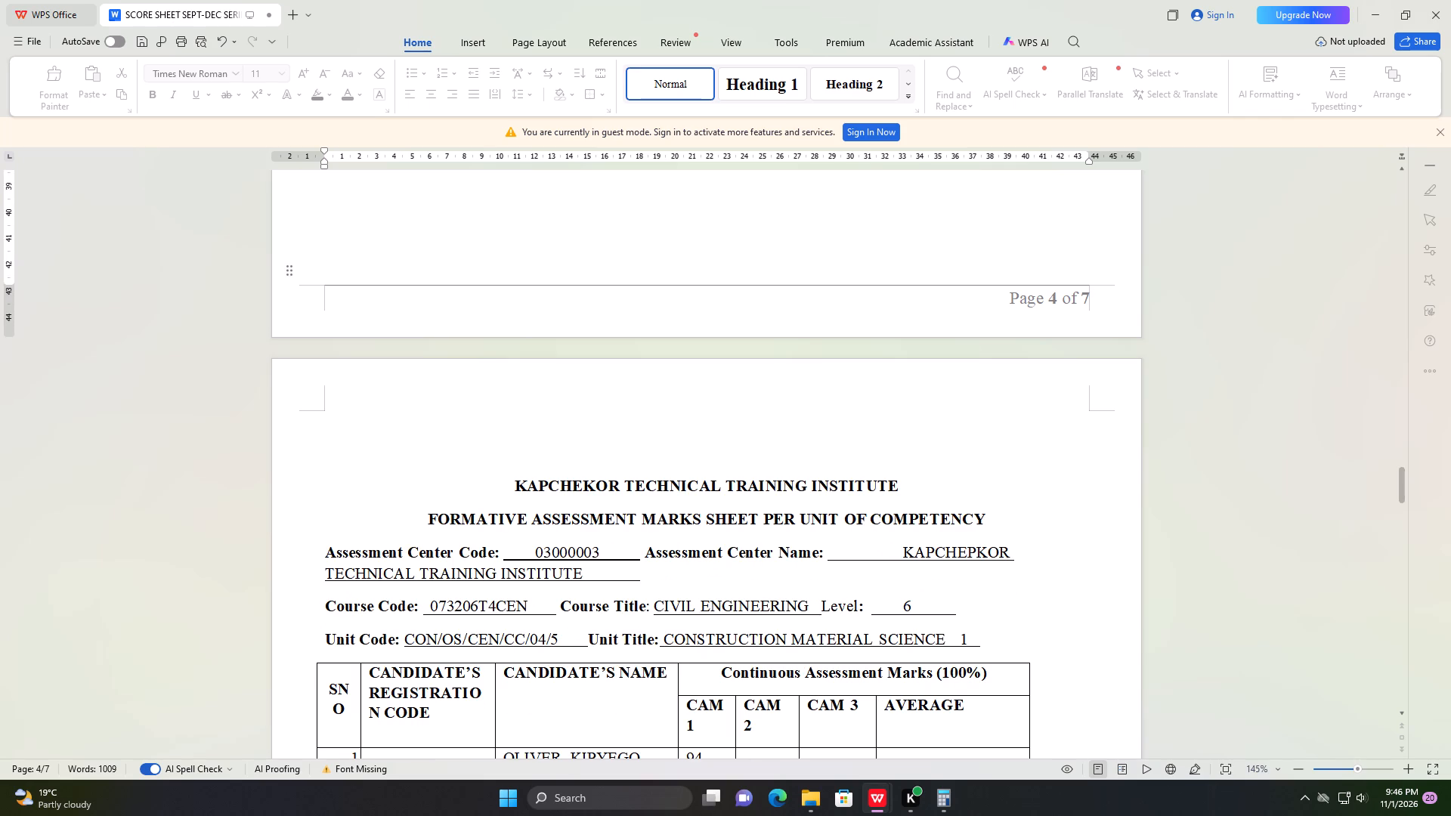
Add six blank lines above the Building Technology sheet's heading at the foot of page 5 to push that sheet onto page 6.
scroll(578, 450, up, 4)
scroll(574, 459, down, 5)
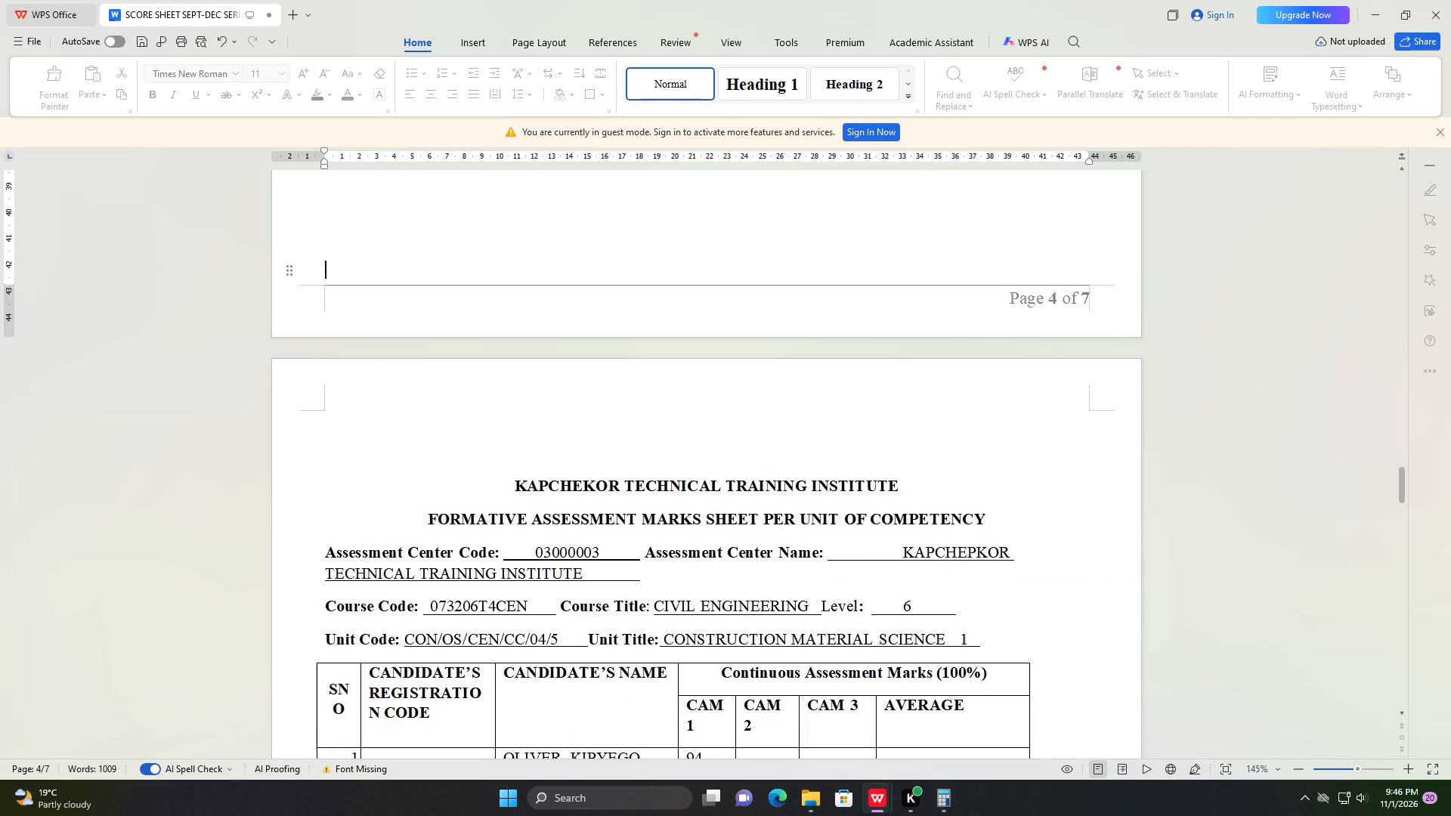
scroll(579, 475, down, 5)
scroll(648, 557, down, 10)
click(652, 440)
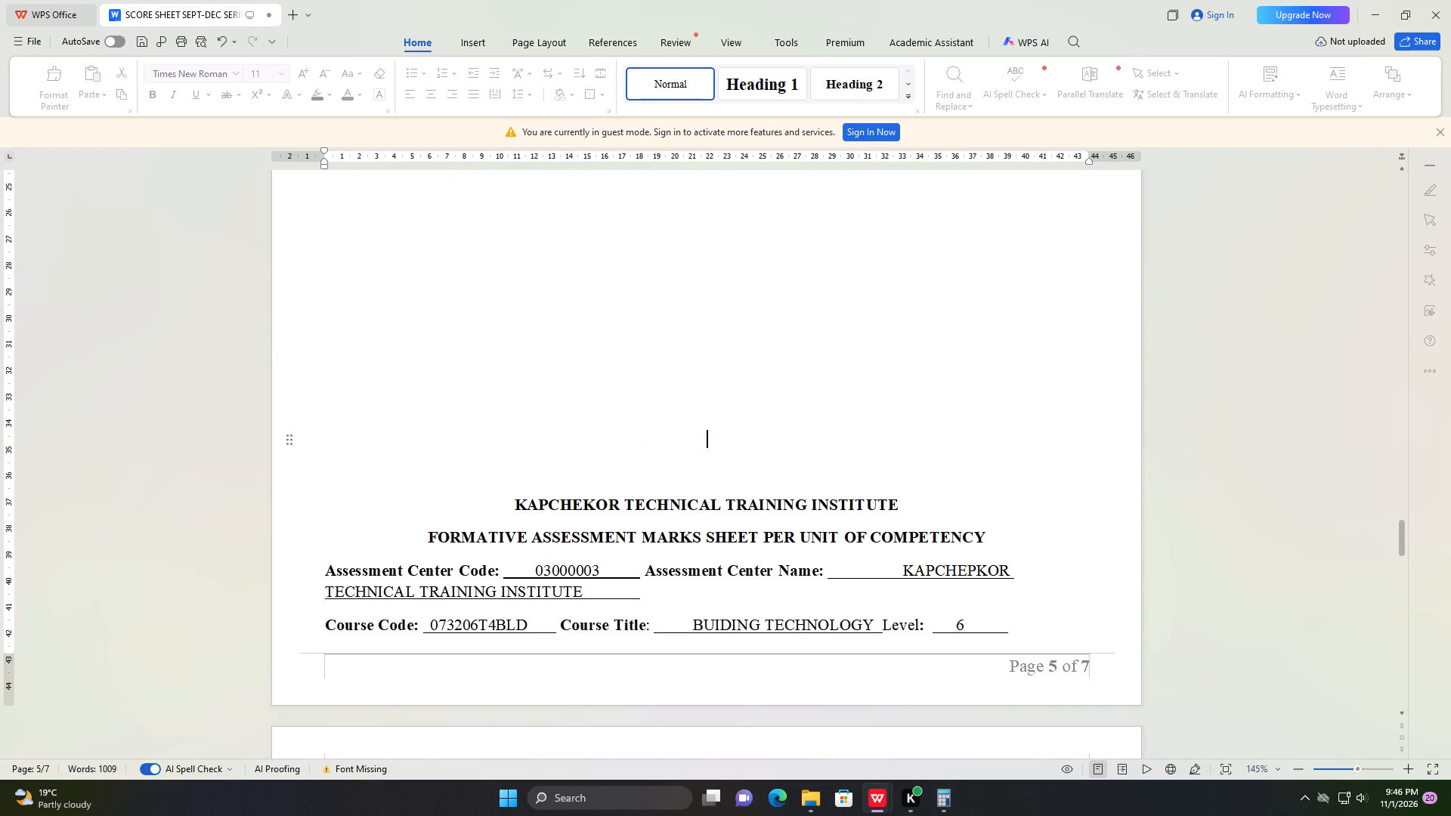
key(Return)
key(Return)
key(Return)
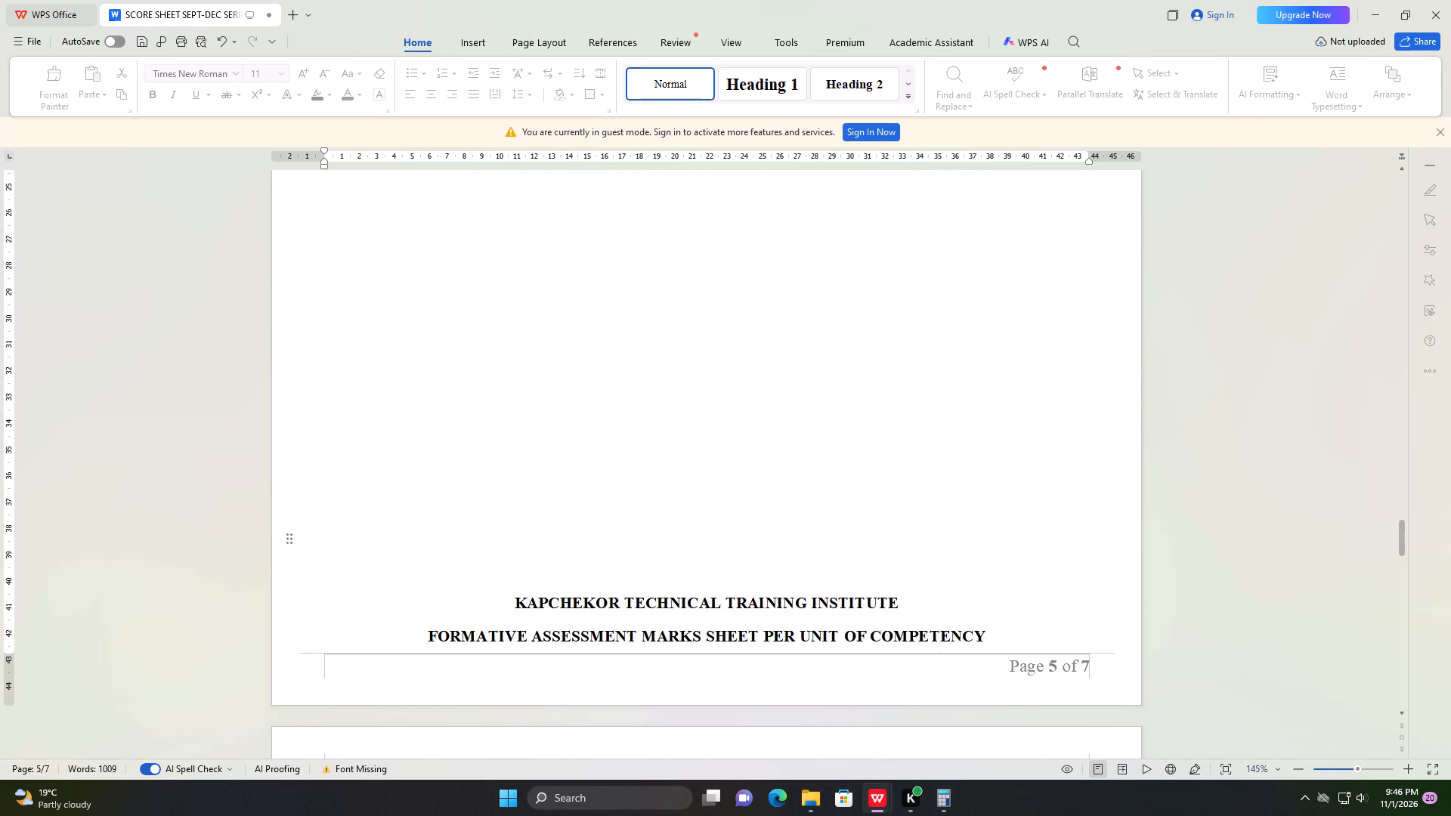
key(Return)
key(Return)
scroll(650, 440, down, 10)
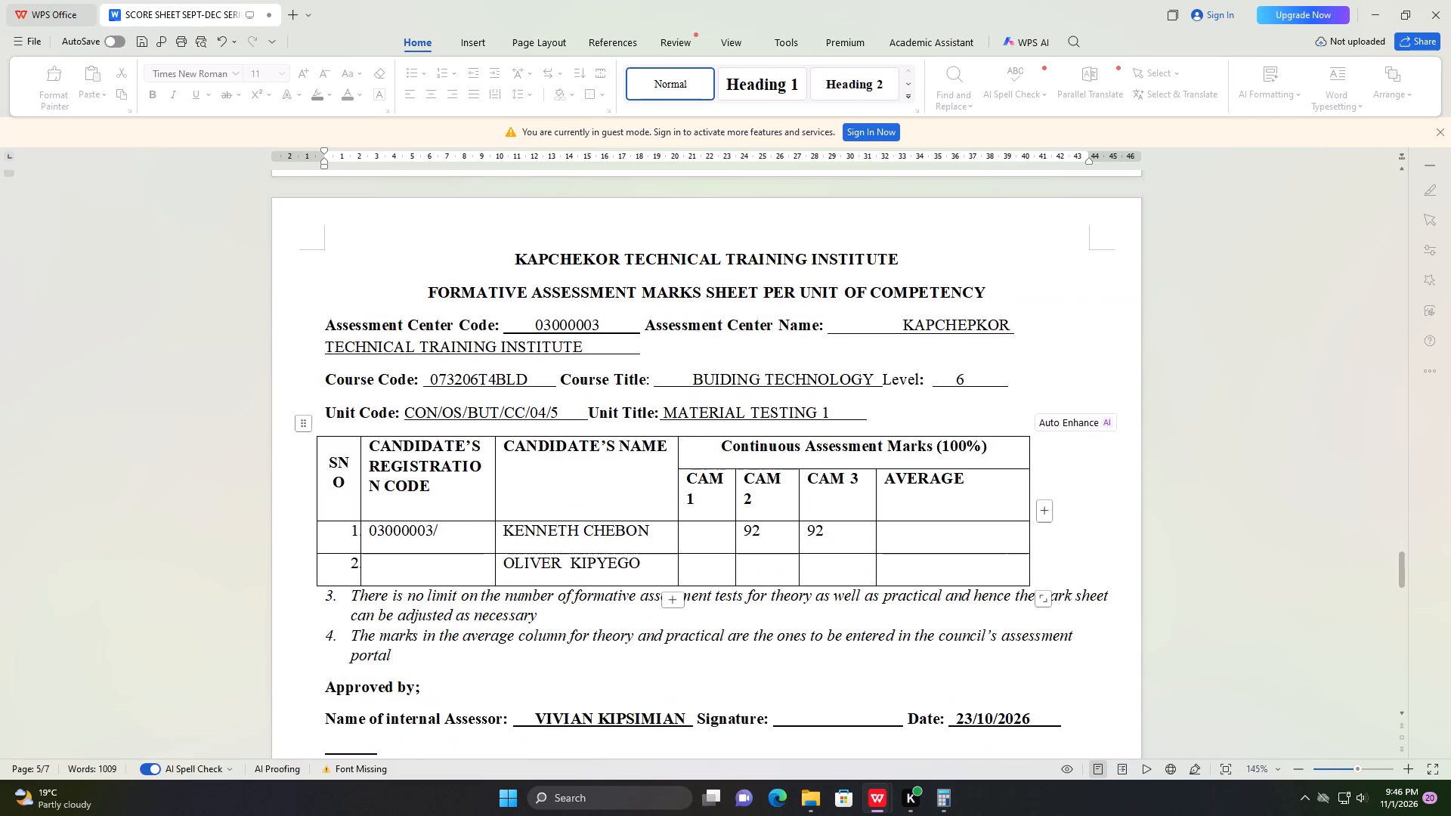
key(Return)
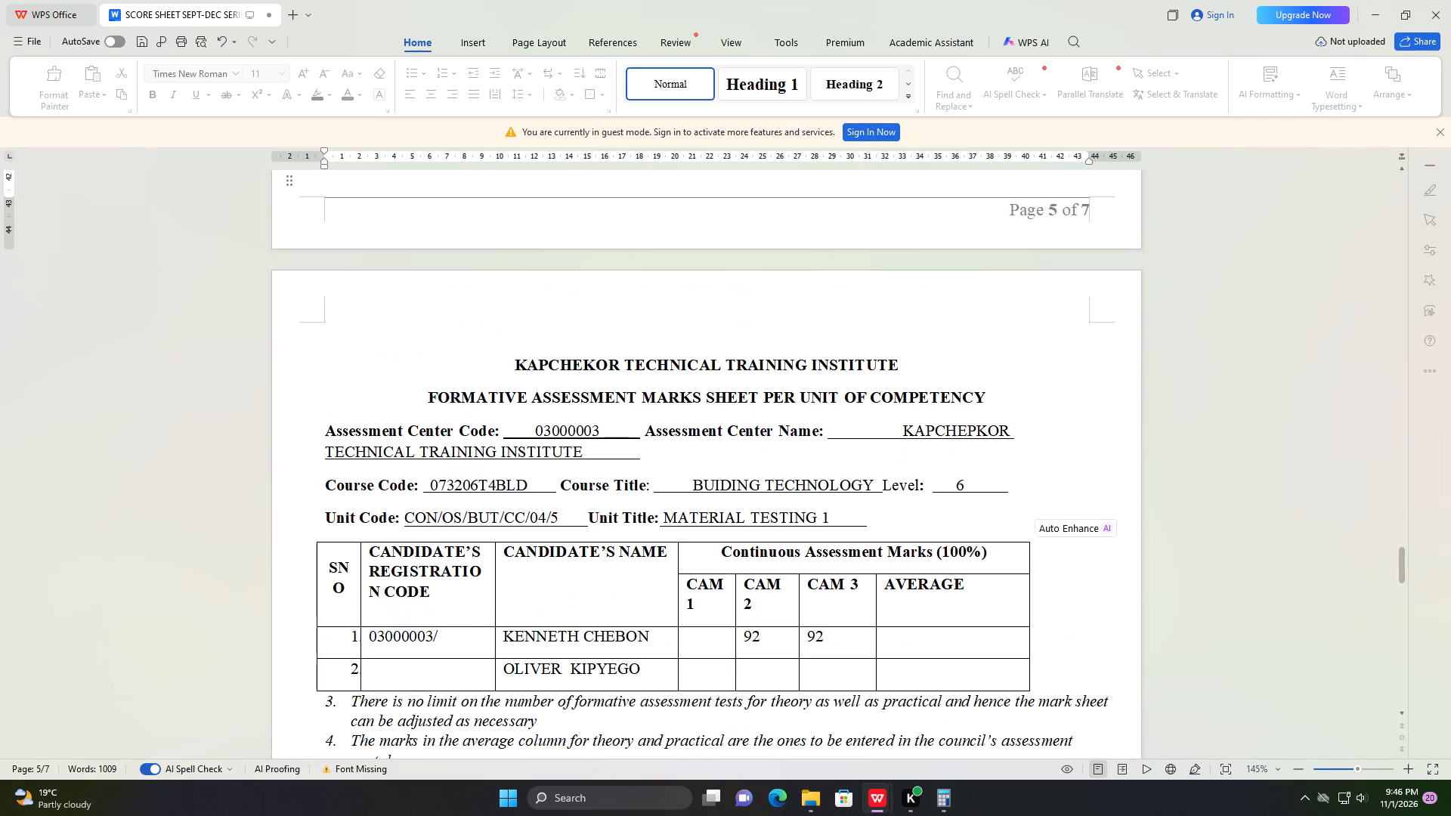
Add a blank line above the institute heading at the top of page 7.
scroll(640, 439, down, 20)
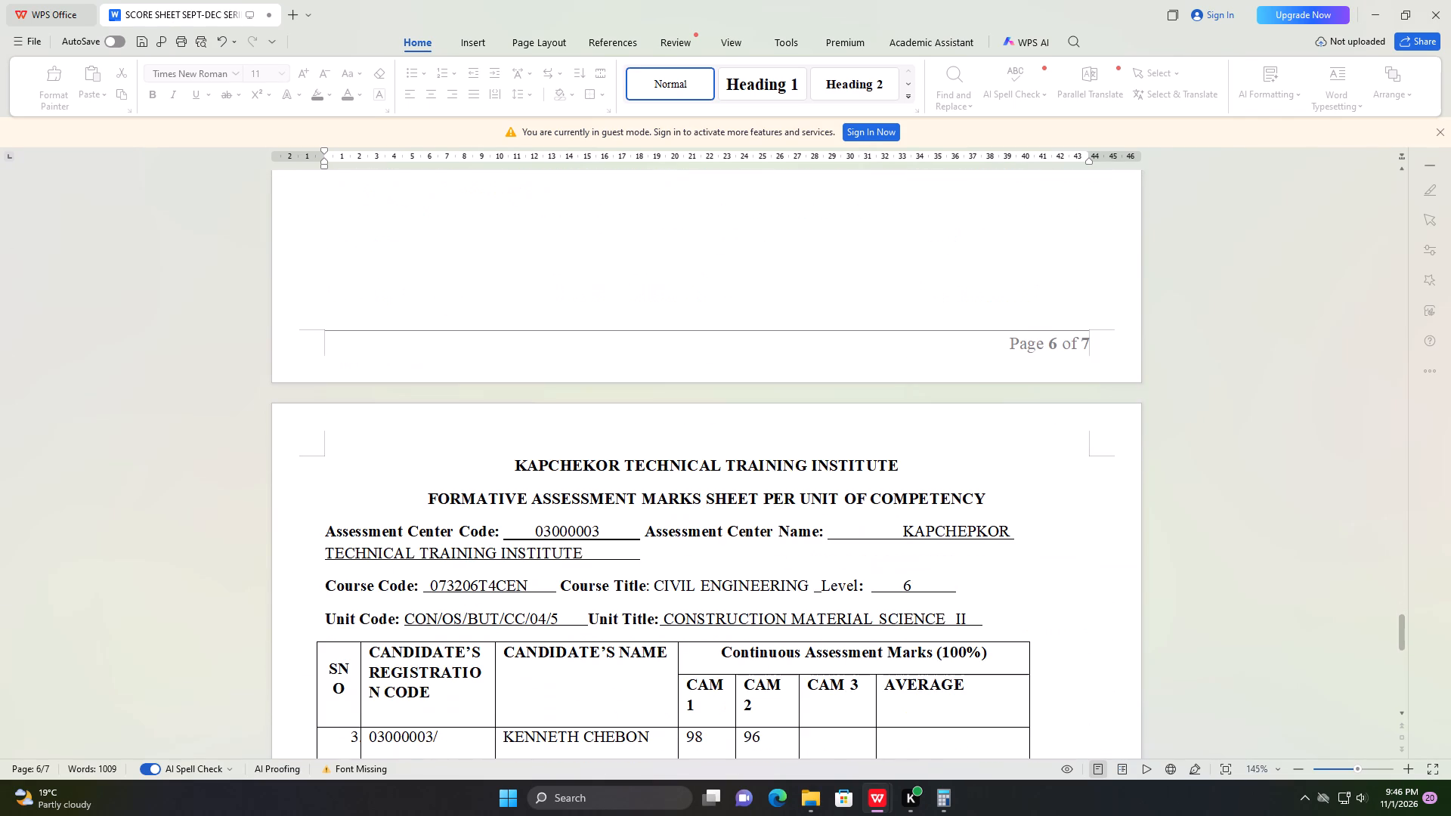
click(639, 424)
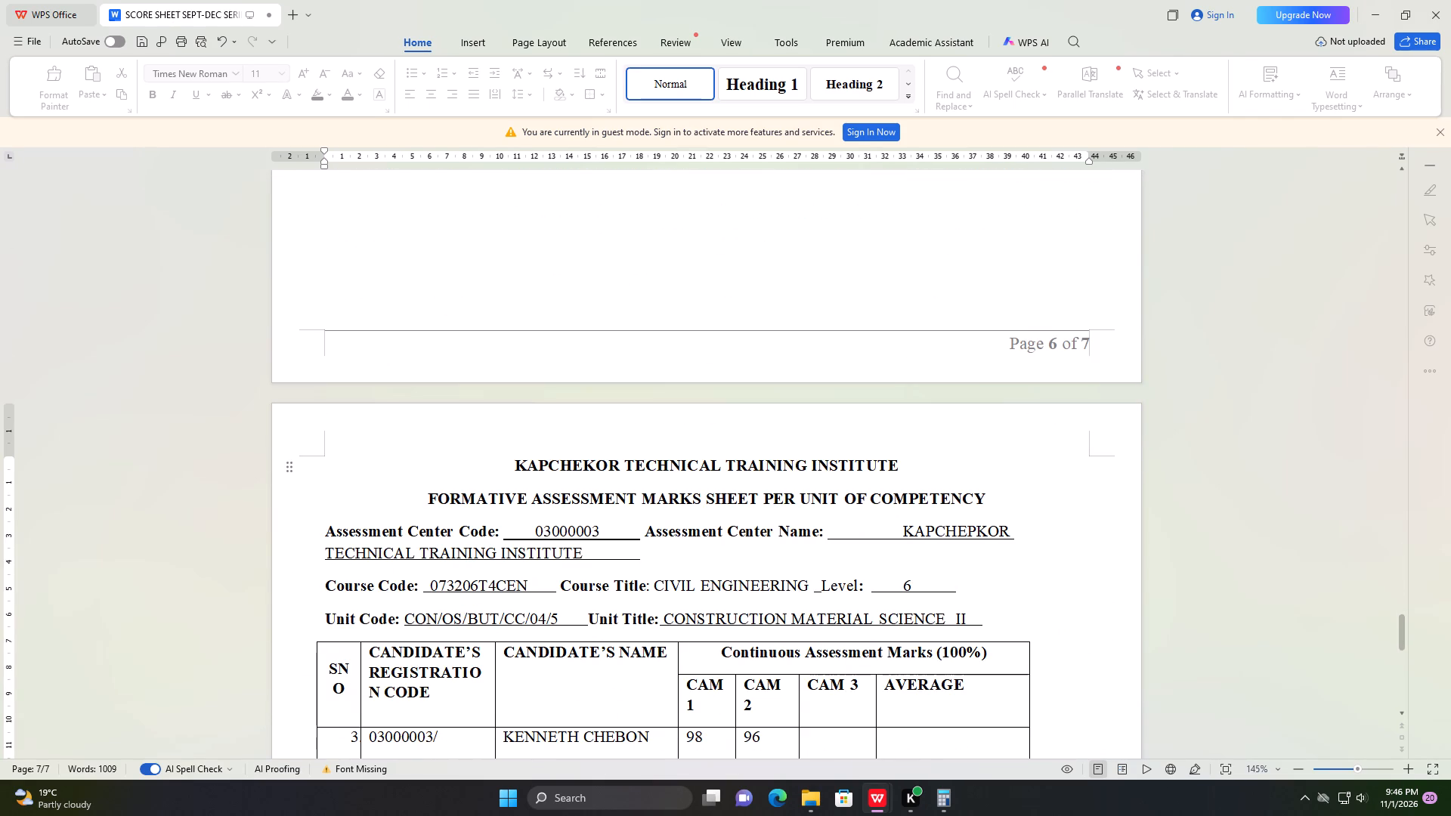
click(518, 454)
key(Return)
Save the score sheet document.
scroll(447, 426, up, 4)
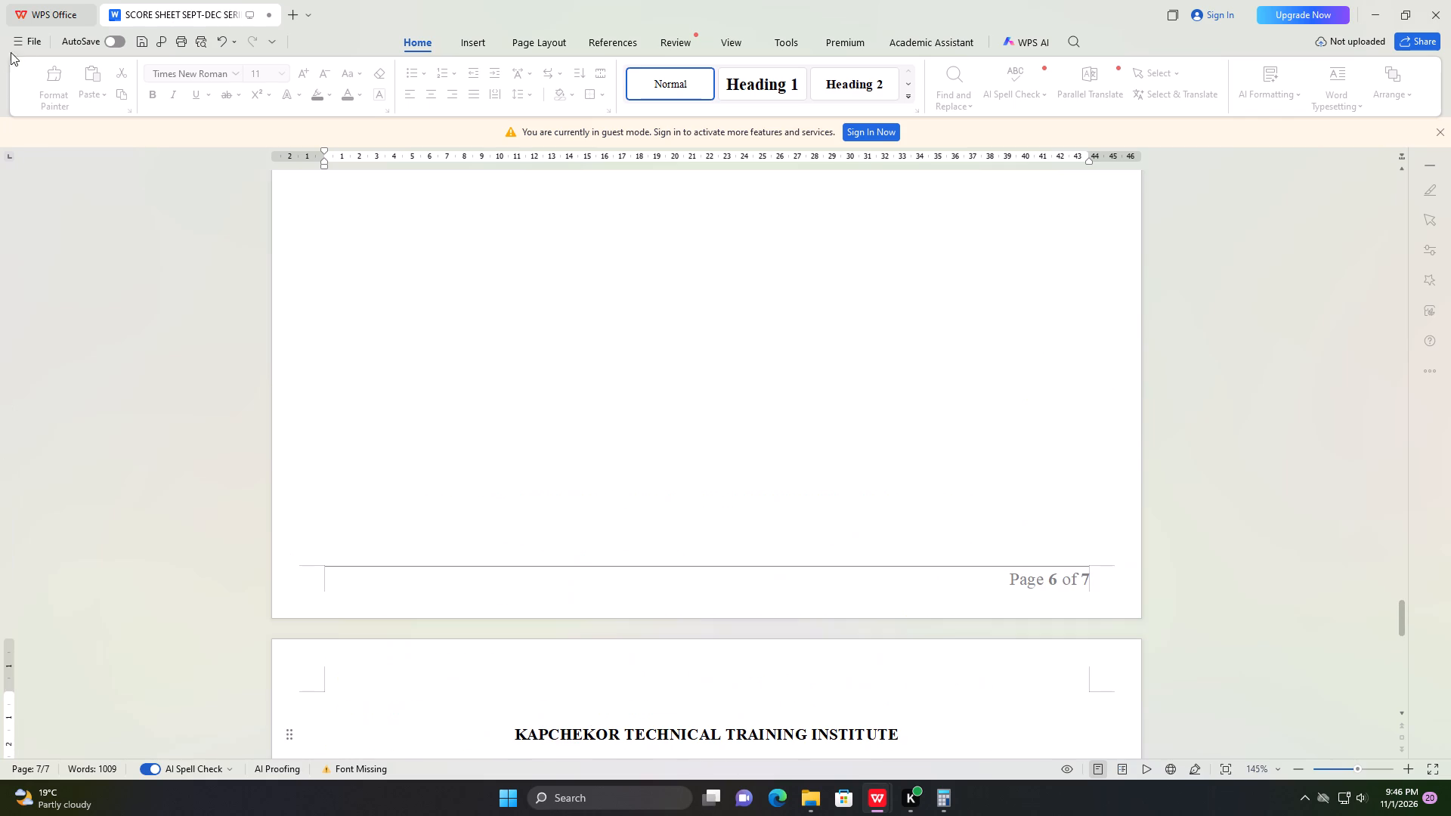
click(17, 35)
click(54, 140)
Review the page 7 marks sheet and the end of the document.
scroll(602, 317, down, 5)
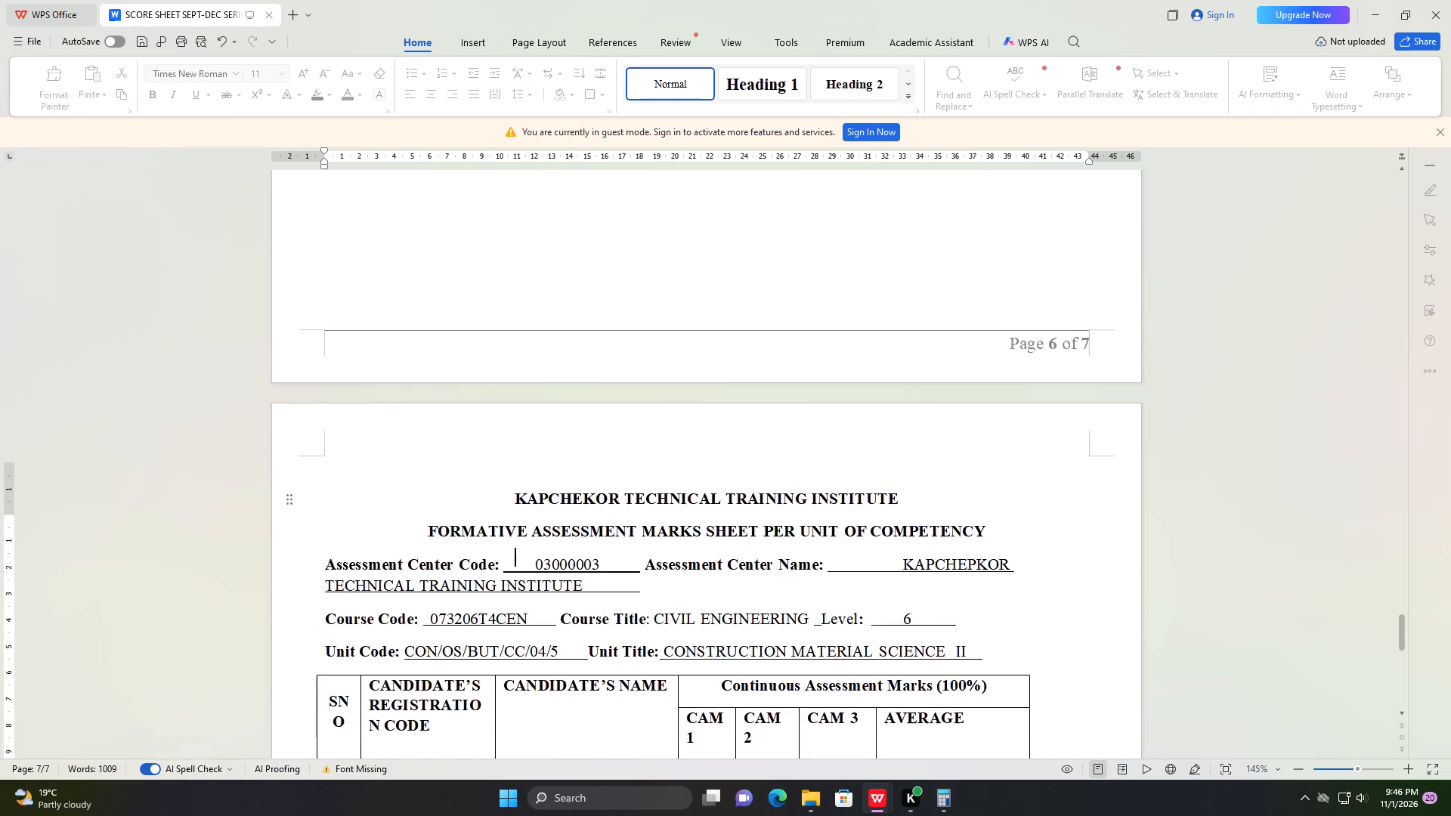
scroll(602, 318, down, 10)
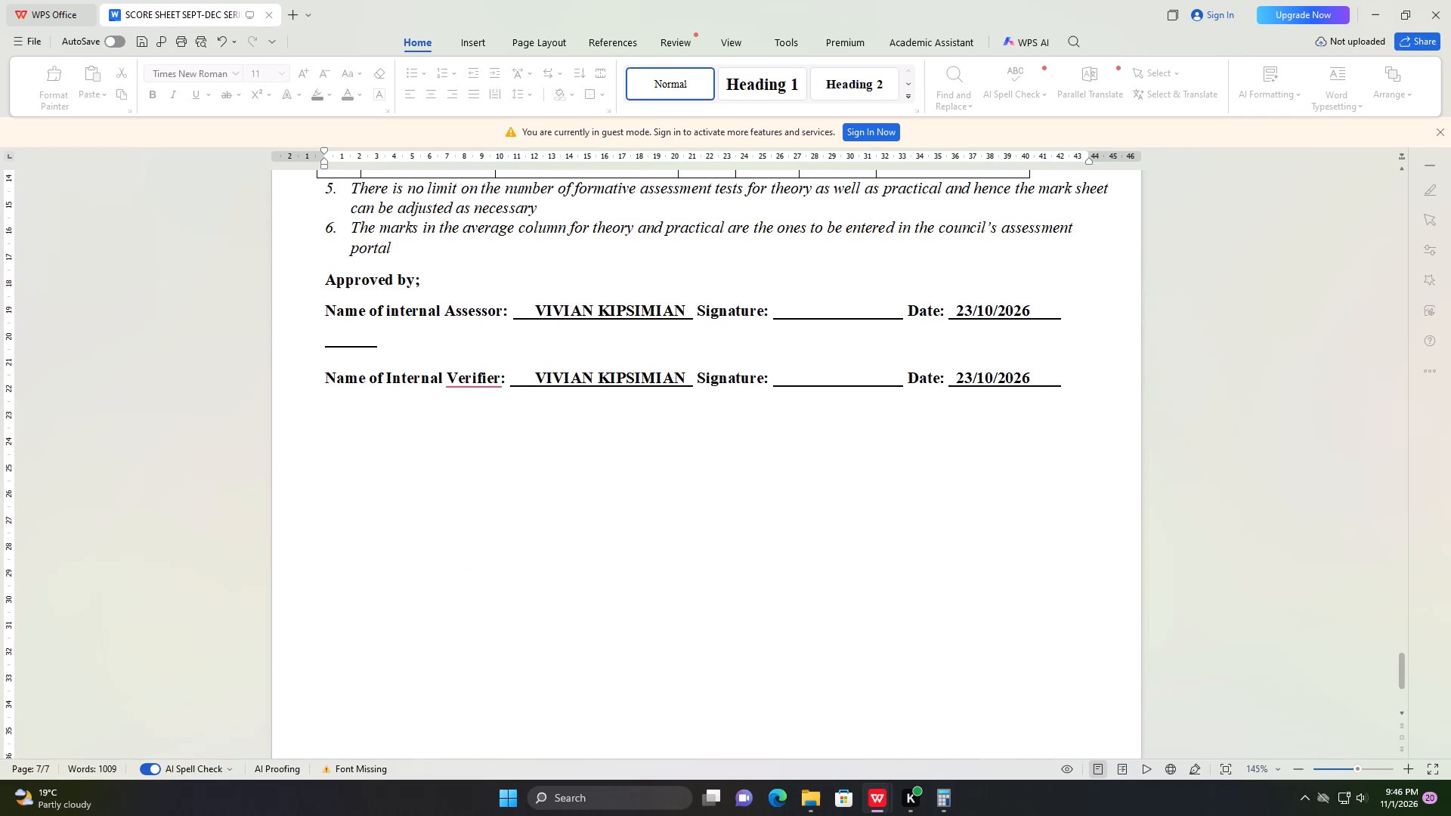
scroll(601, 322, down, 4)
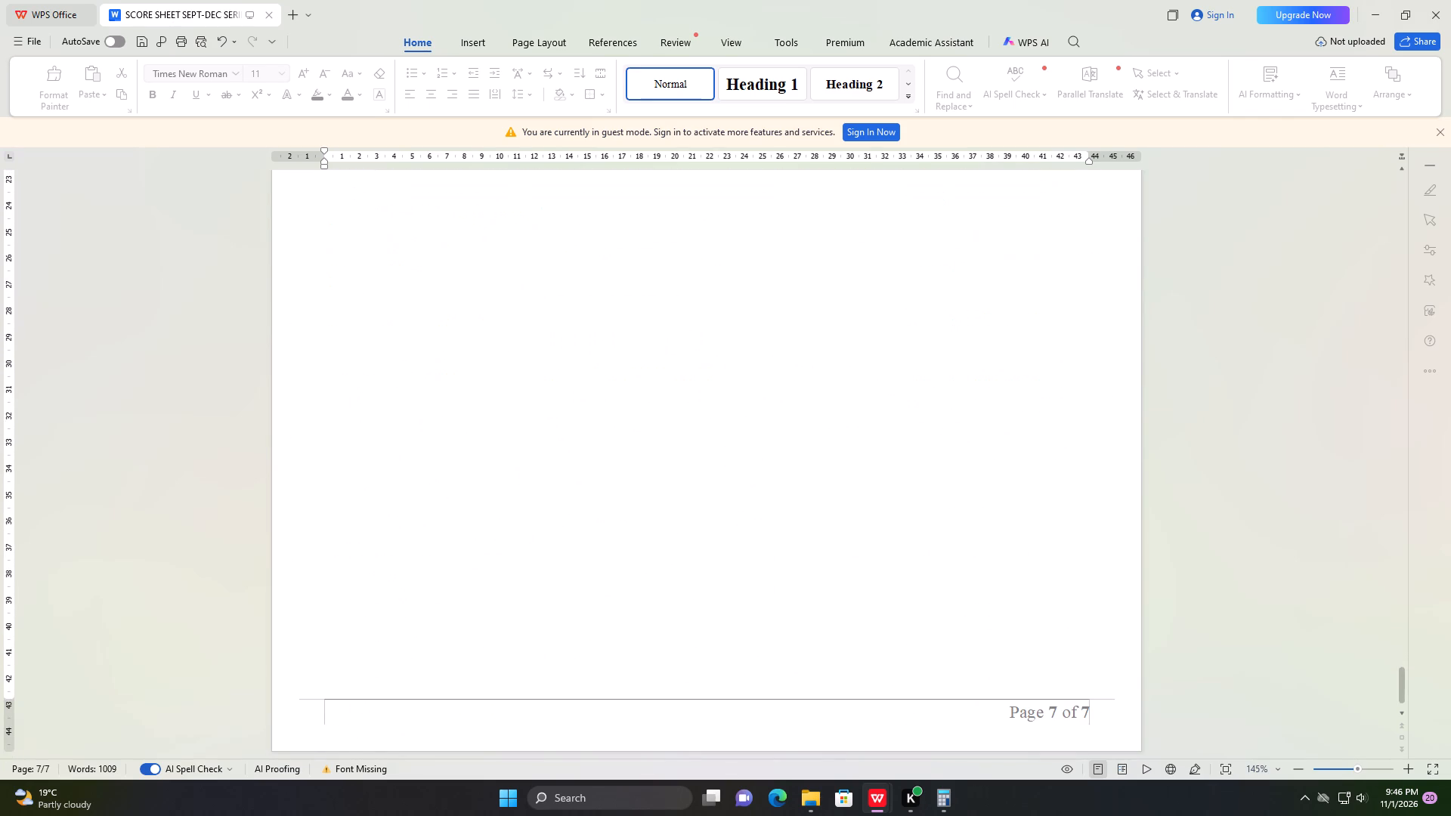
scroll(601, 321, down, 8)
scroll(601, 323, up, 8)
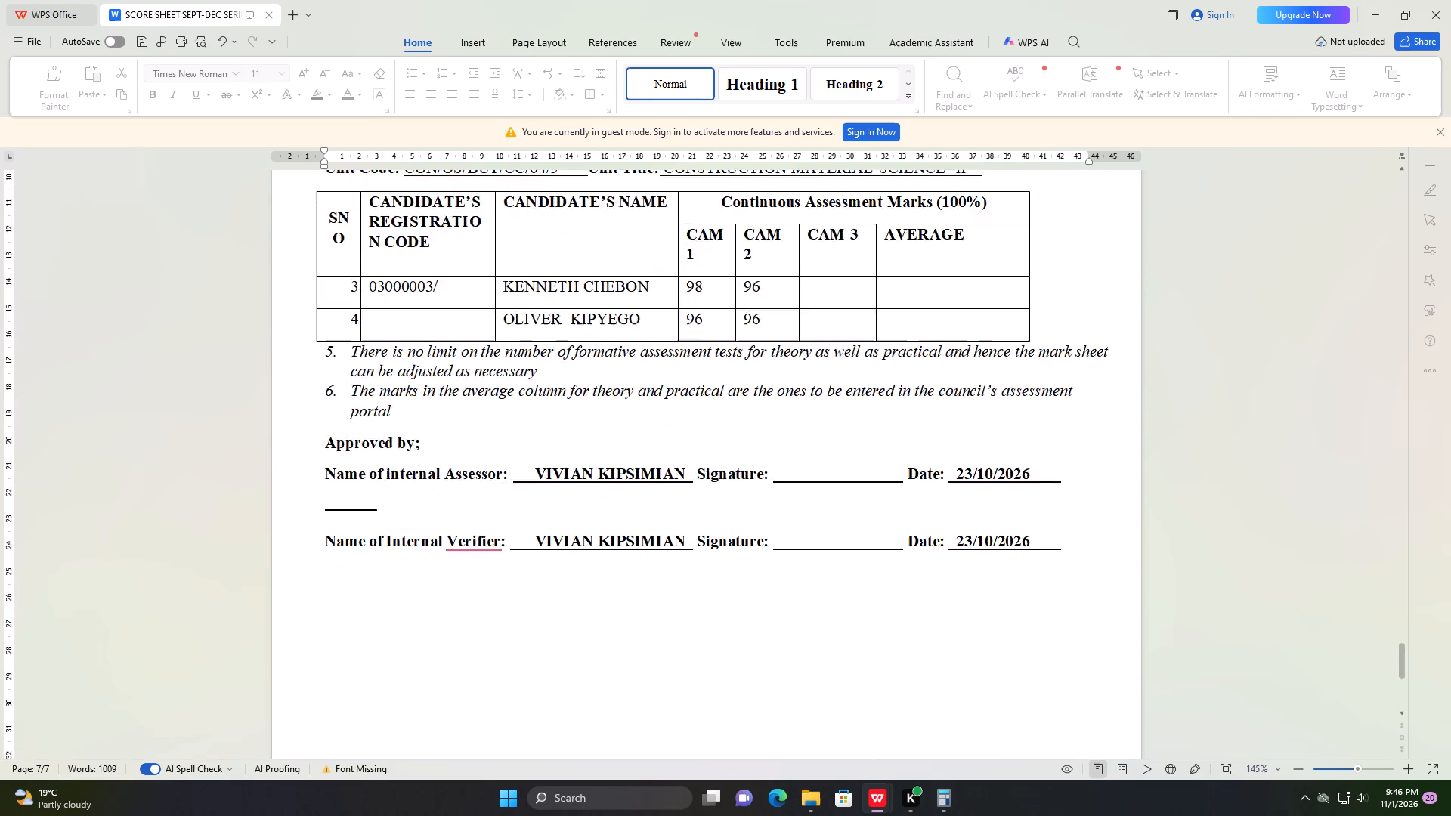
Review the Civil Engineering marks sheet on page 7 and the Building Technology marks sheet on page 6.
scroll(595, 347, up, 3)
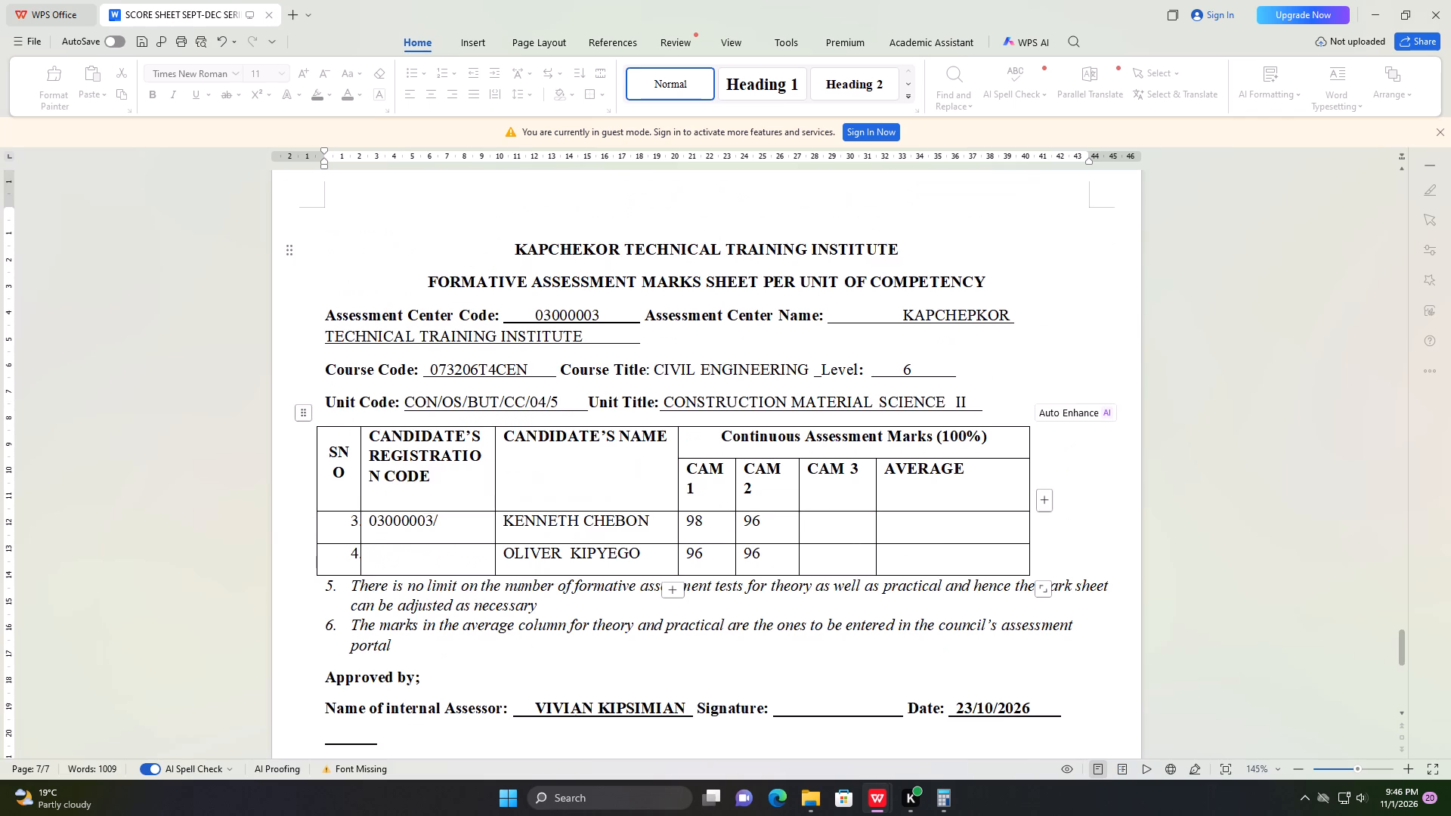
scroll(595, 350, up, 9)
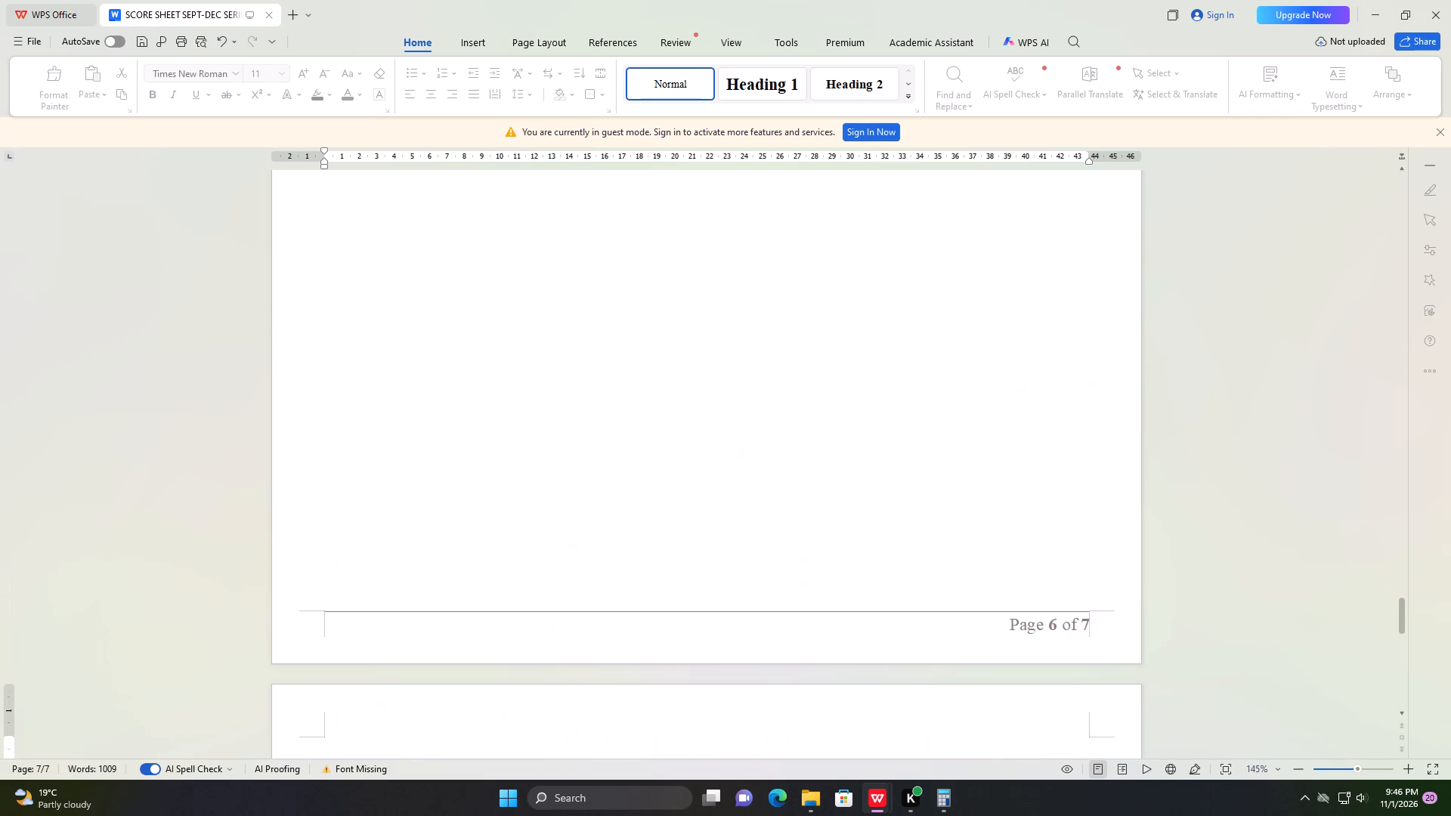
scroll(594, 356, up, 10)
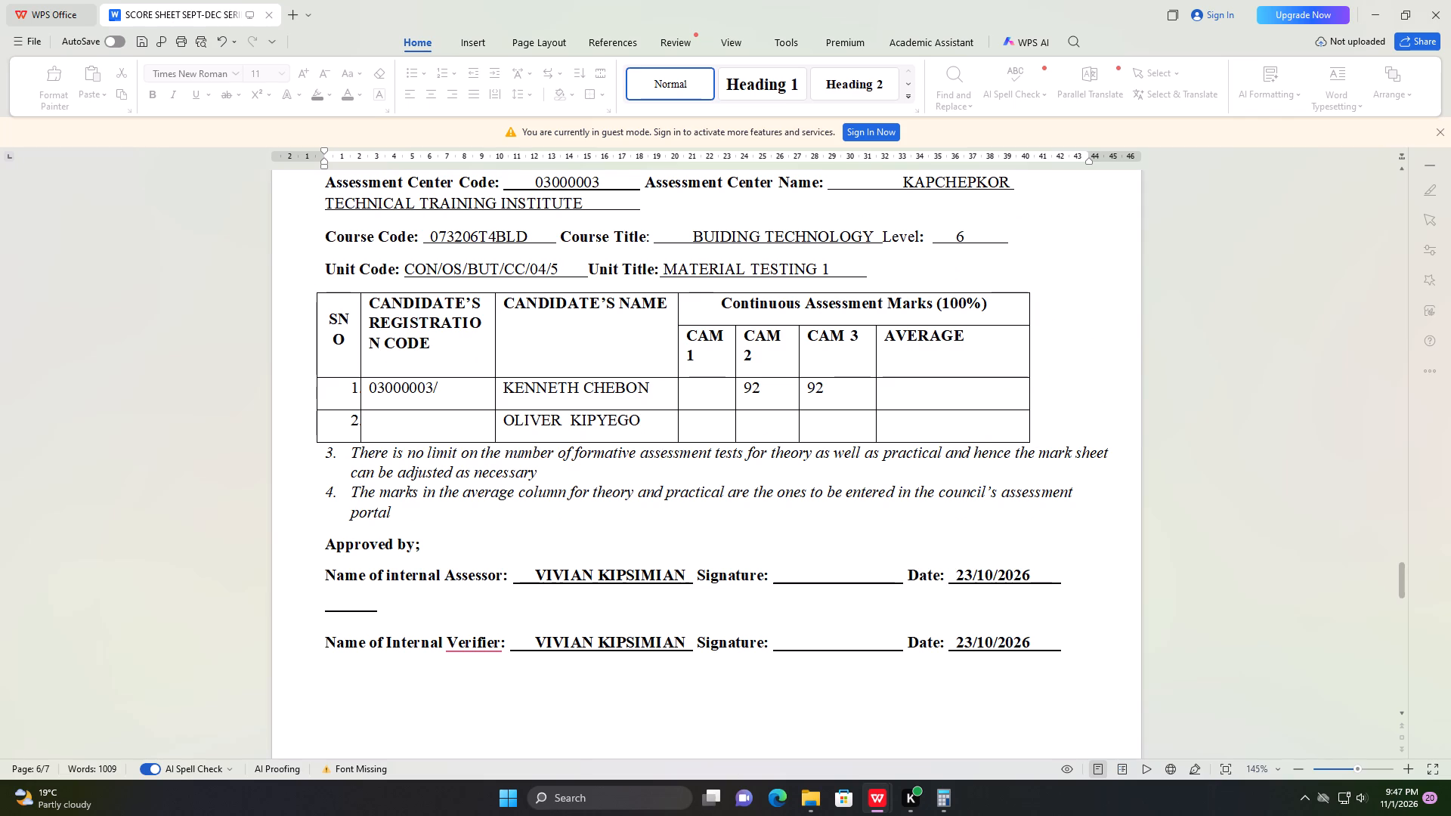
scroll(640, 664, down, 2)
scroll(640, 664, up, 2)
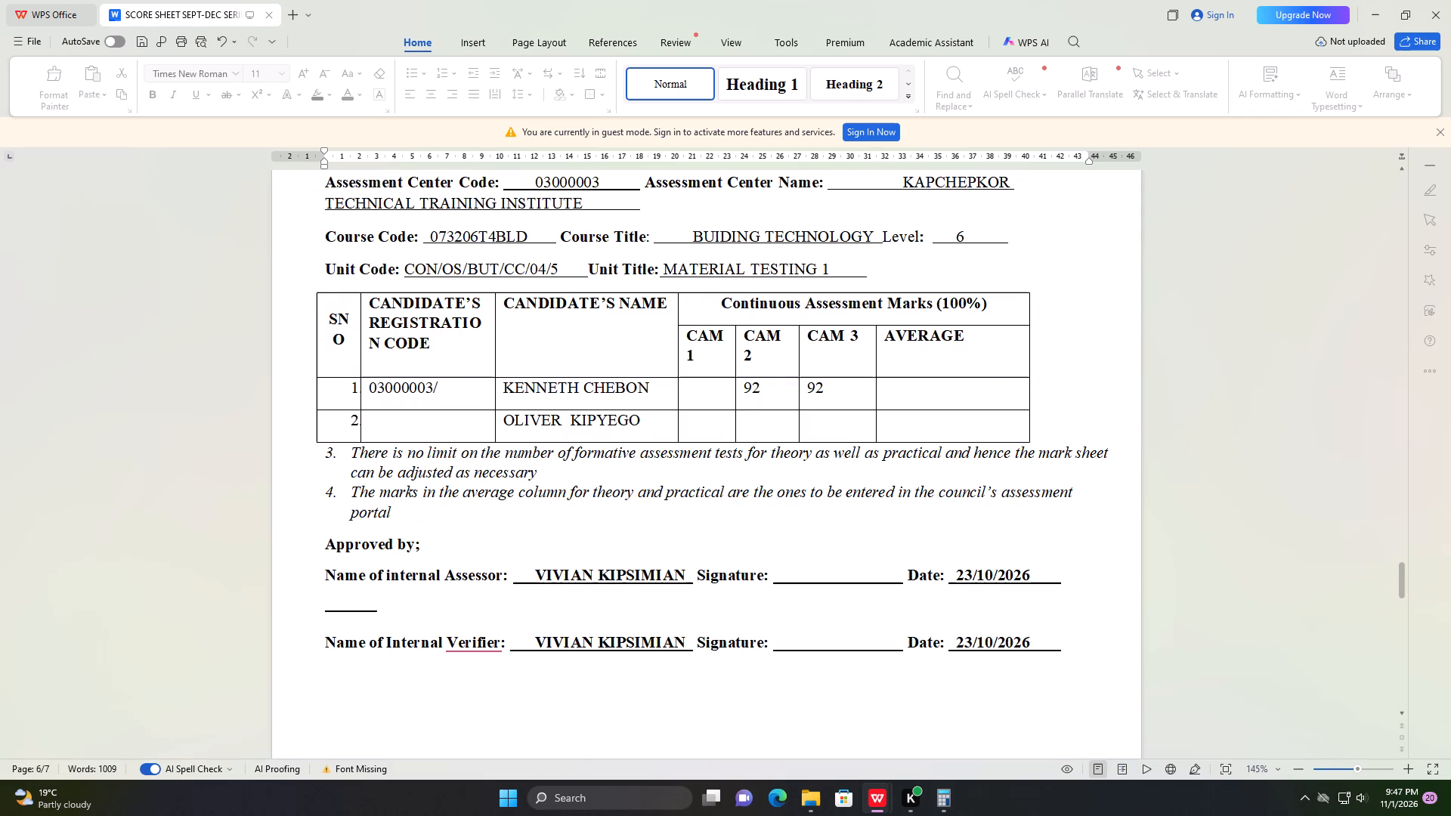
scroll(640, 664, up, 3)
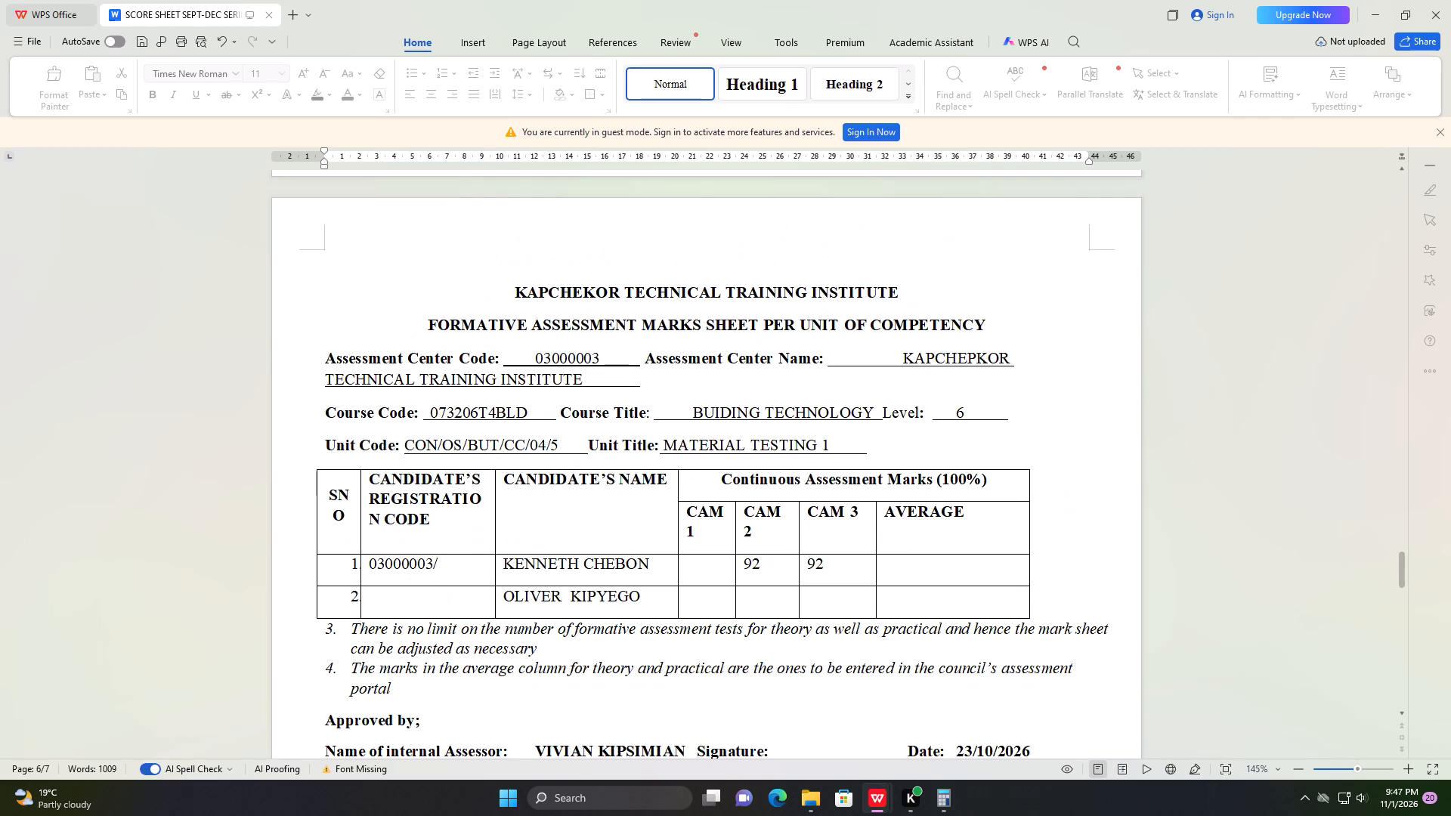
scroll(640, 664, down, 2)
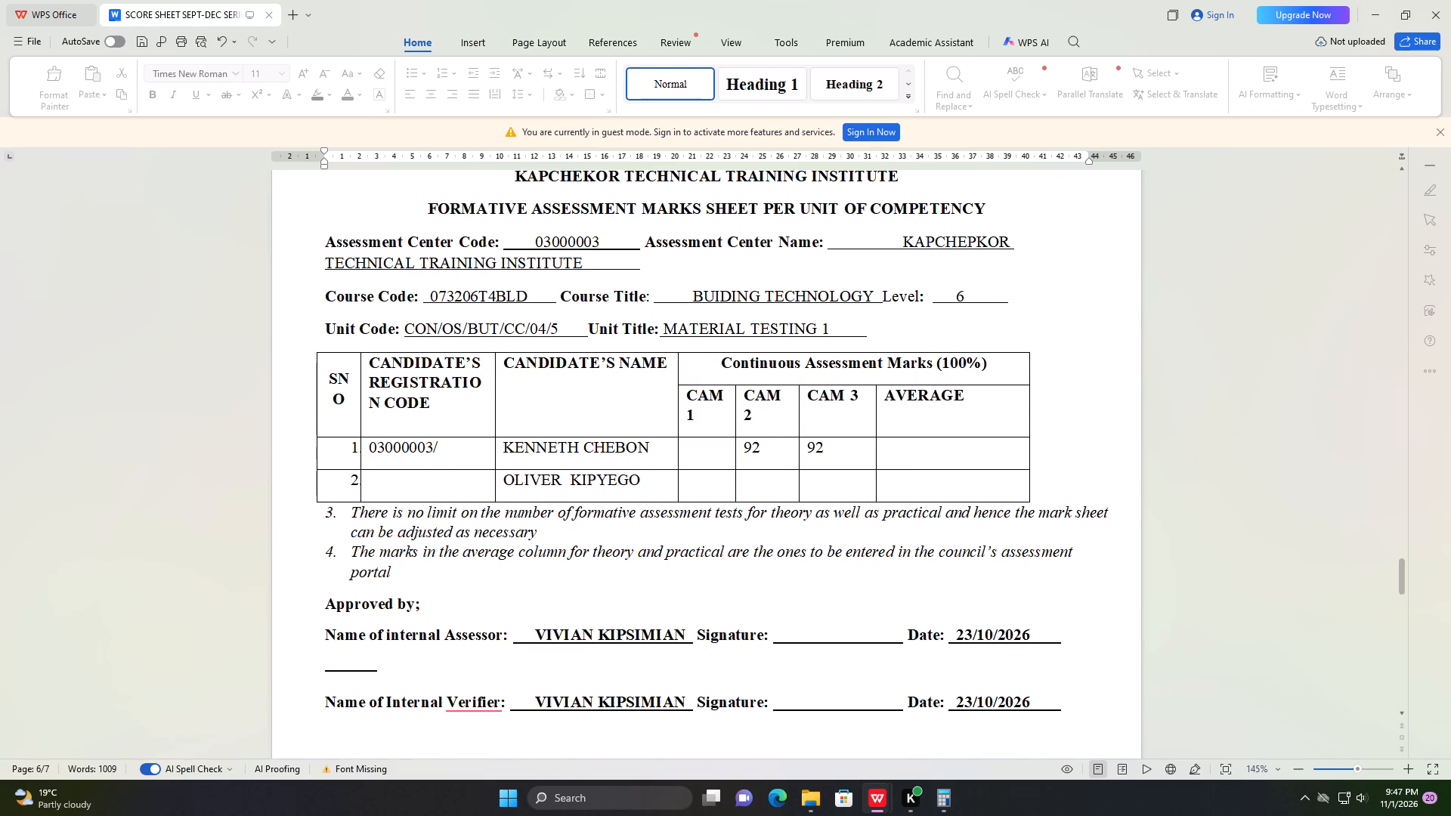
scroll(630, 637, up, 1)
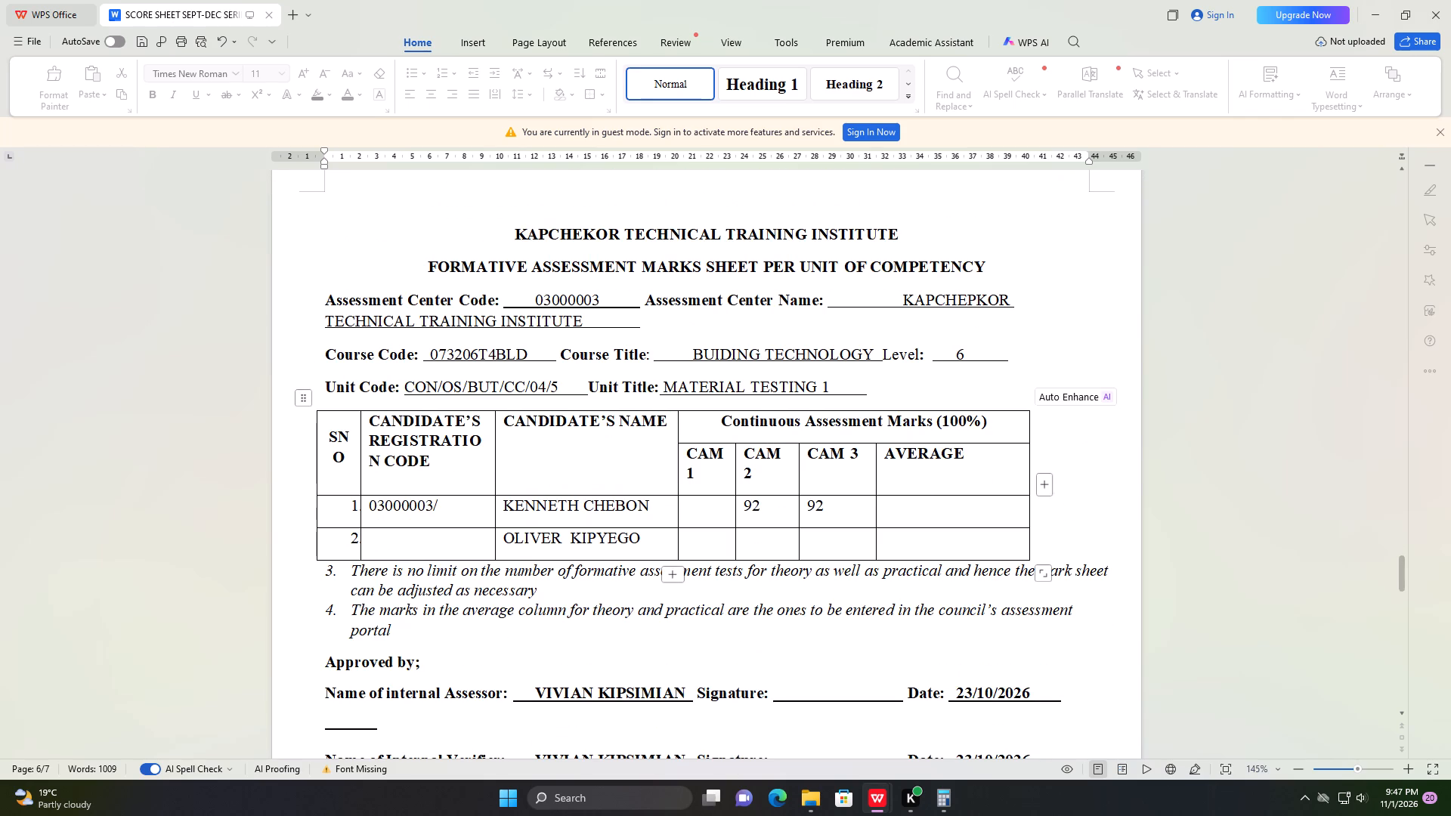
scroll(742, 440, down, 9)
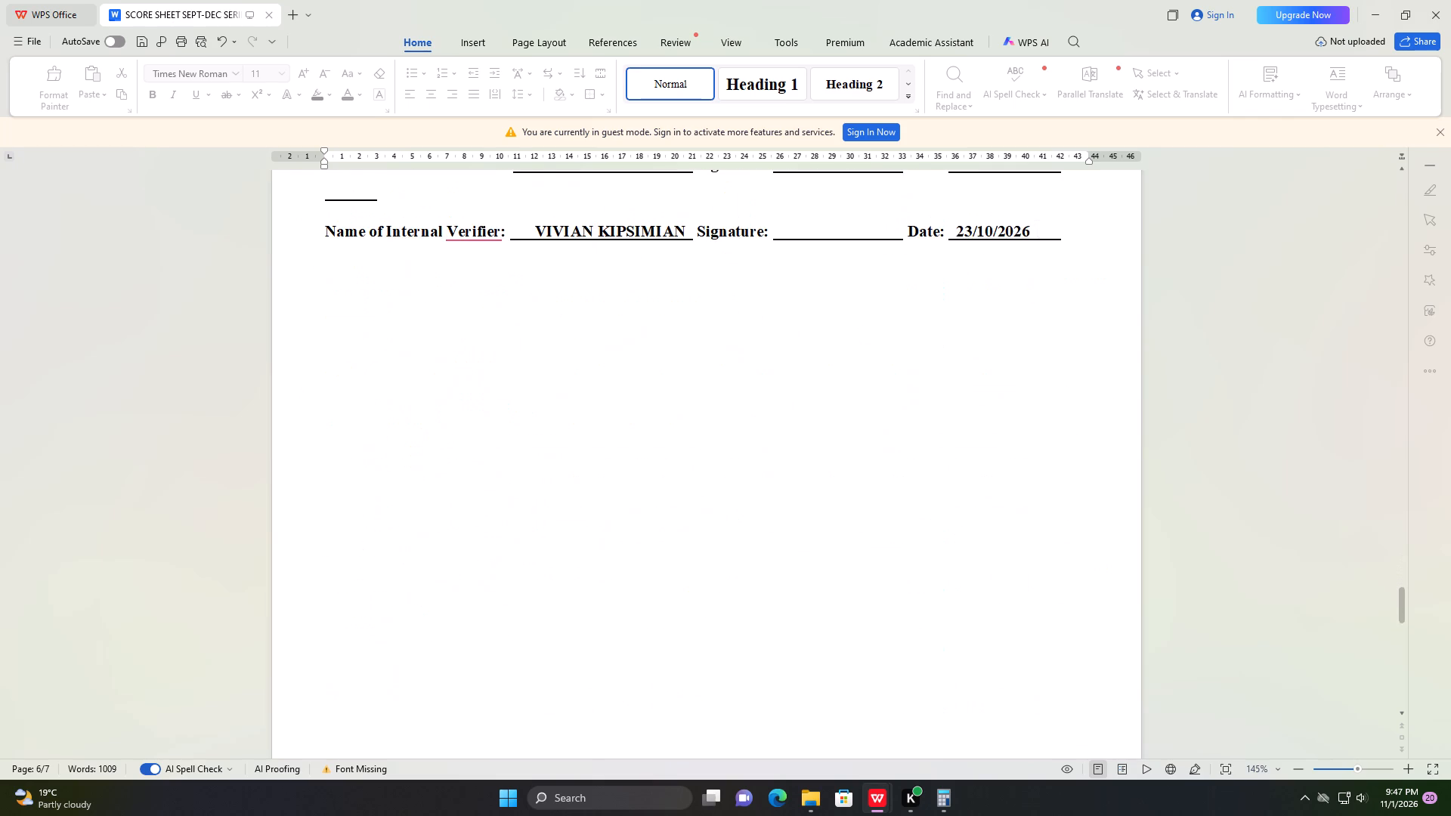
scroll(741, 447, down, 1)
scroll(746, 451, up, 8)
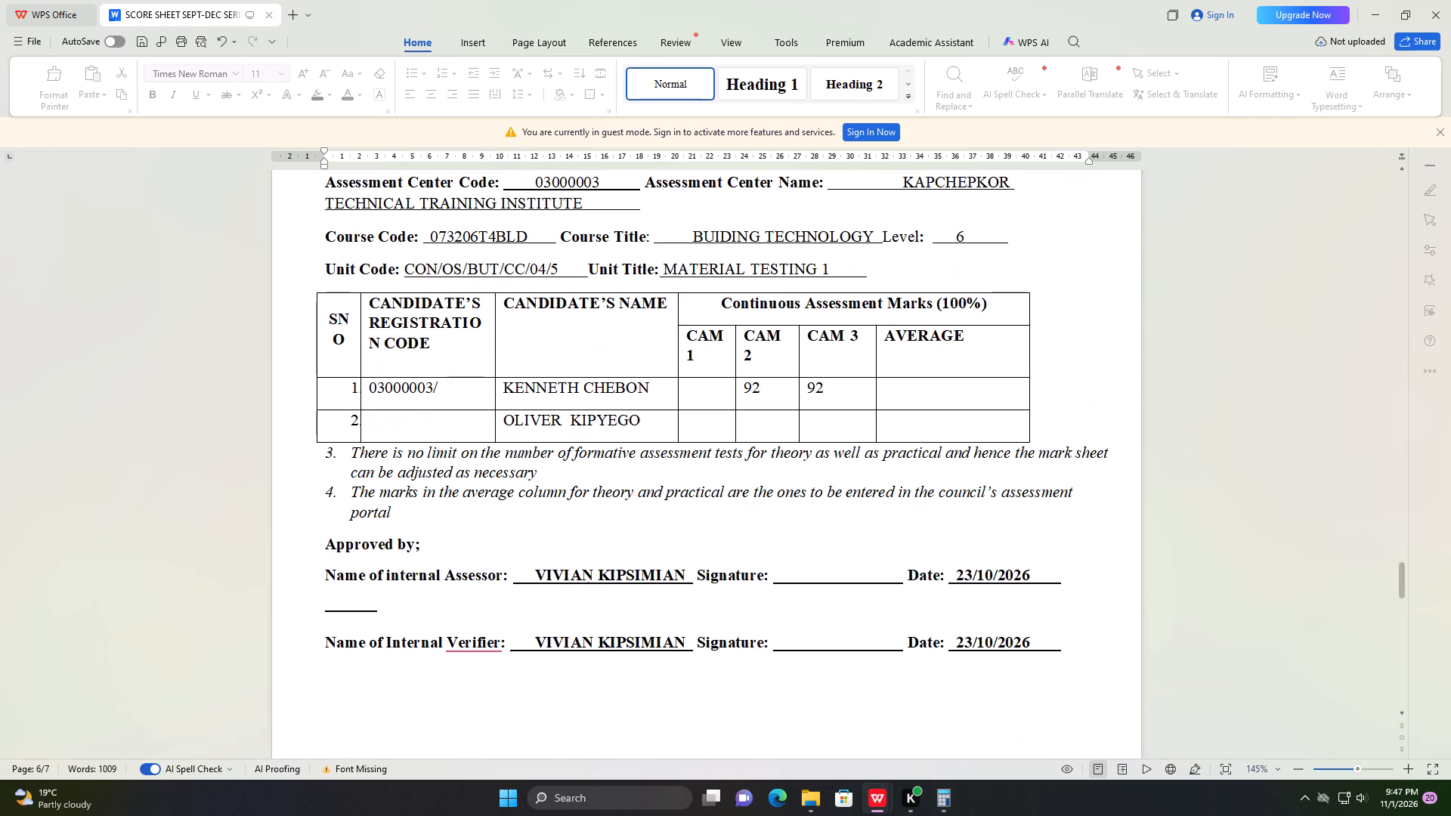
Copy the whole Building Technology, Material Testing 1 marks sheet from page 6 and paste it at the end of the document.
scroll(746, 454, up, 2)
drag(510, 229, 902, 490)
key(ctrl+c)
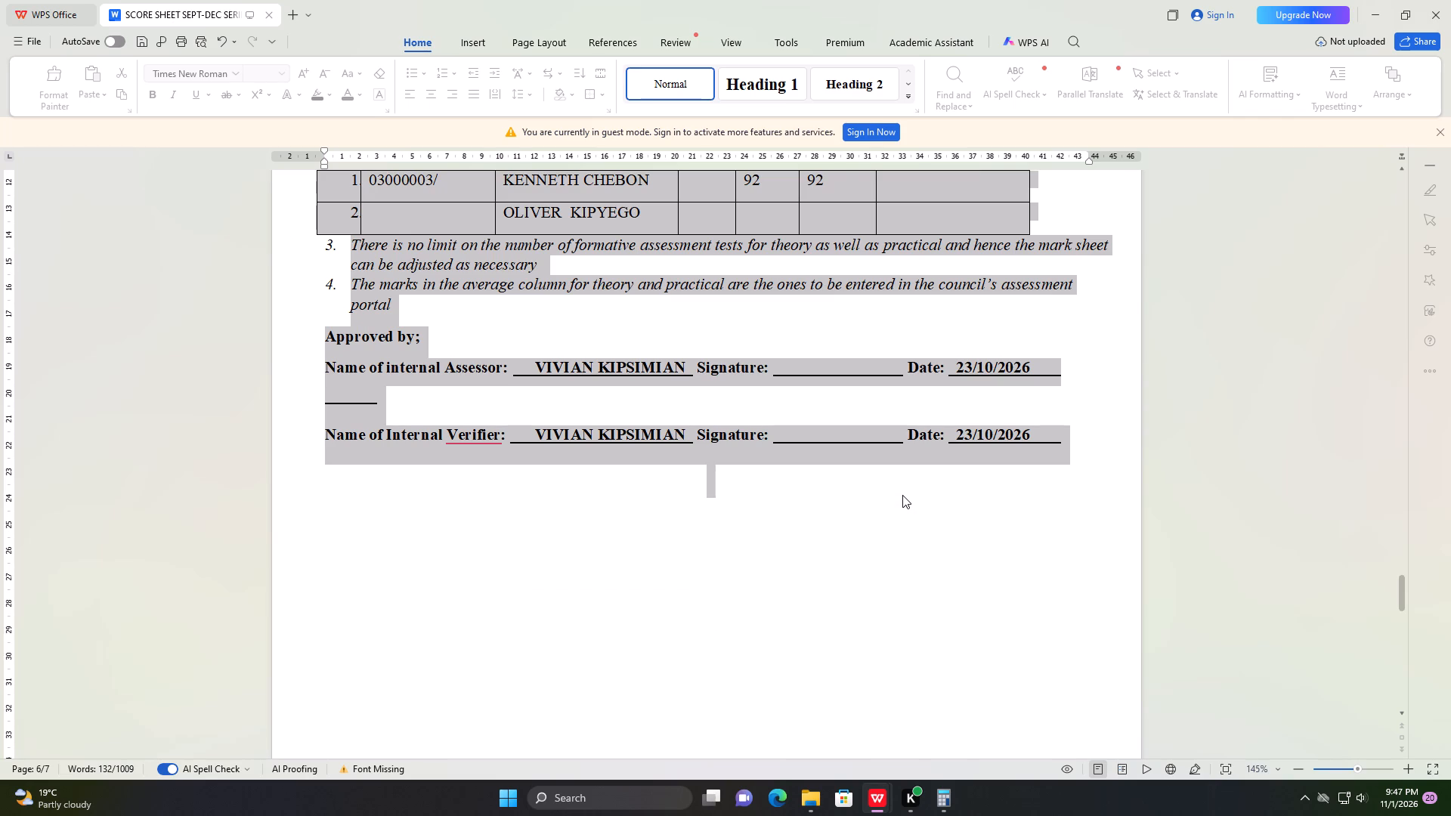
scroll(864, 642, down, 16)
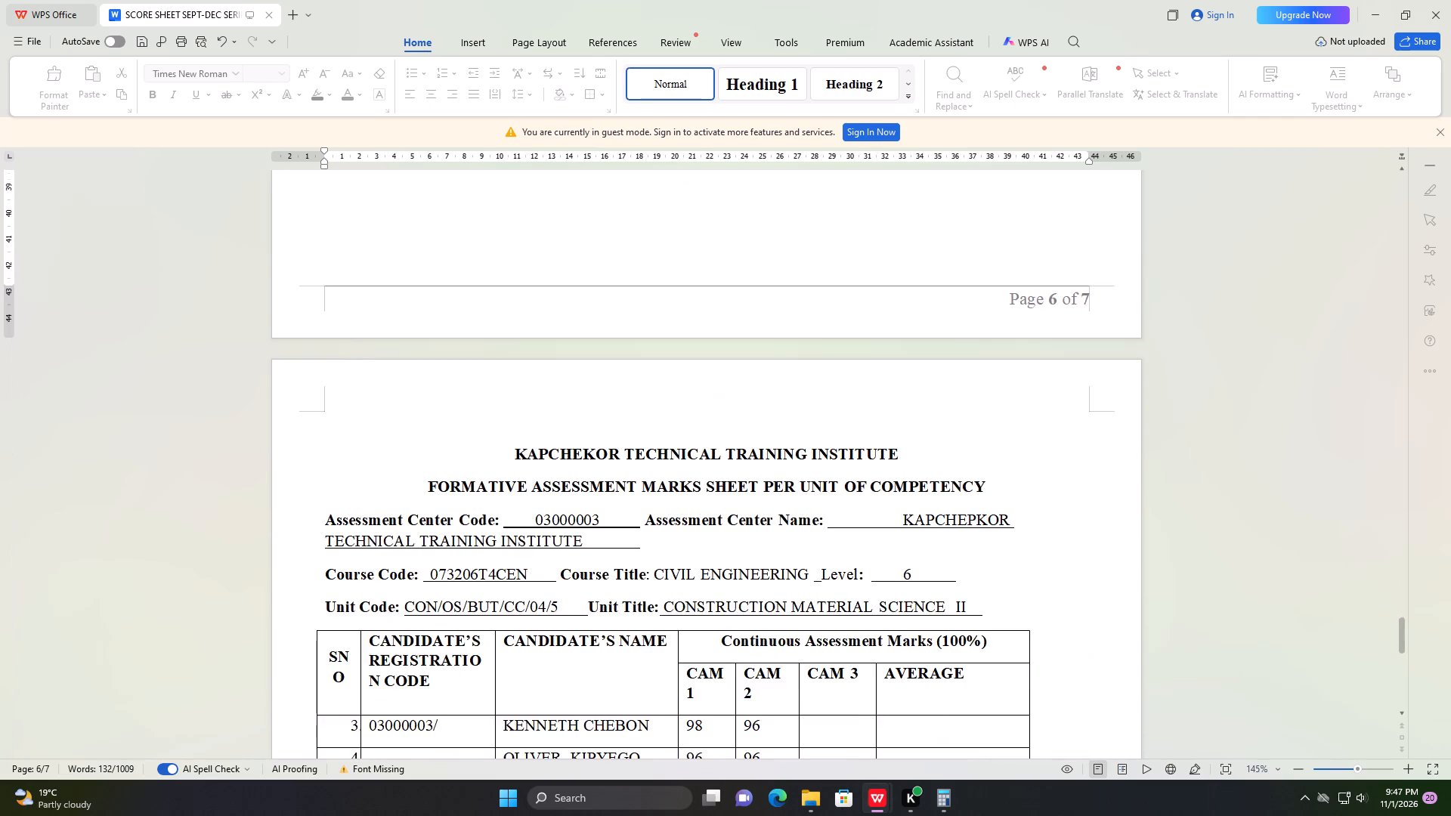
scroll(860, 629, down, 17)
scroll(849, 625, down, 12)
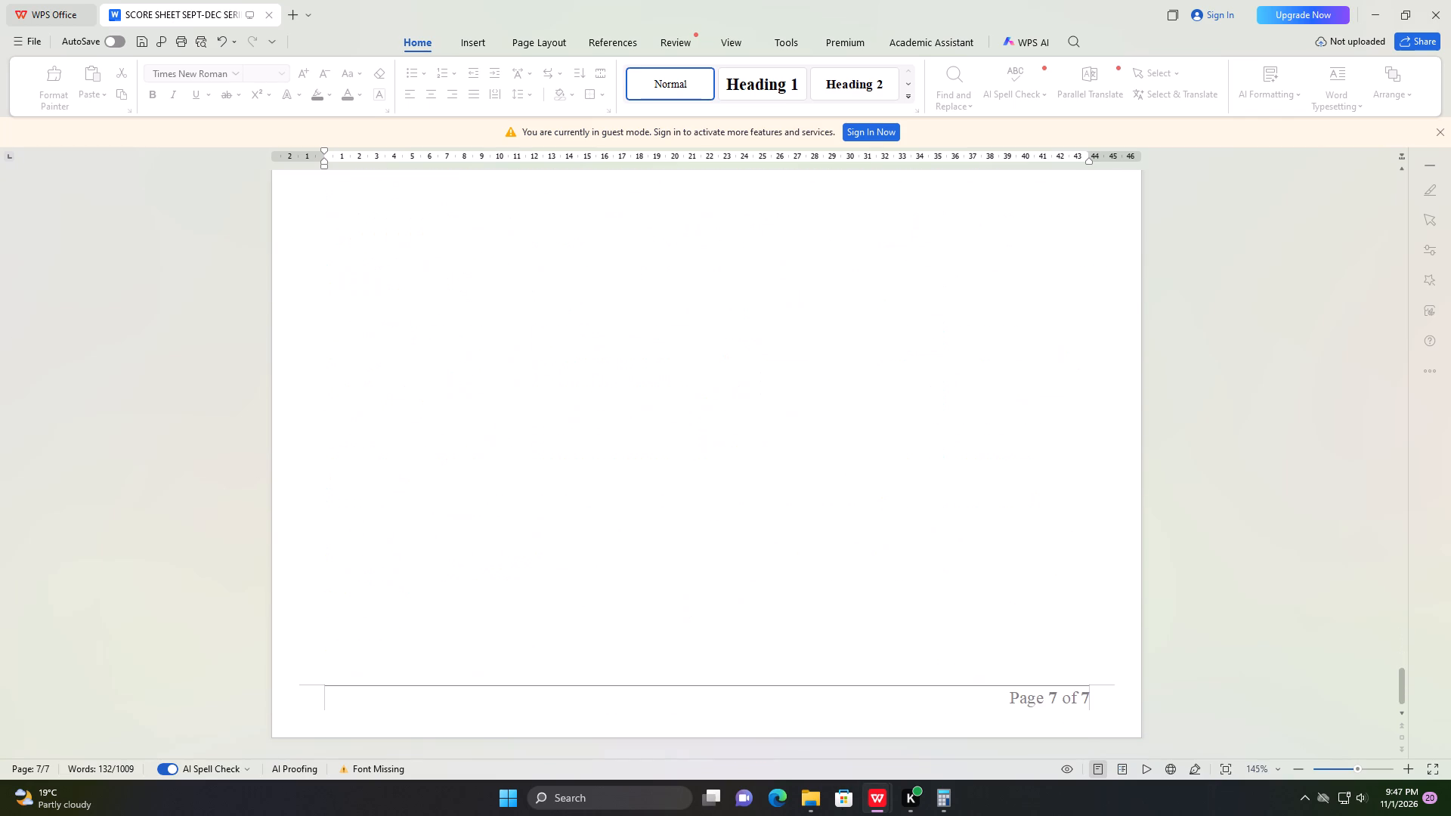
click(719, 583)
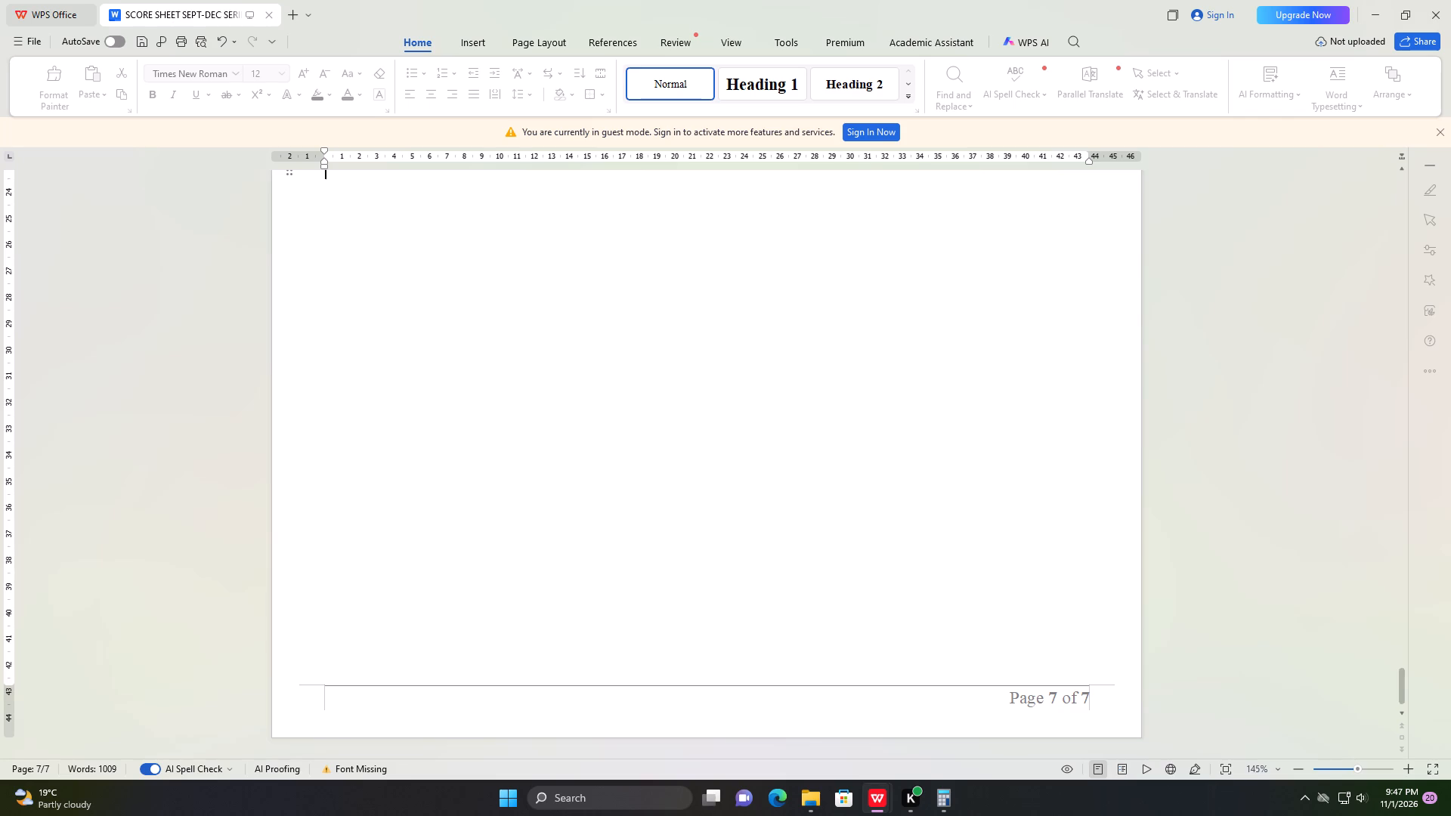
key(ctrl+v)
Add 18 blank lines above the pasted sheet's institute heading to push that sheet onto page 8.
scroll(602, 552, up, 5)
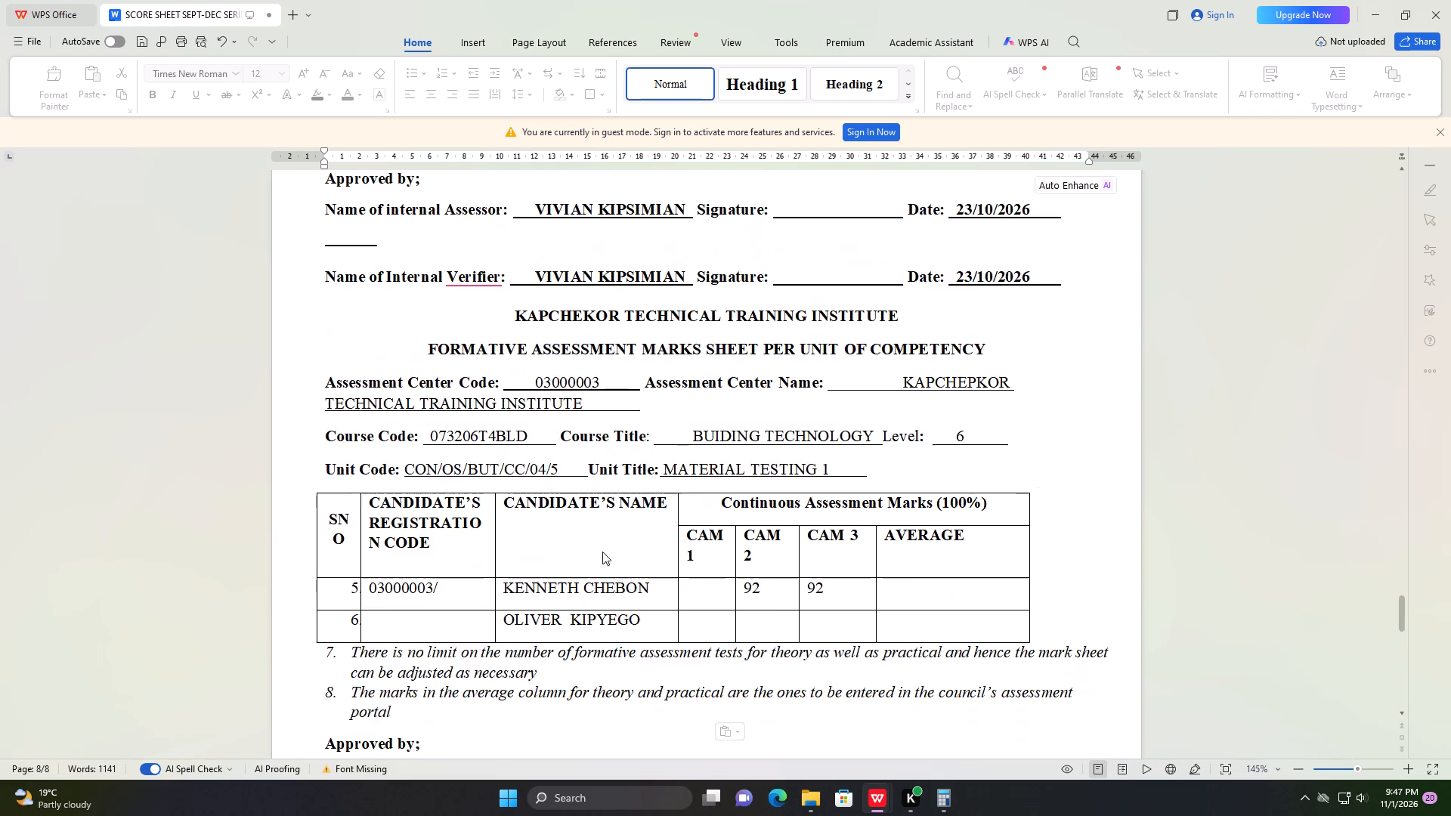
scroll(602, 552, up, 4)
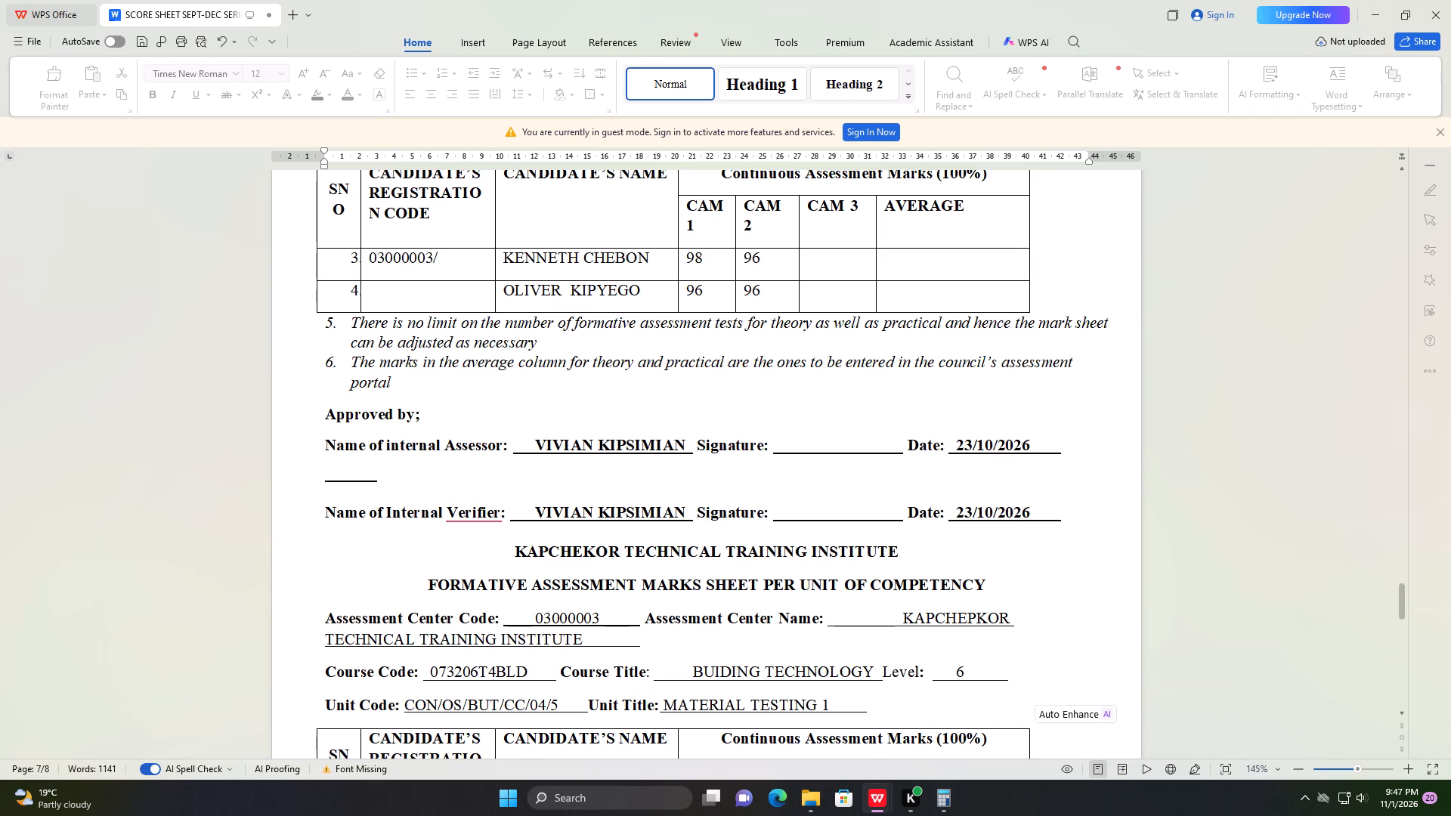
click(517, 546)
key(Return)
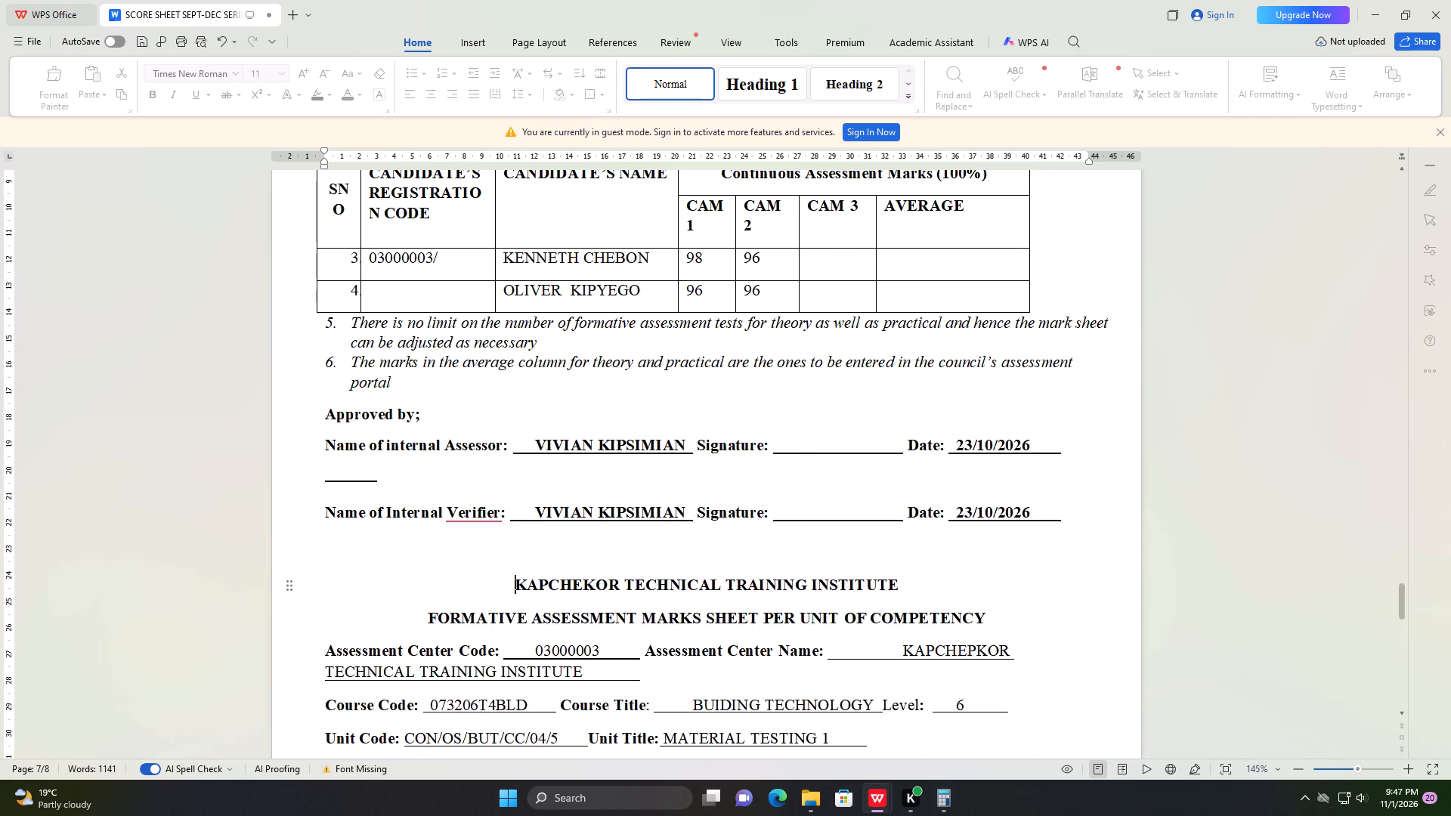
key(Return)
key(Return)
key(Return)
key(Return)
key(Return)
key(Return)
key(Return)
key(Return)
key(Return)
key(Return)
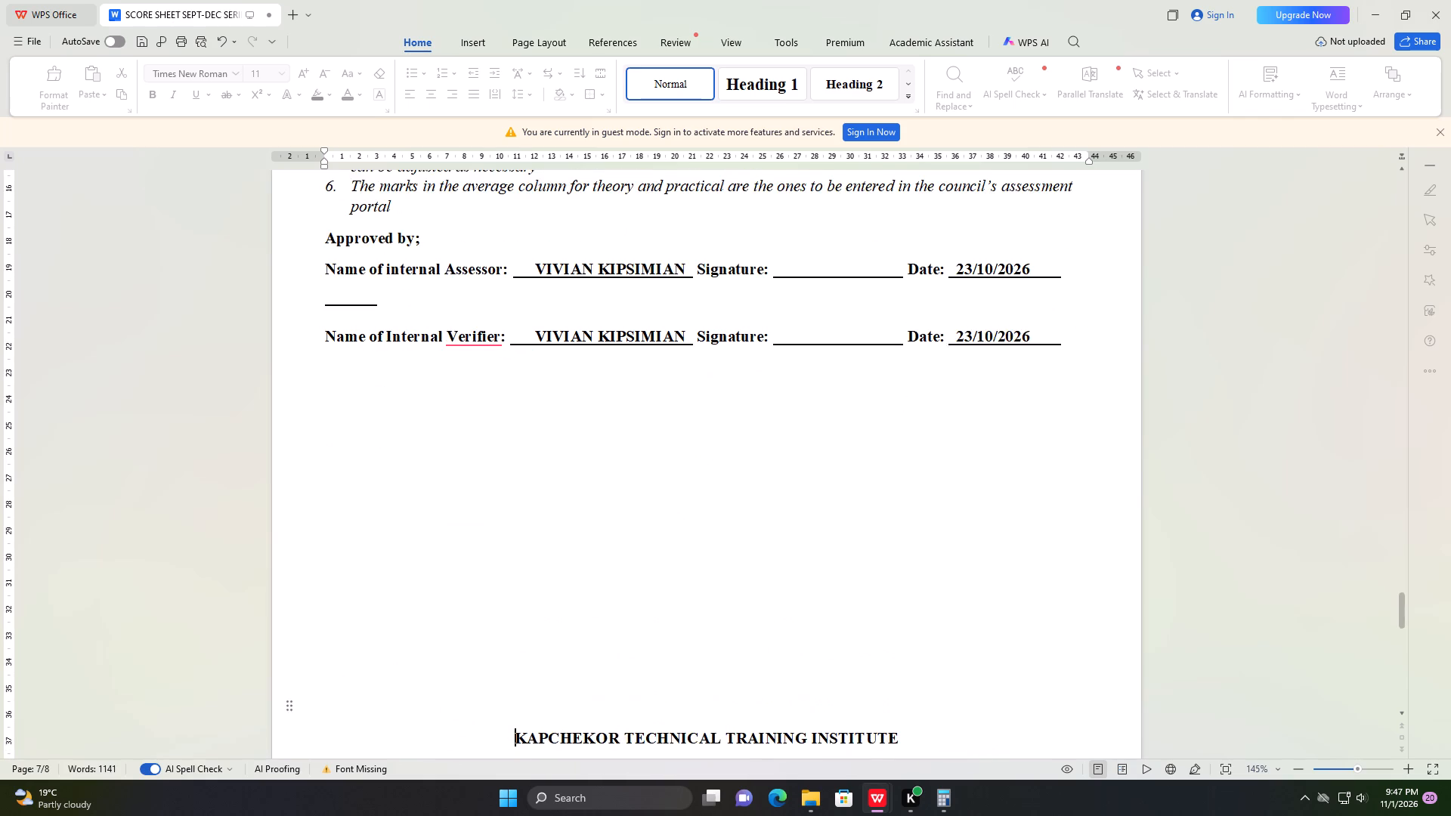
key(Return)
key(Return)
key(Return)
key(Return)
key(Return)
key(Return)
key(Return)
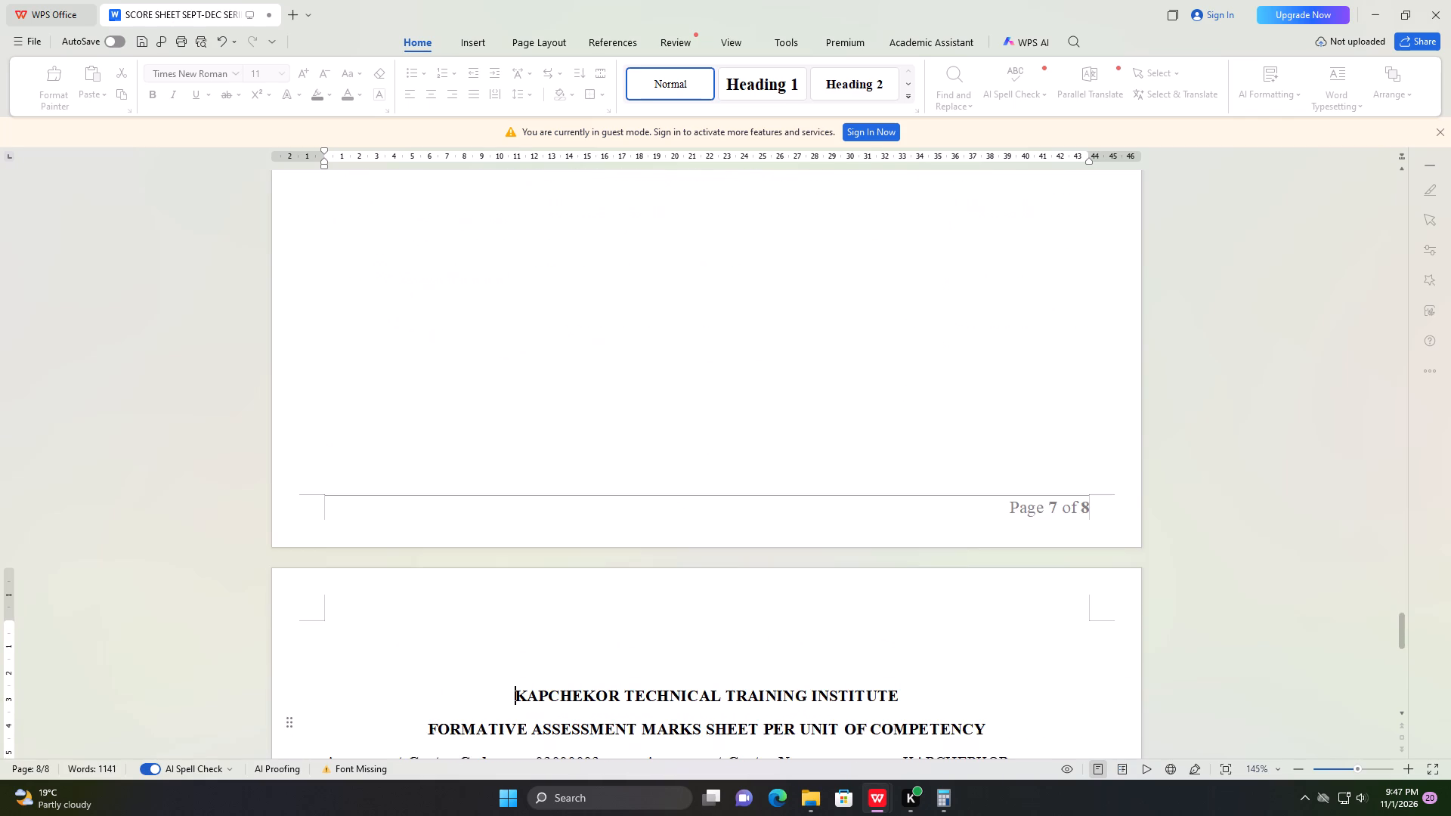
Enter CDACC on the blank first line of page 8, above the institute heading.
scroll(522, 565, down, 5)
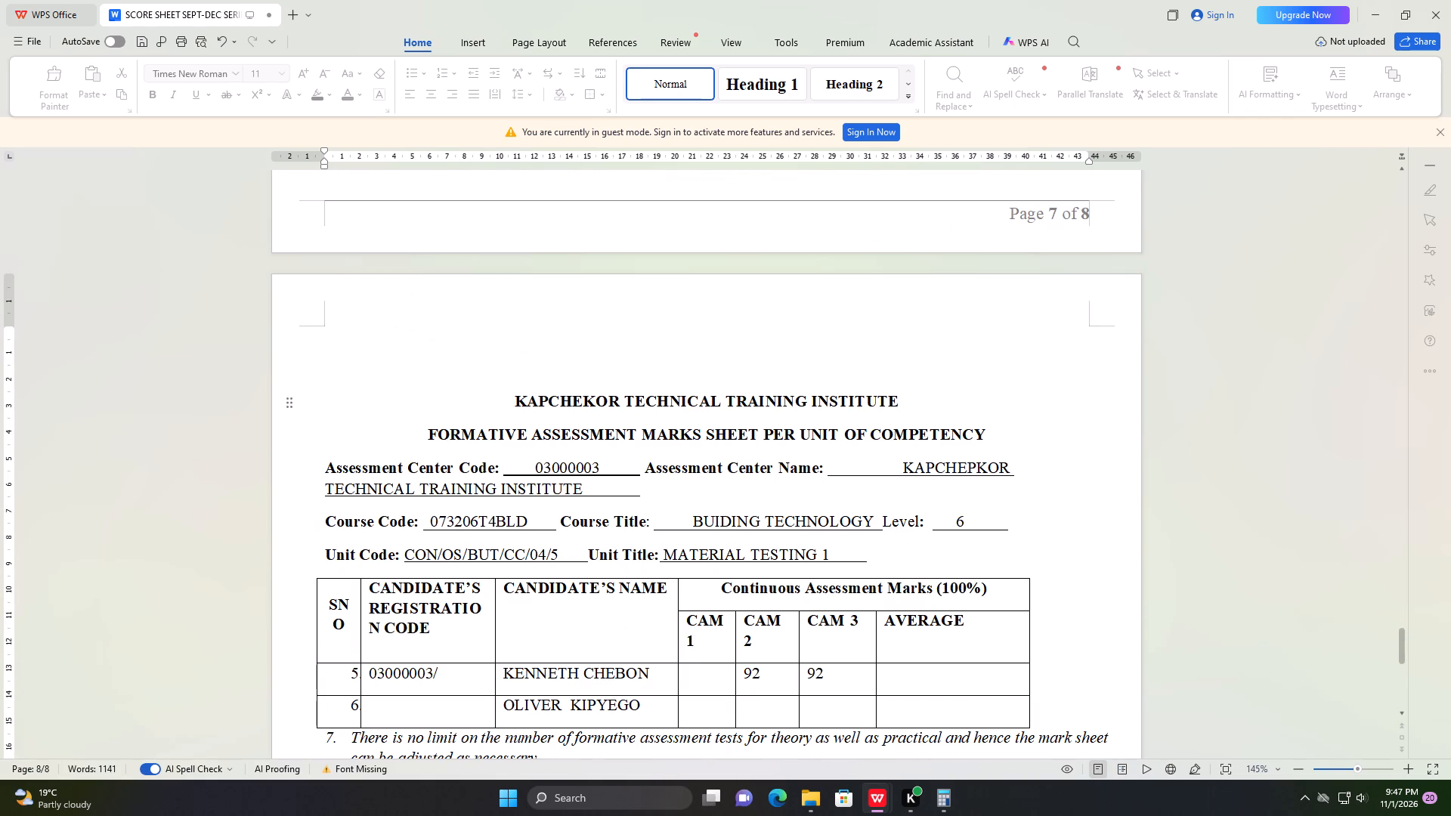
click(639, 329)
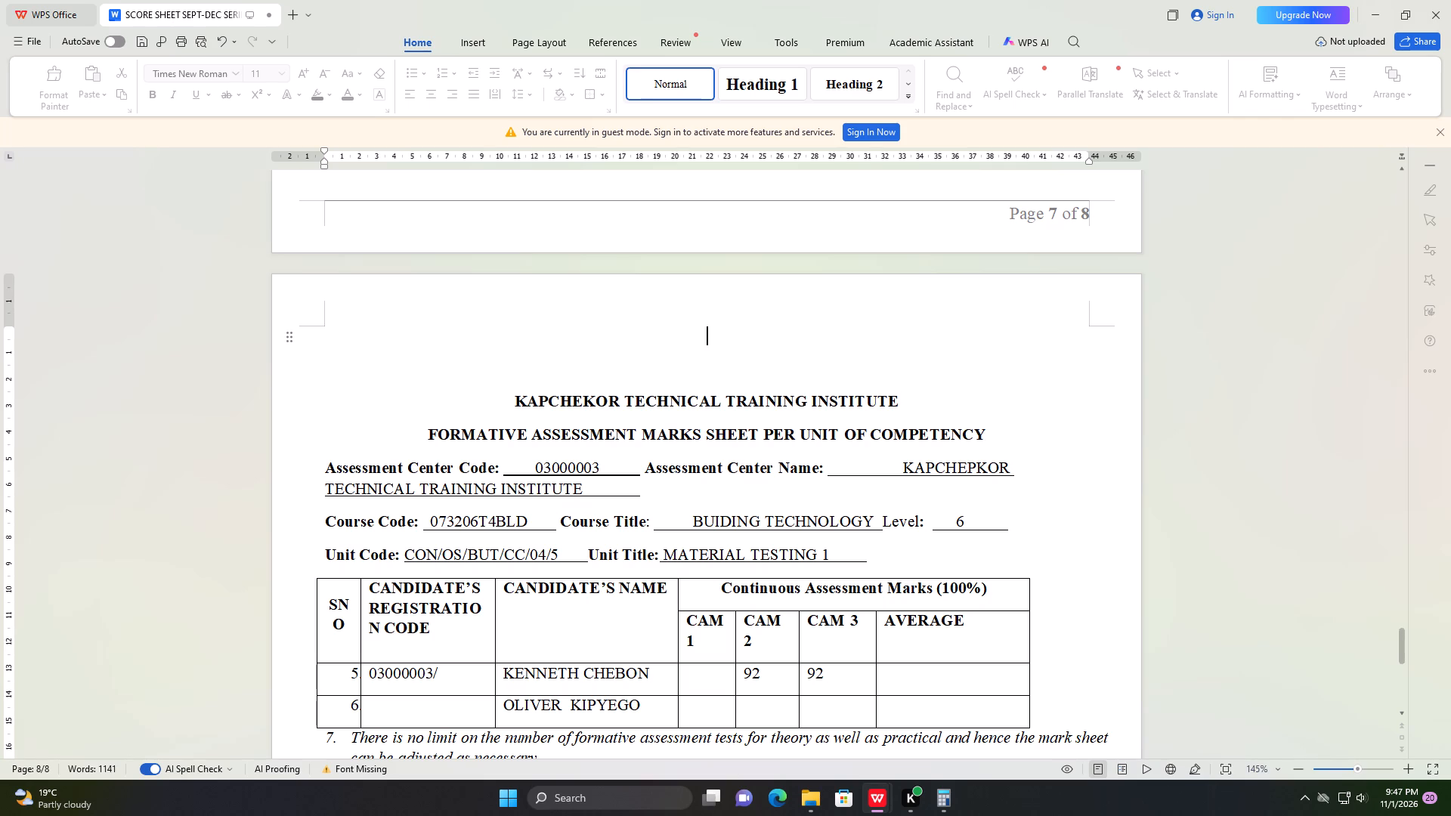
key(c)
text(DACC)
drag(793, 339, 639, 325)
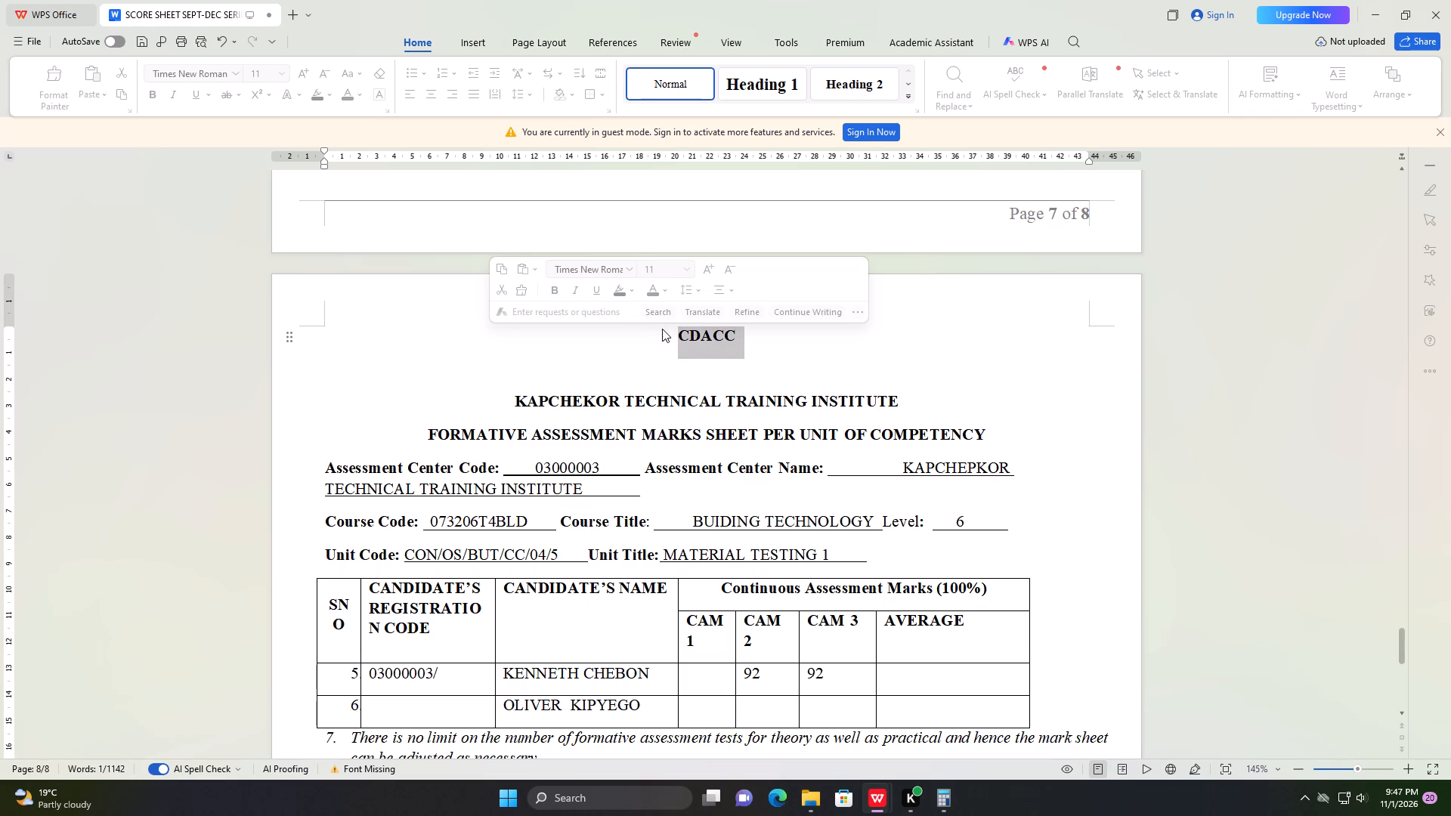
click(691, 363)
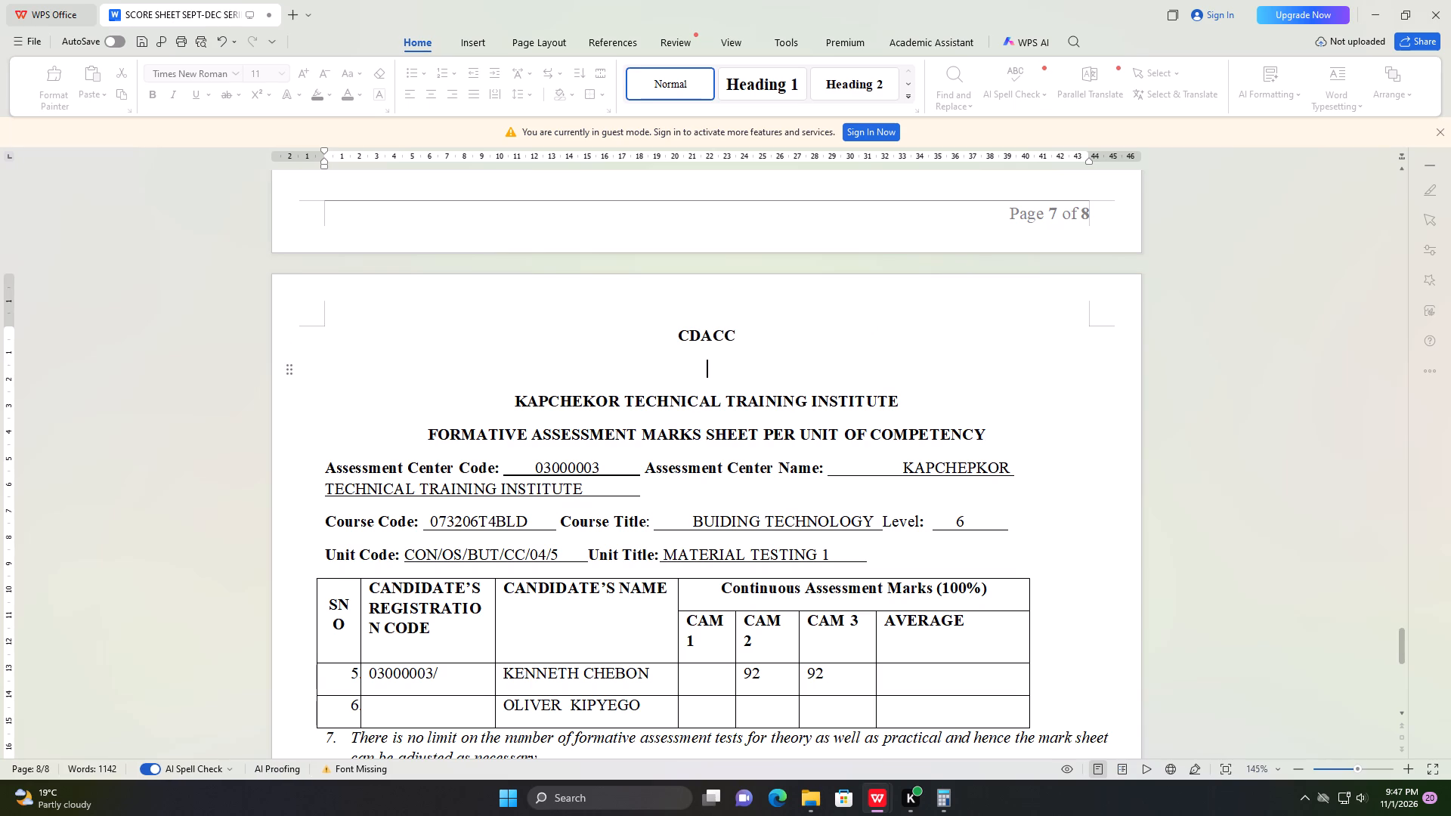
Replace the page 8 sheet's course title with CIVIL ENGINEERING and remove the underlined gap before it.
scroll(653, 446, down, 1)
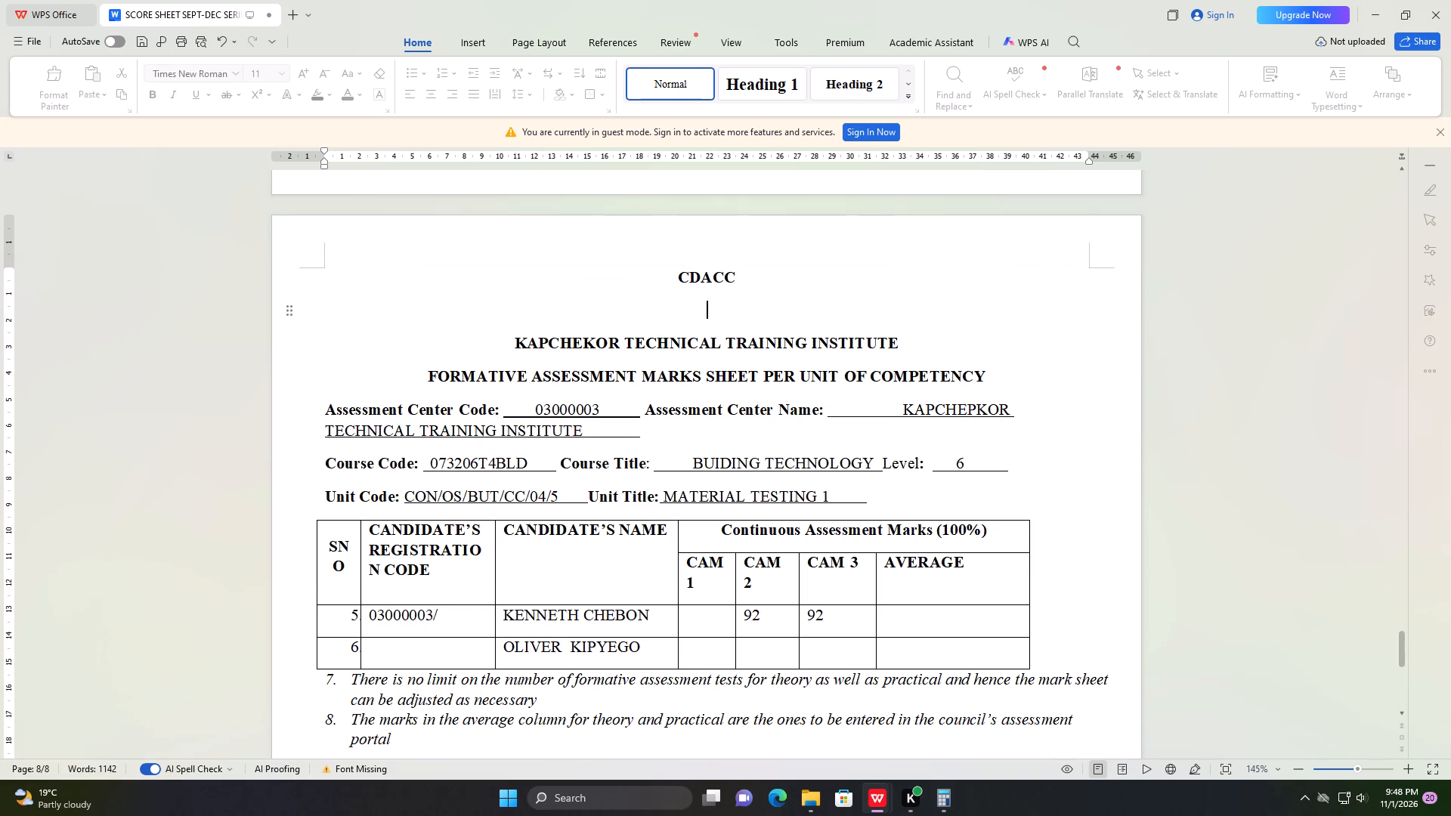
click(871, 459)
key(BackSpace)
key(BackSpace)
key(BackSpace)
key(BackSpace)
key(BackSpace)
key(BackSpace)
key(BackSpace)
key(BackSpace)
key(BackSpace)
key(BackSpace)
key(BackSpace)
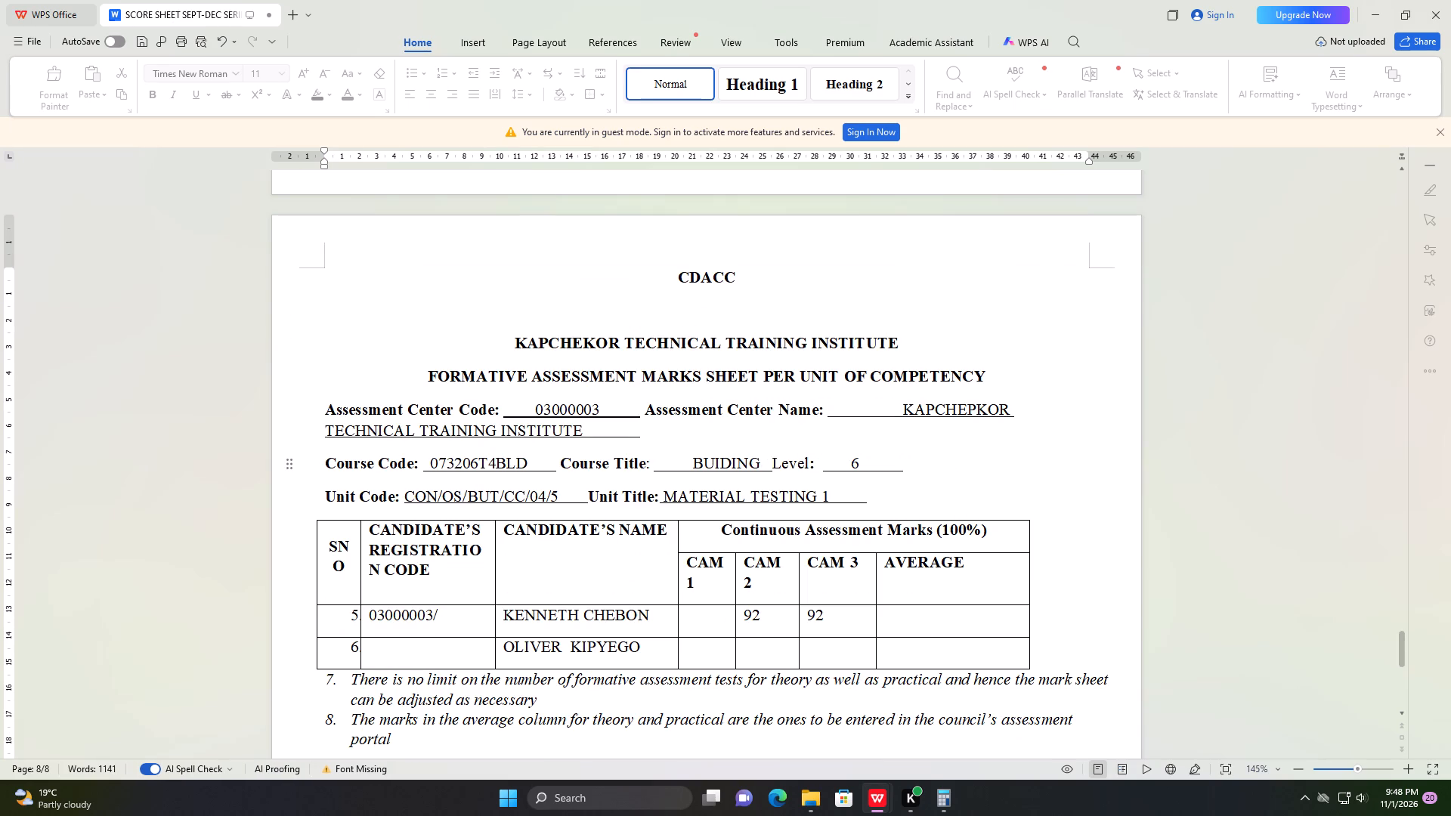
key(BackSpace)
key(BackSpace)
key(BackSpace)
key(BackSpace)
key(BackSpace)
key(BackSpace)
key(BackSpace)
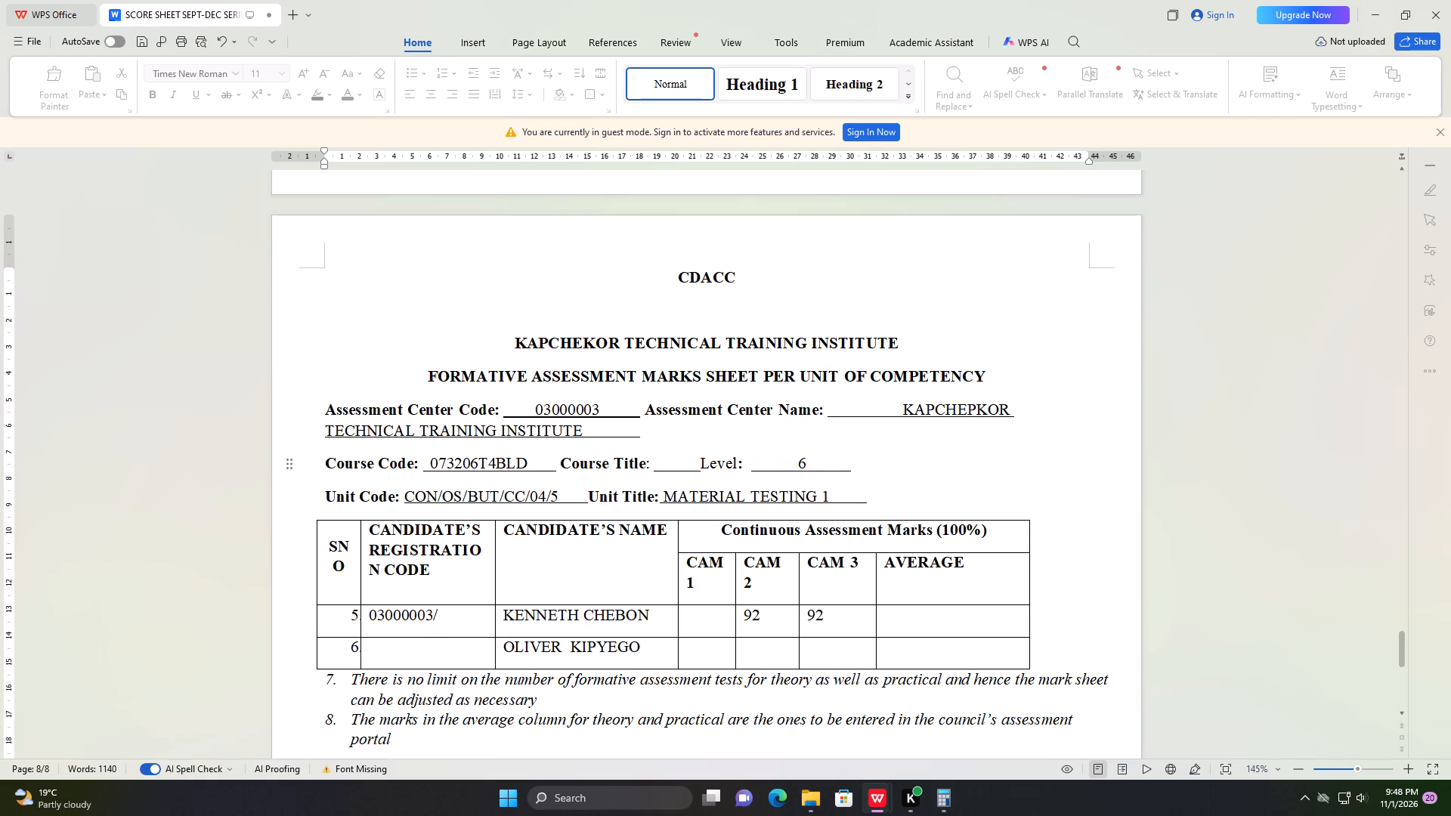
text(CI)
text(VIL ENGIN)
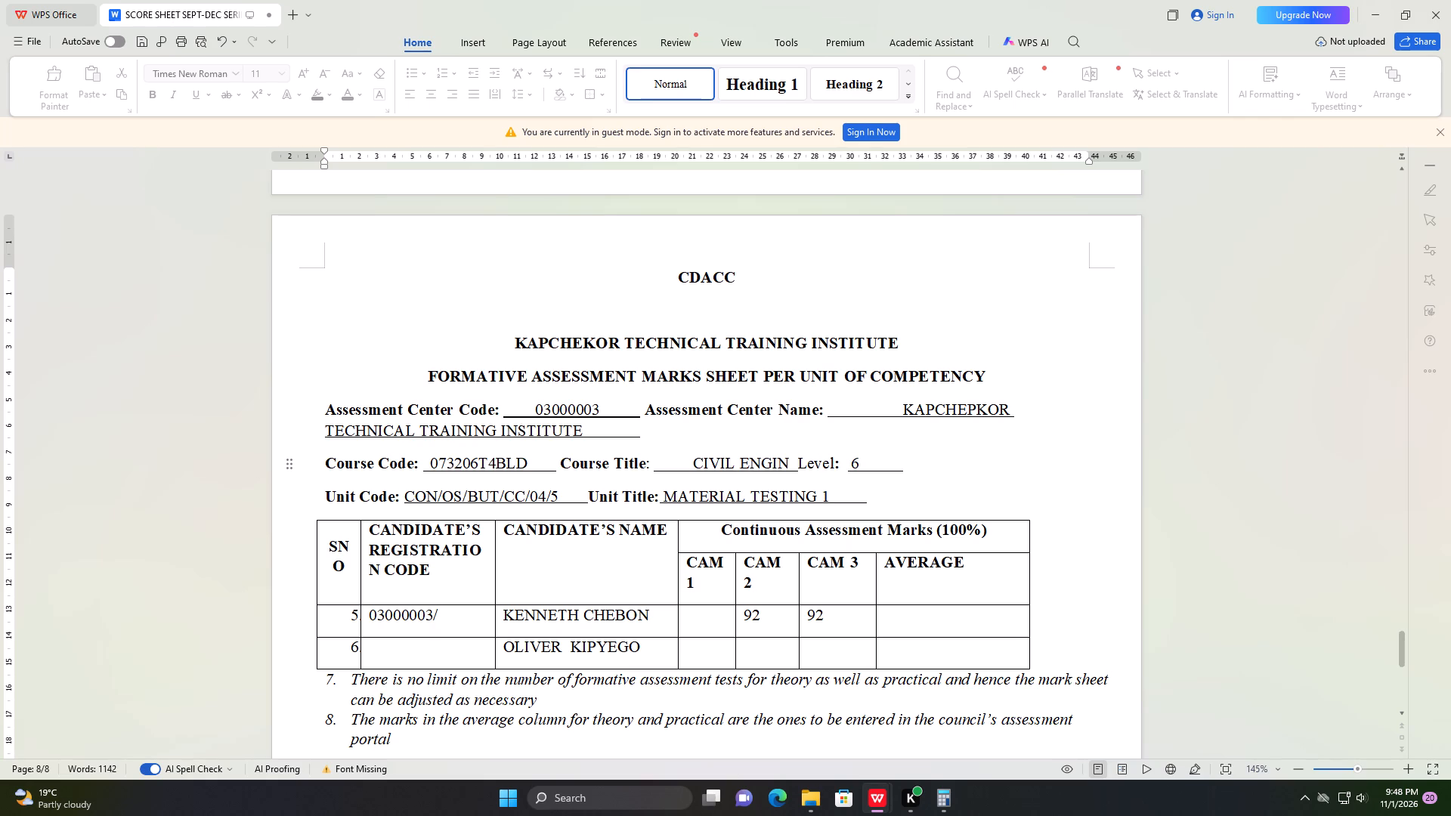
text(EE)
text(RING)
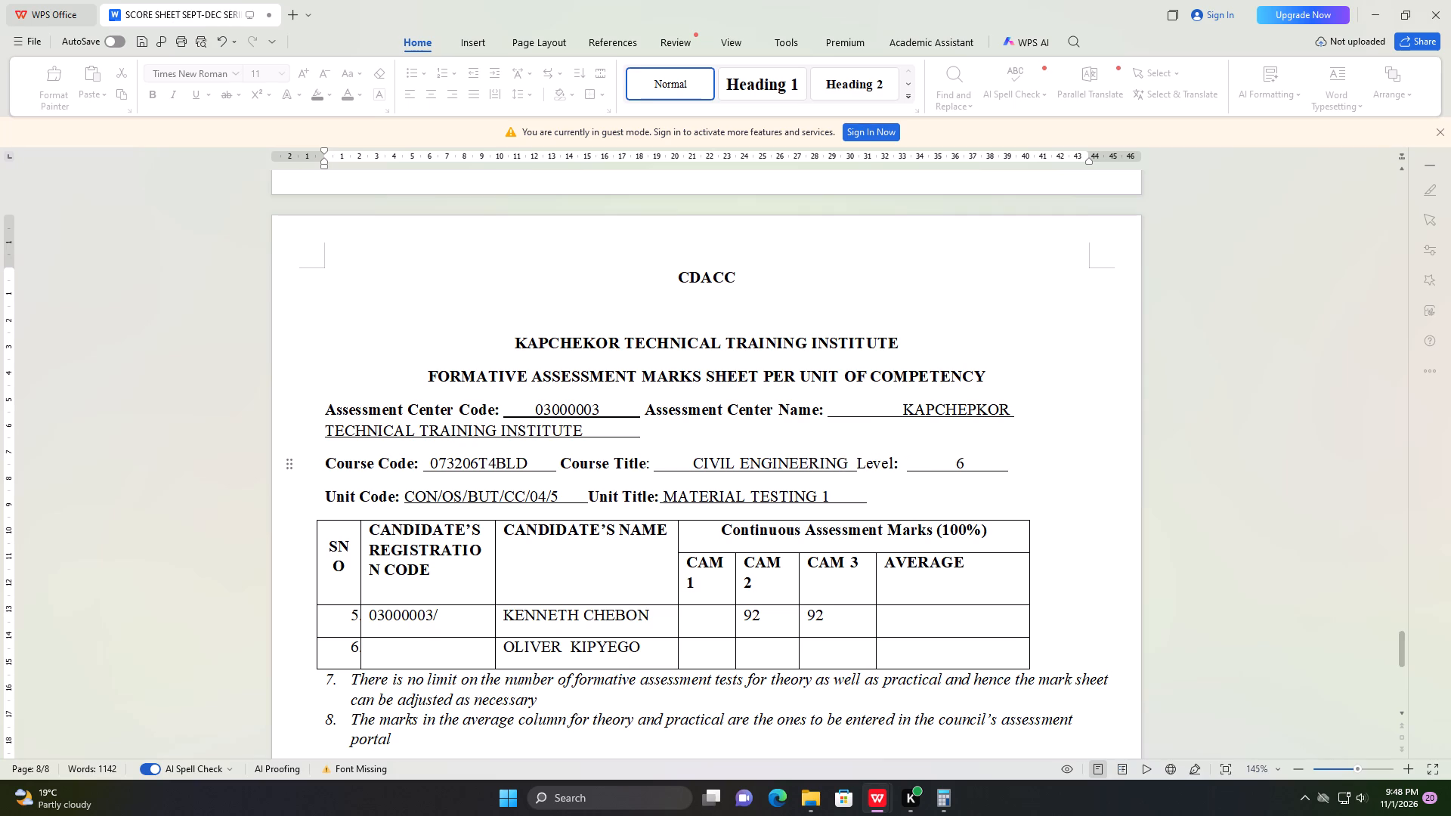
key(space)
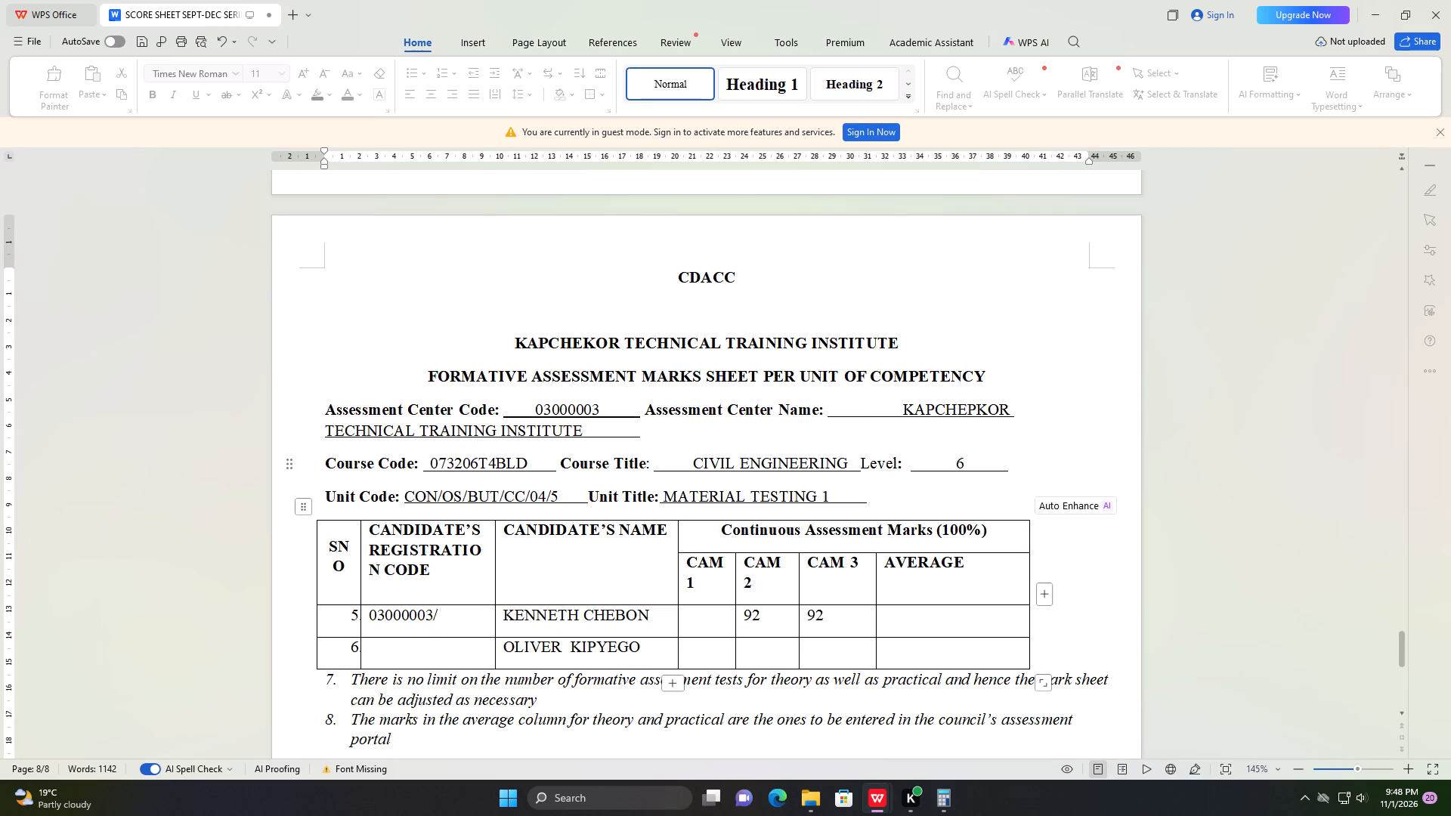
click(690, 475)
key(BackSpace)
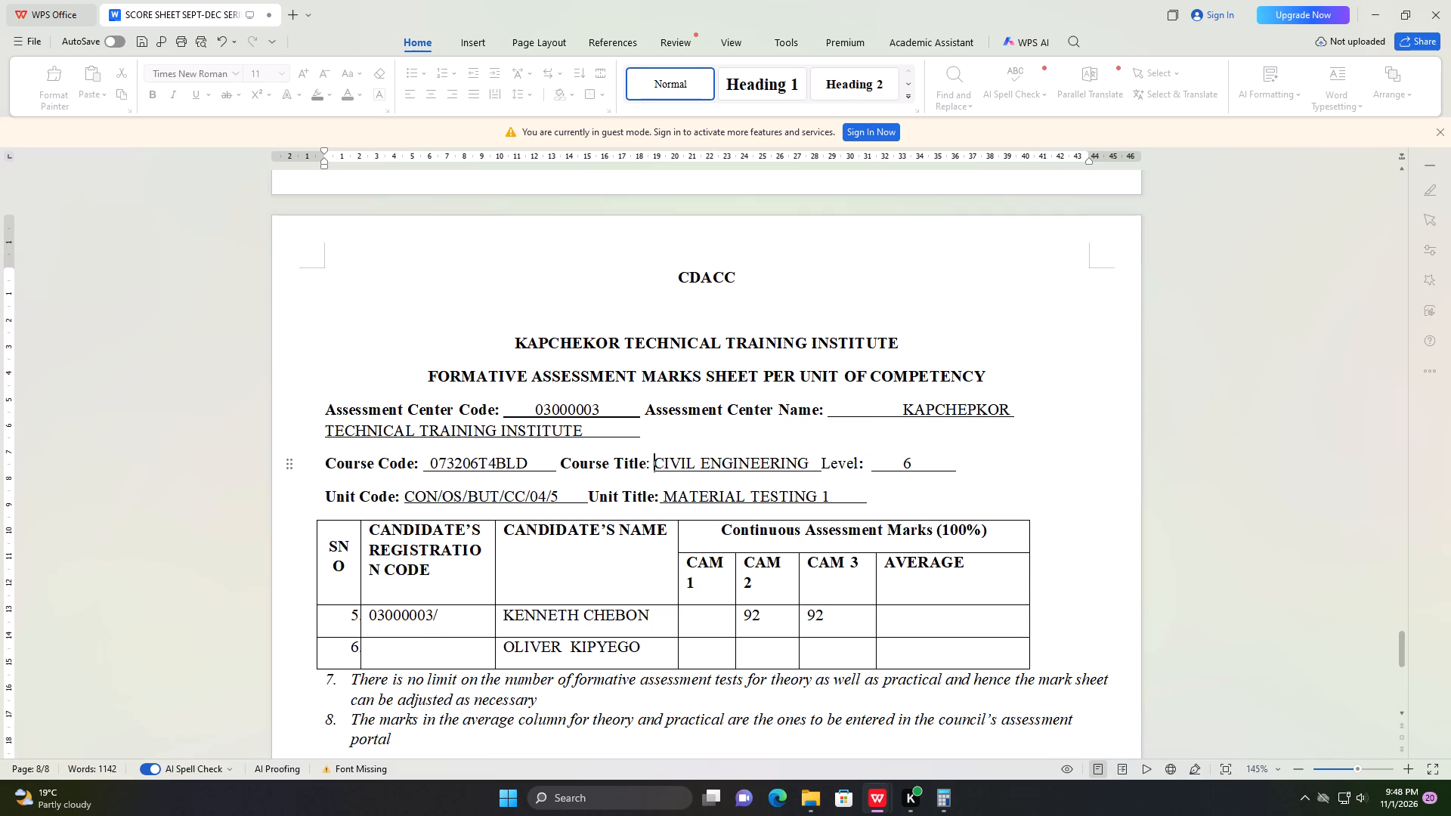
Change the ending of the page 8 sheet's course code to CEN, making it 073206T4CEN.
click(523, 468)
key(BackSpace)
key(BackSpace)
key(BackSpace)
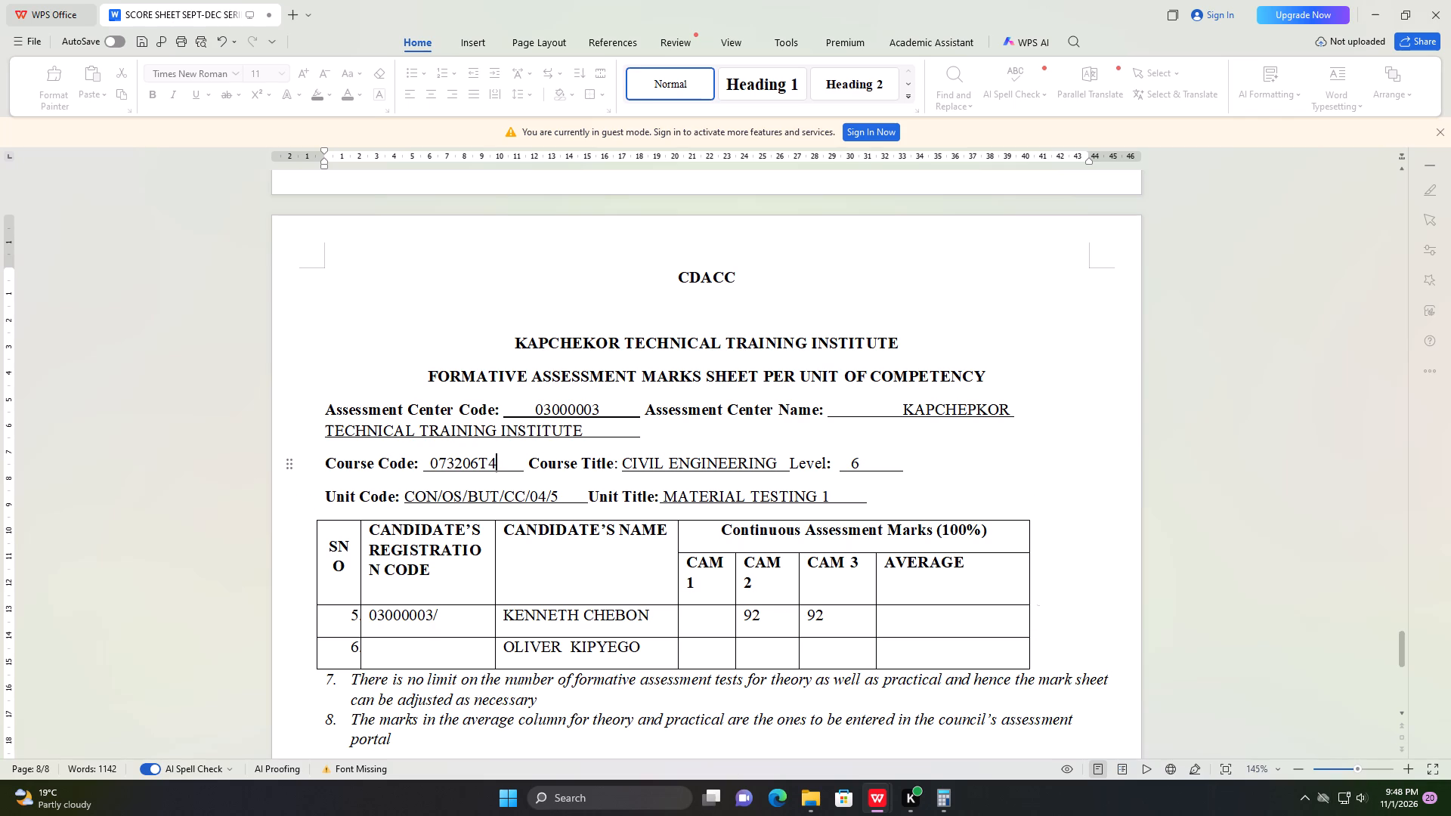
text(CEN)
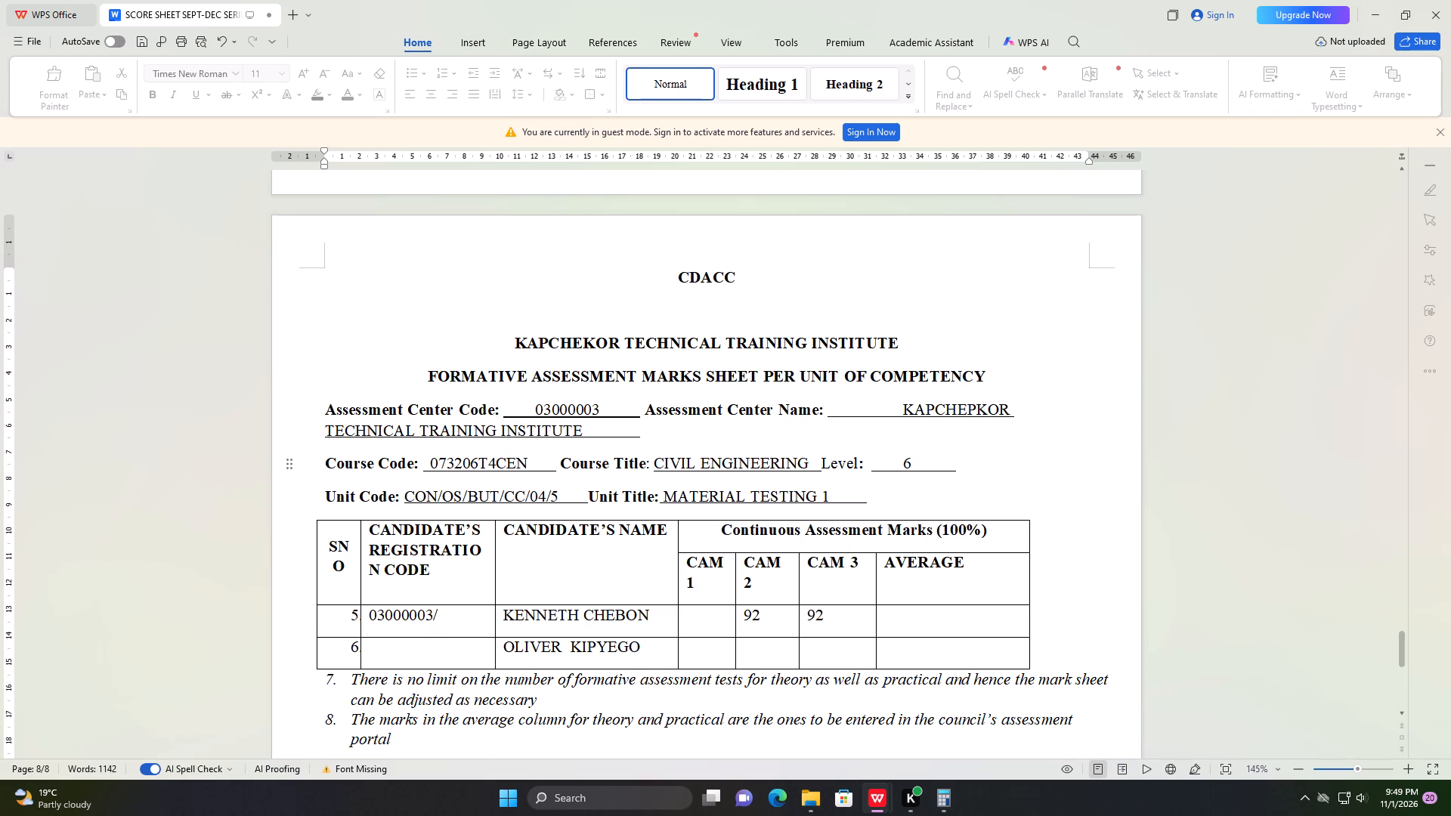
Change the page 8 sheet's unit code to CON/OS/CEN/CR/01/6/MB.
click(499, 496)
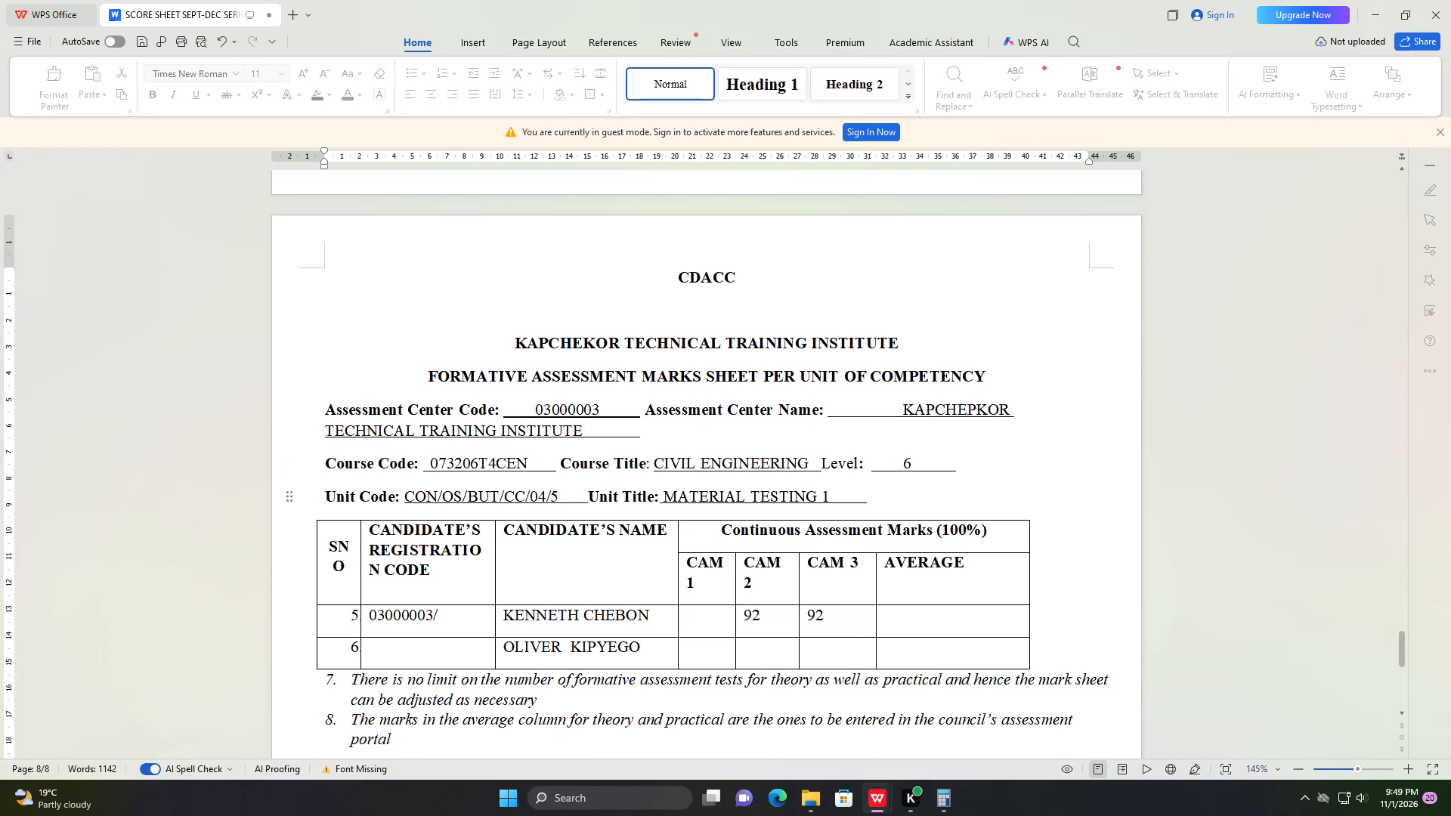
key(BackSpace)
key(BackSpace)
key(BackSpace)
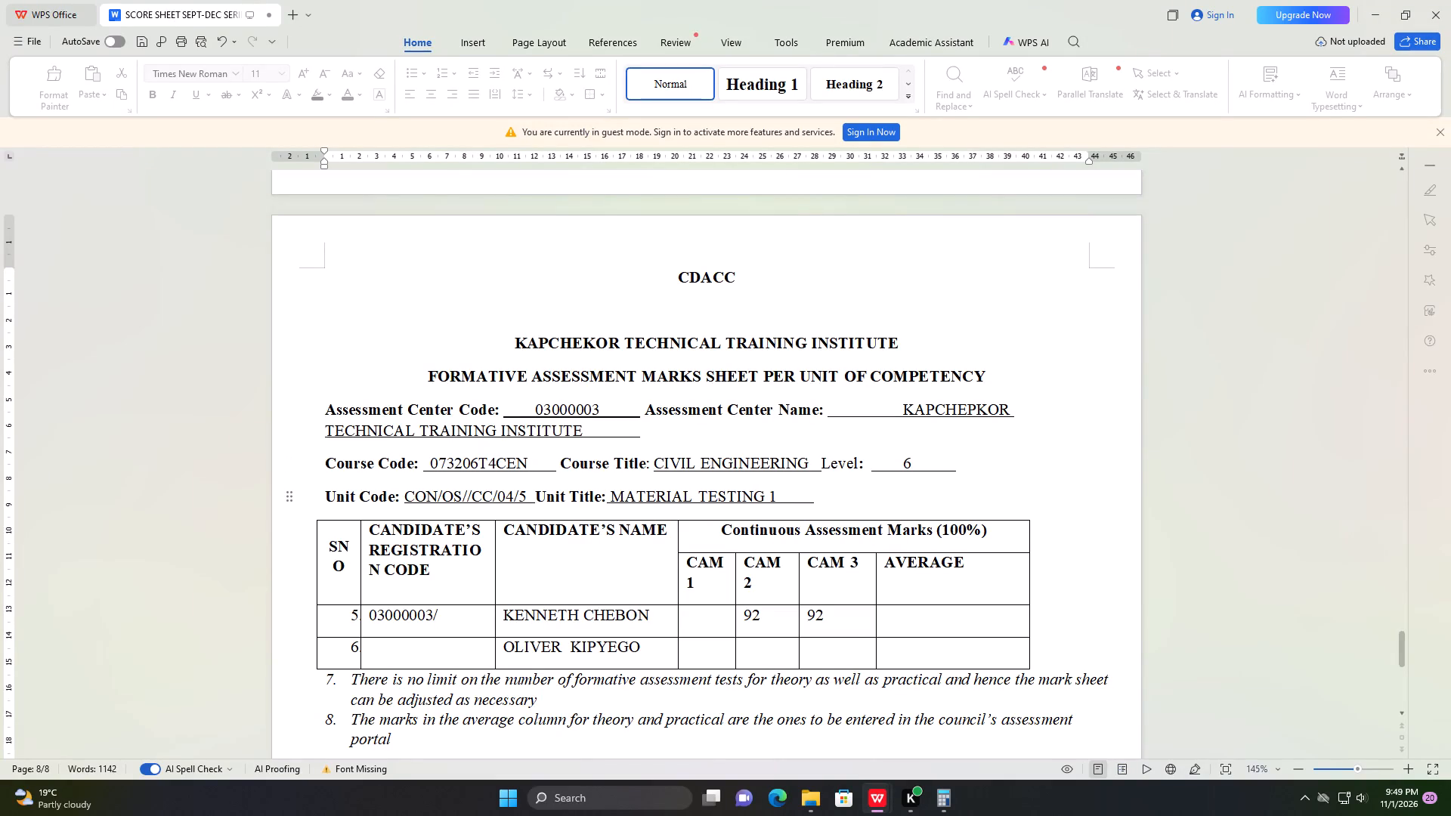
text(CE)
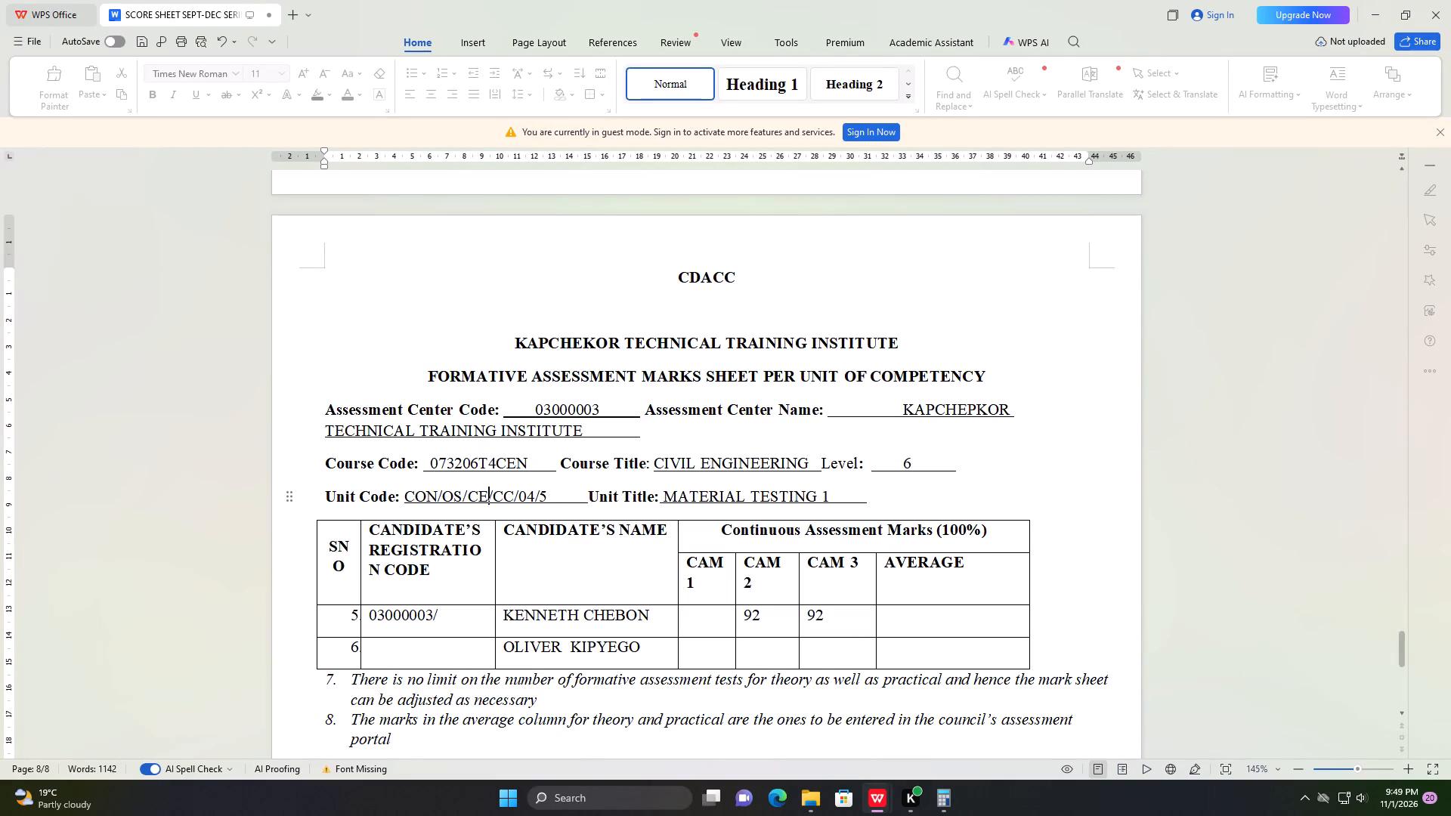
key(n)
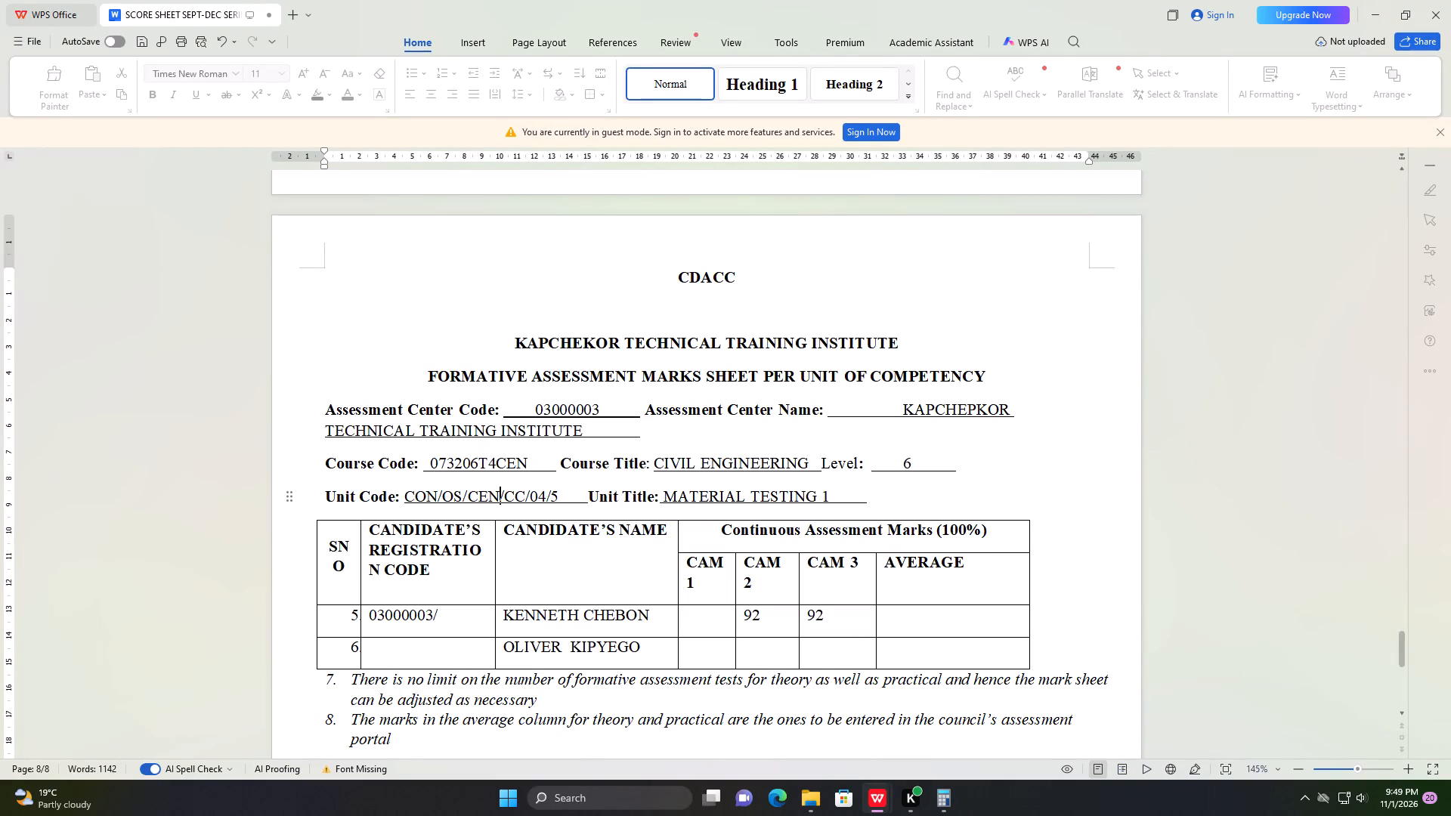
click(523, 496)
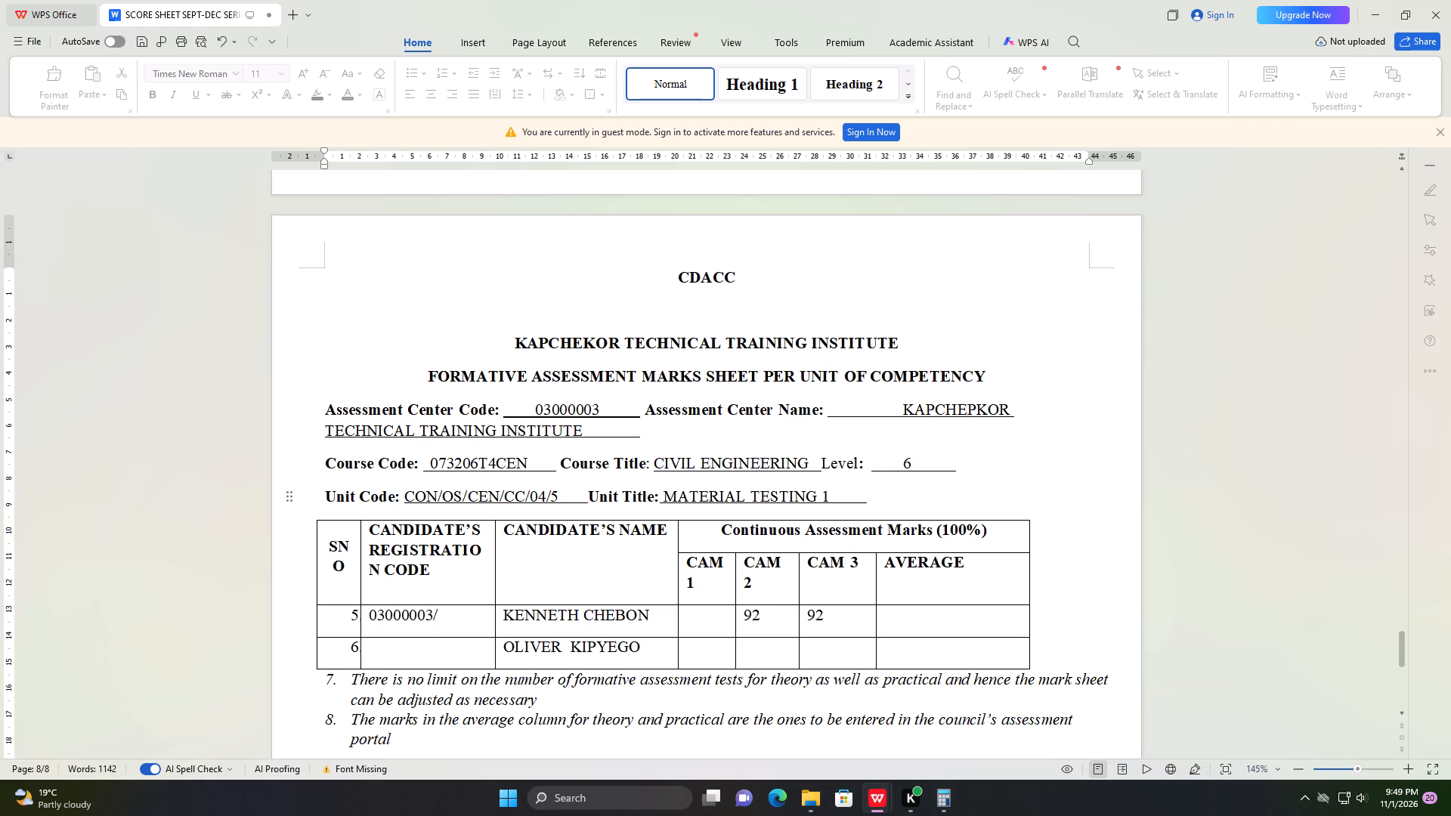
key(BackSpace)
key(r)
click(547, 498)
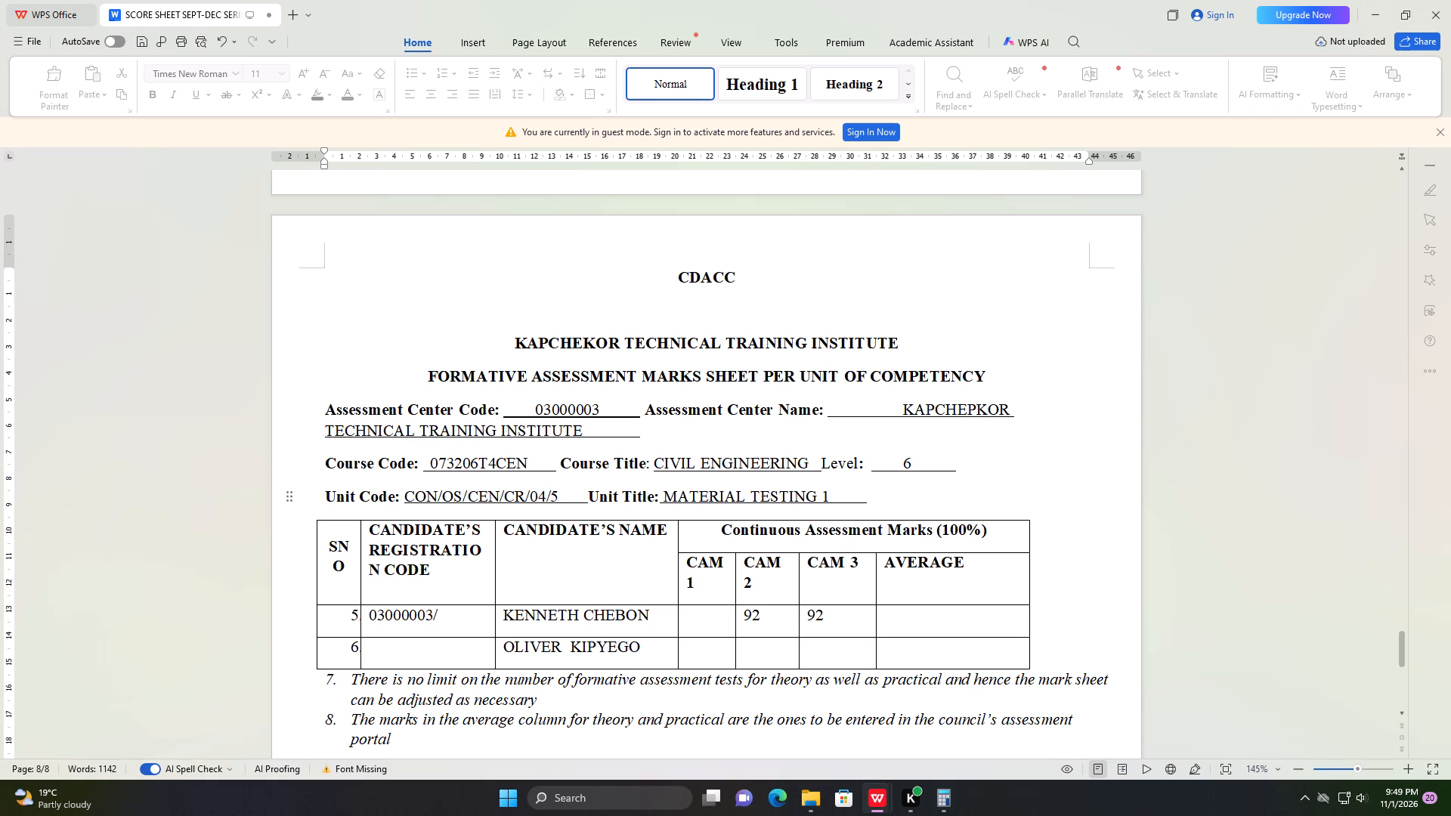
key(BackSpace)
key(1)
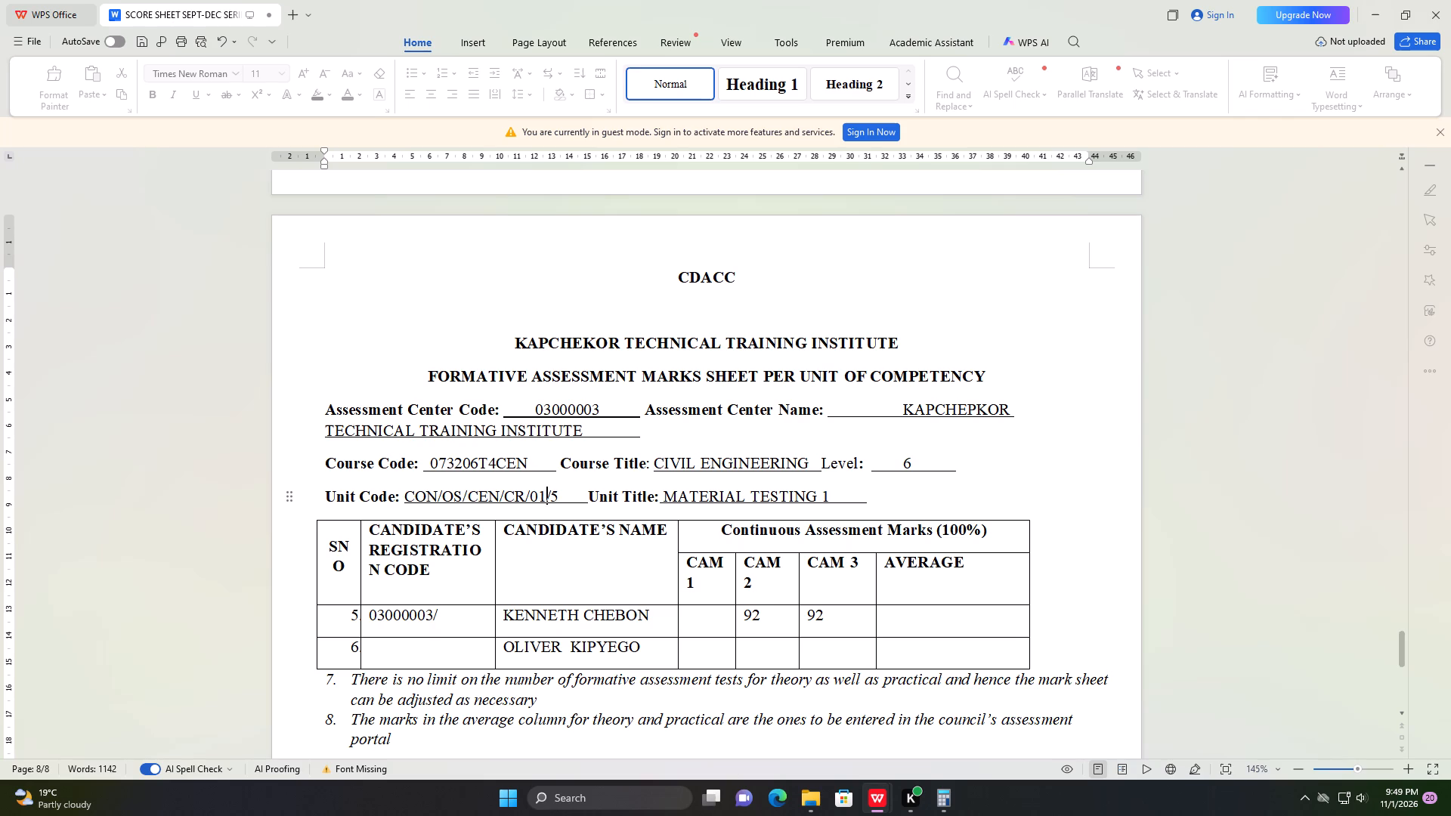
click(555, 502)
key(BackSpace)
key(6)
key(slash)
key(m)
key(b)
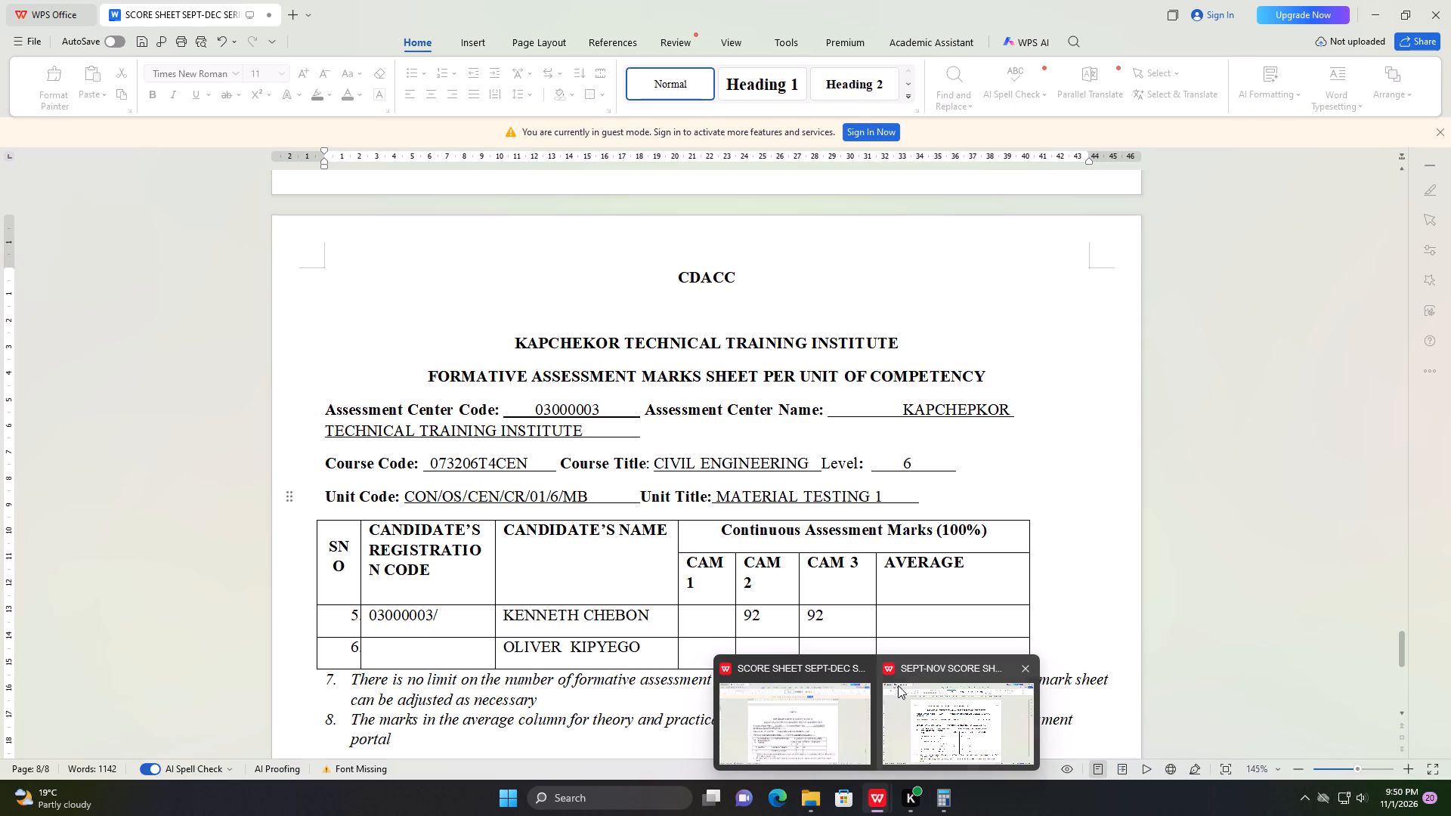
Clear the first candidate's copied CAM 3 and CAM 2 marks in the page 8 table.
click(834, 623)
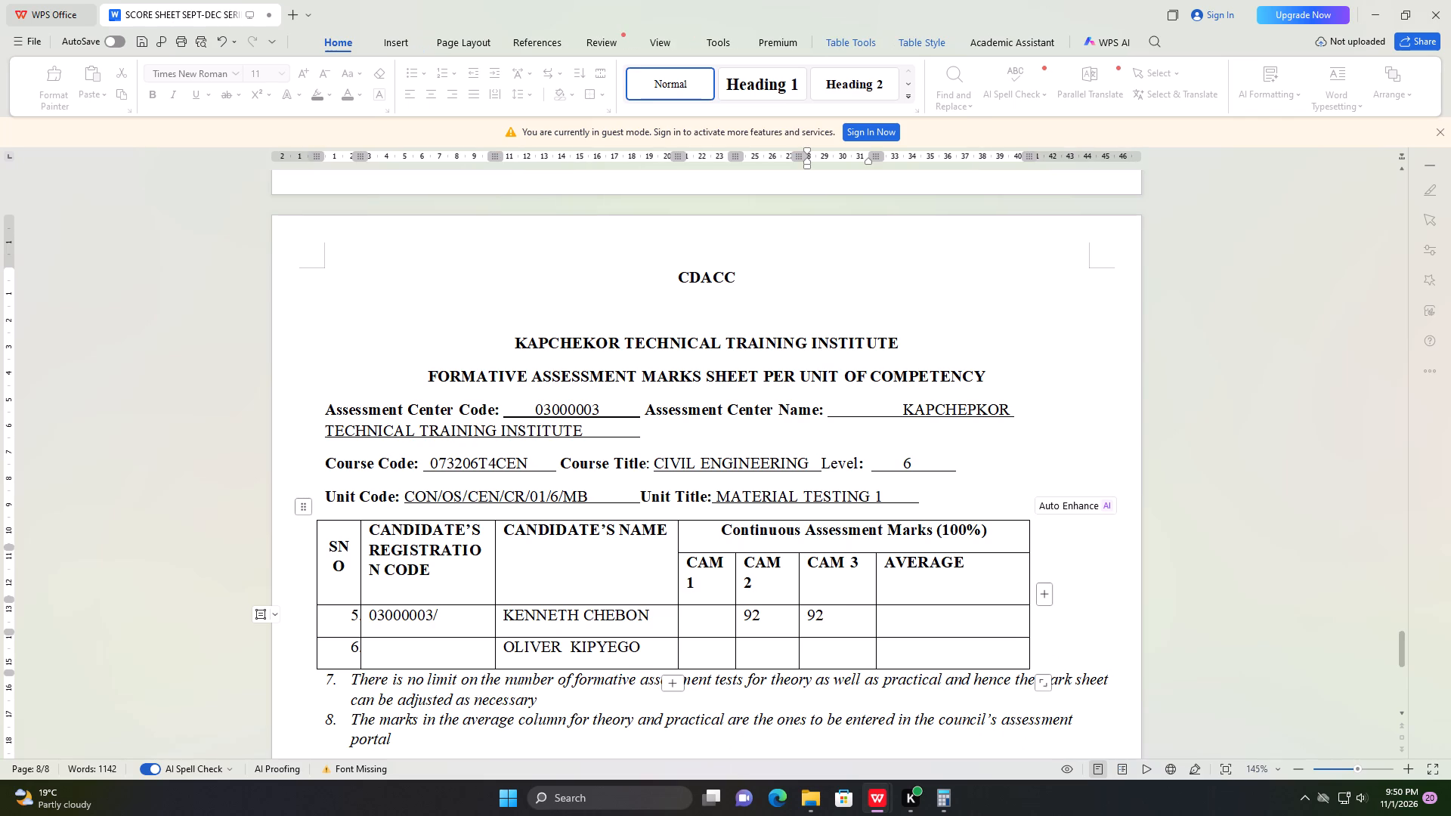
key(BackSpace)
key(BackSpace)
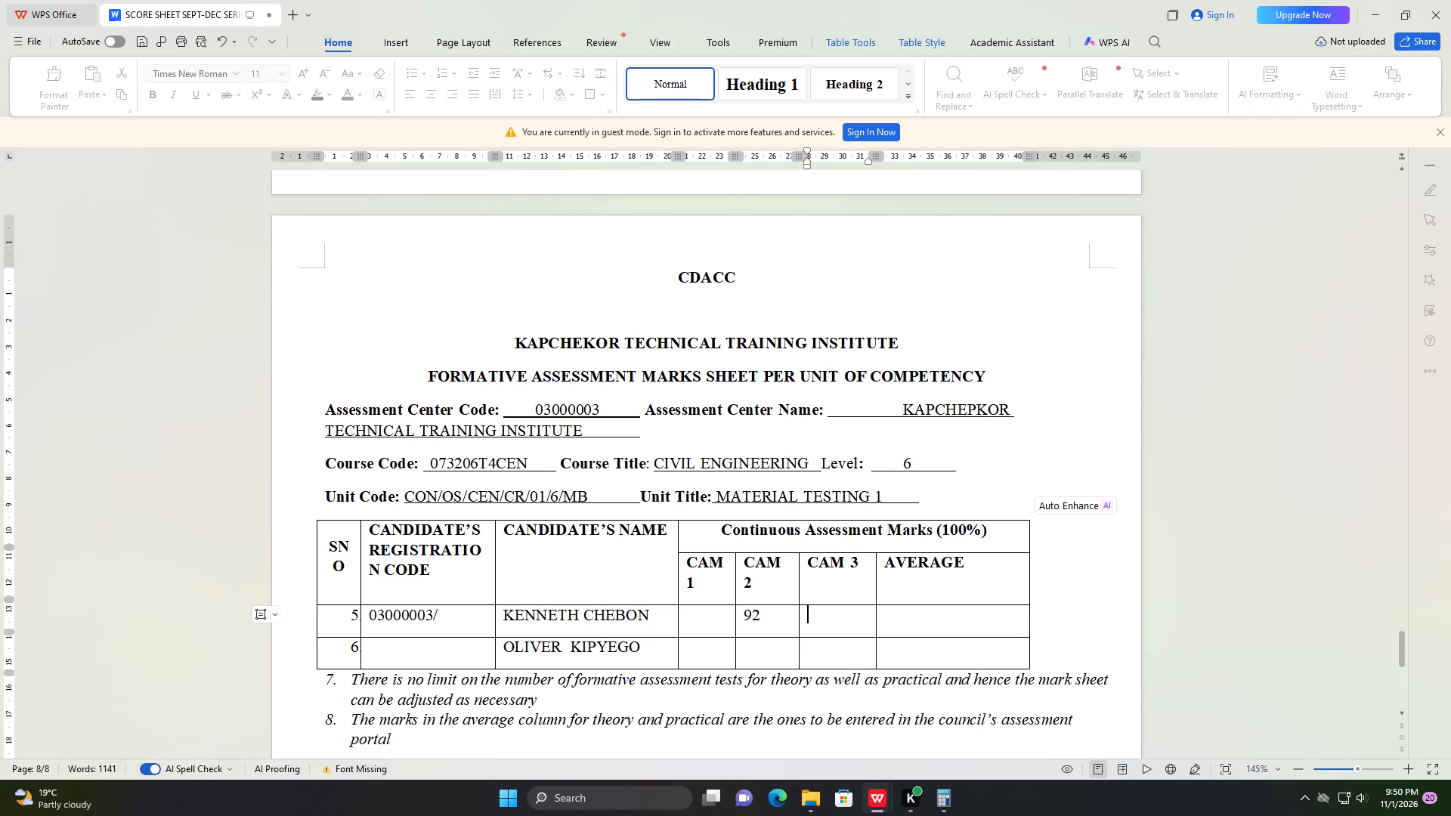
click(762, 624)
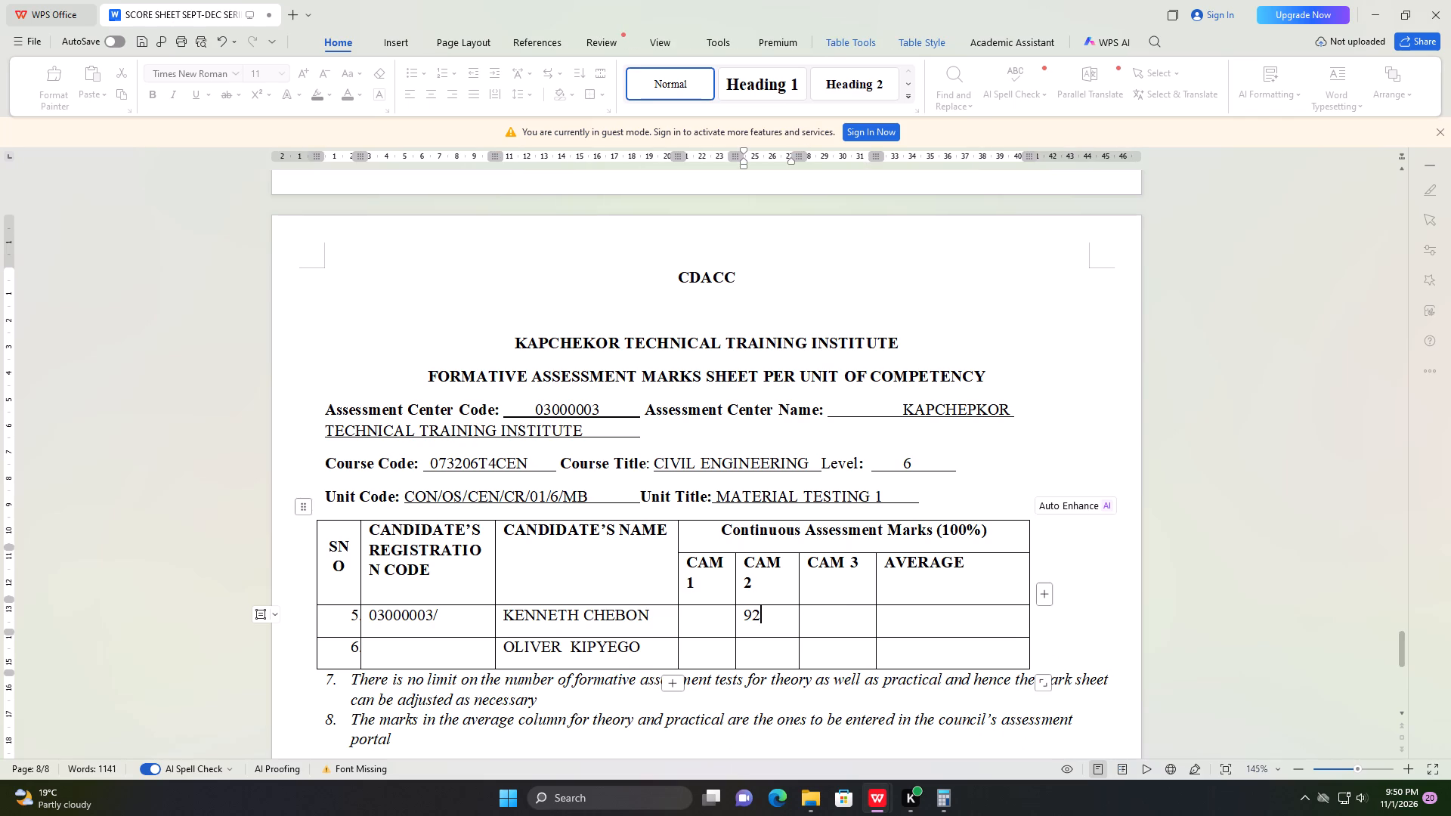
key(BackSpace)
key(BackSpace)
Fill in the page 8 sheet's first candidate row with CAM 1 89, CAM 2 89, CAM 3 98 and average 98.
click(709, 624)
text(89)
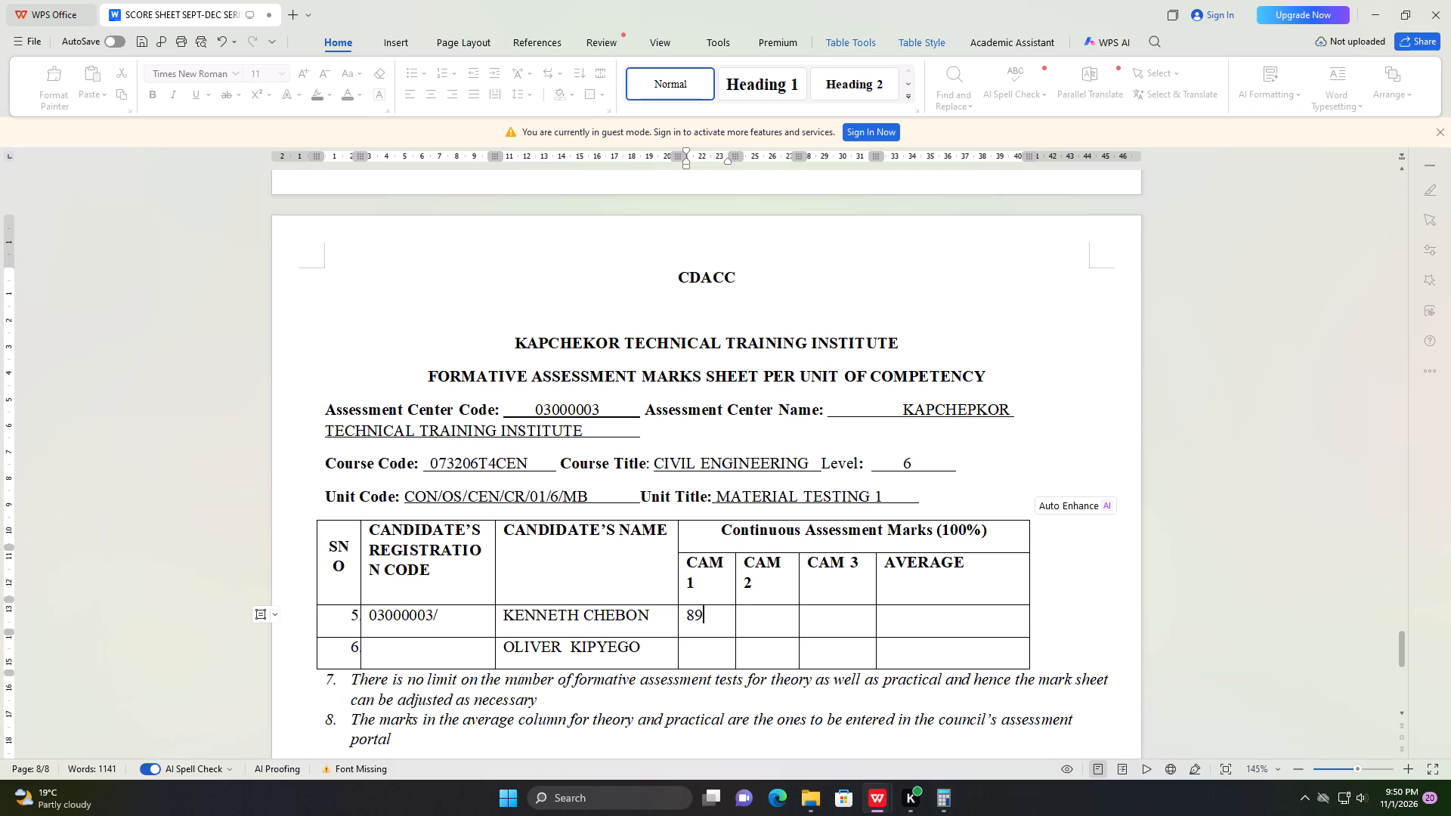
click(763, 620)
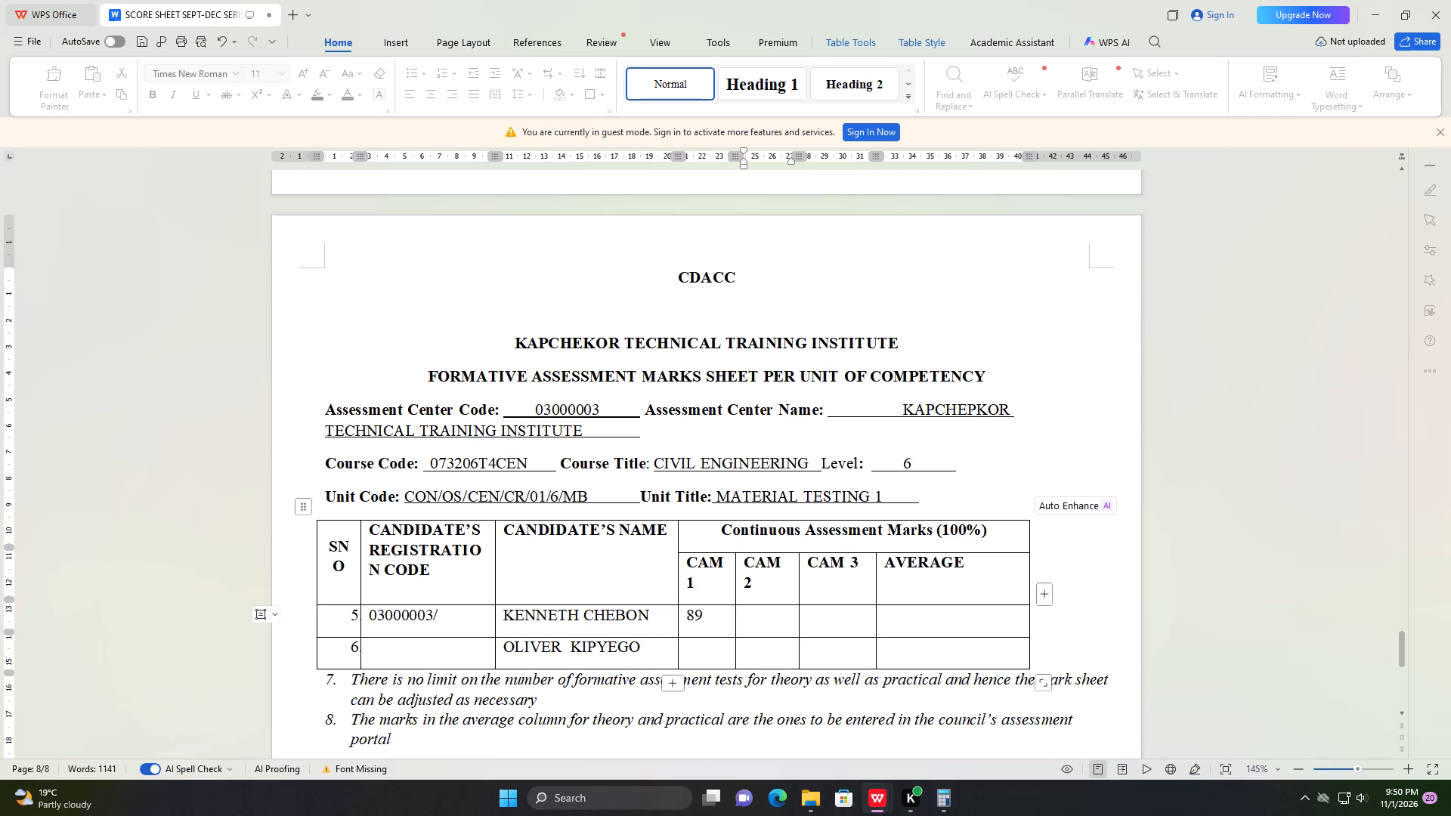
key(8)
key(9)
click(833, 613)
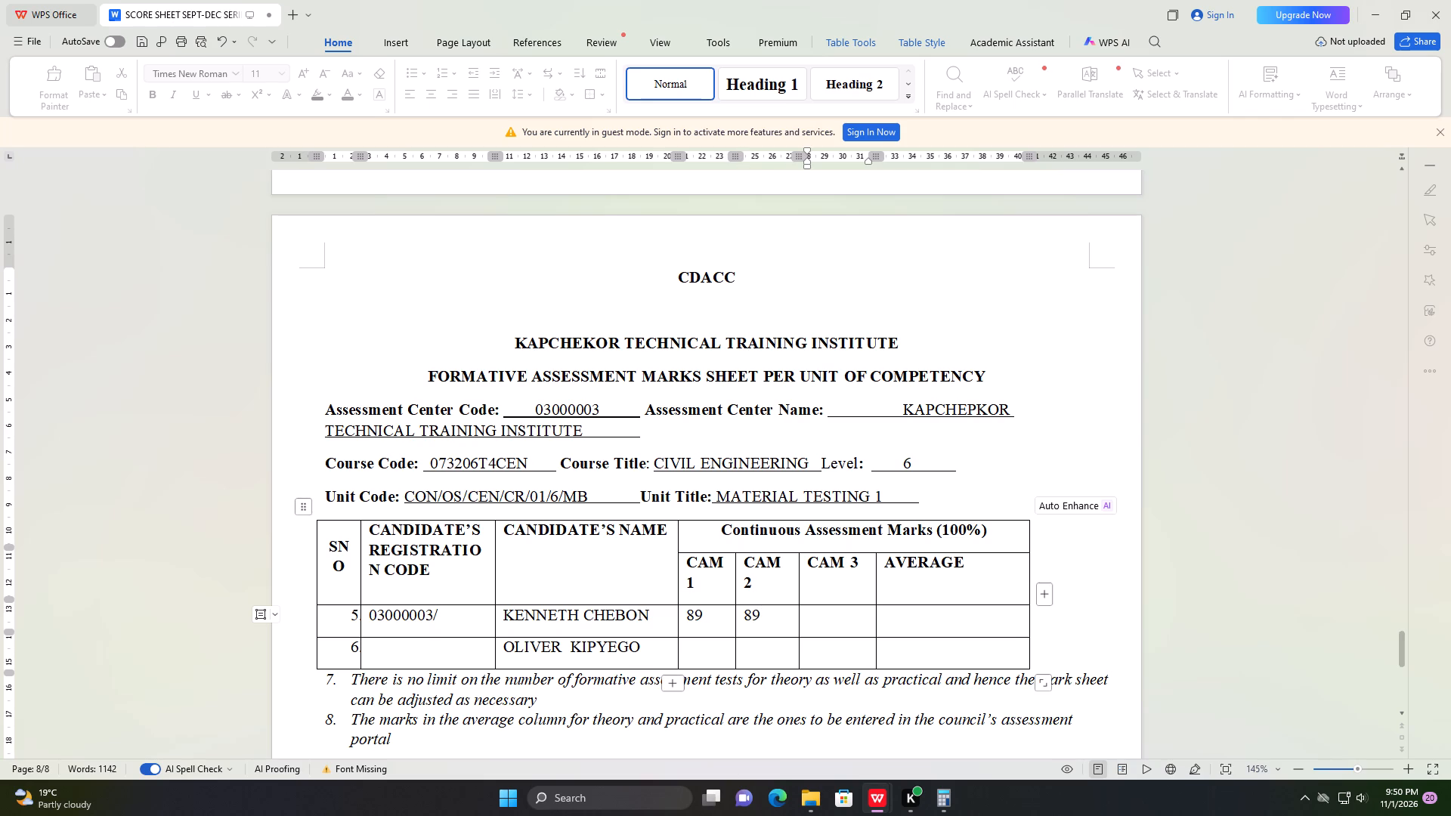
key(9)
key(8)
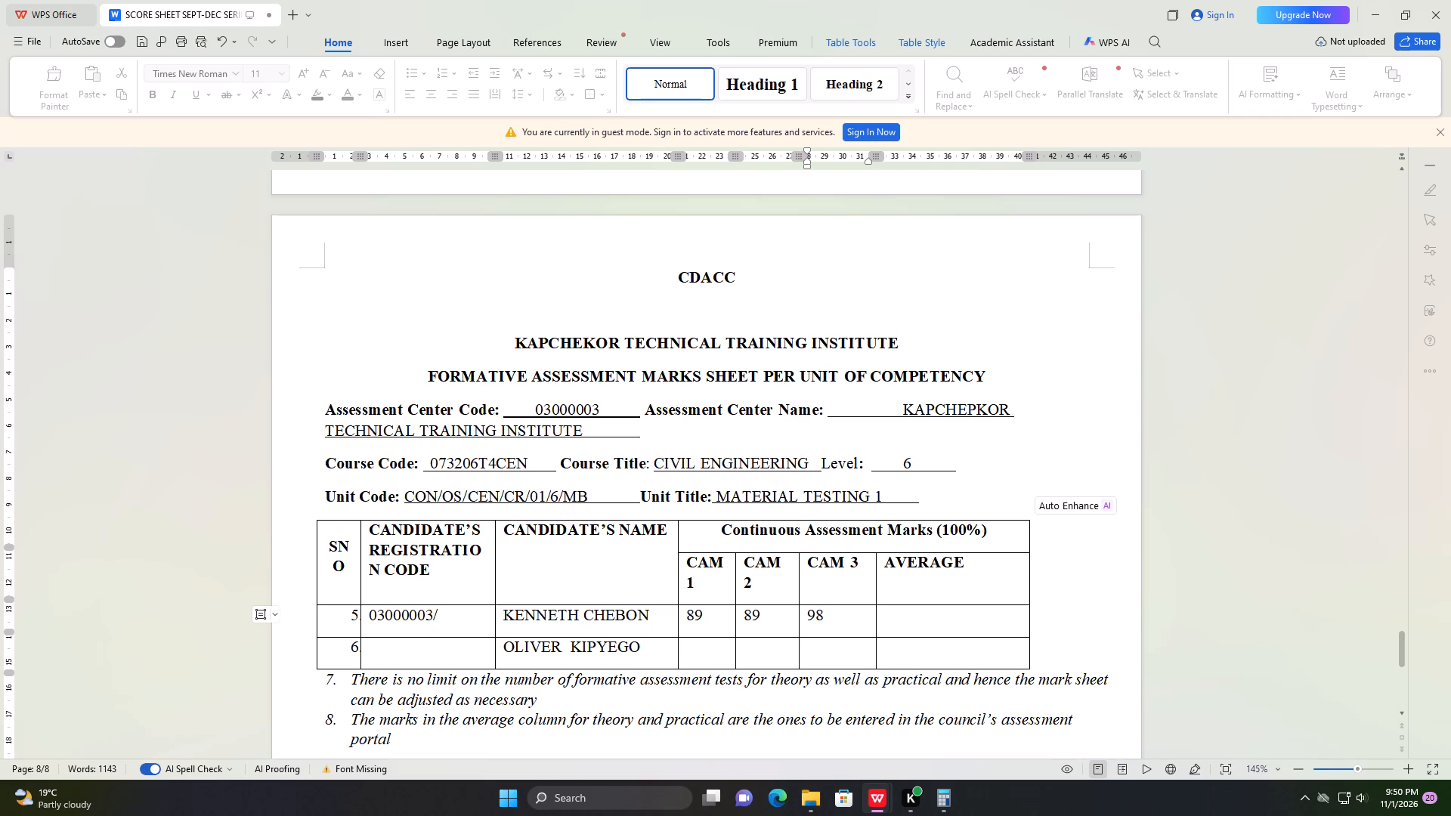
click(896, 623)
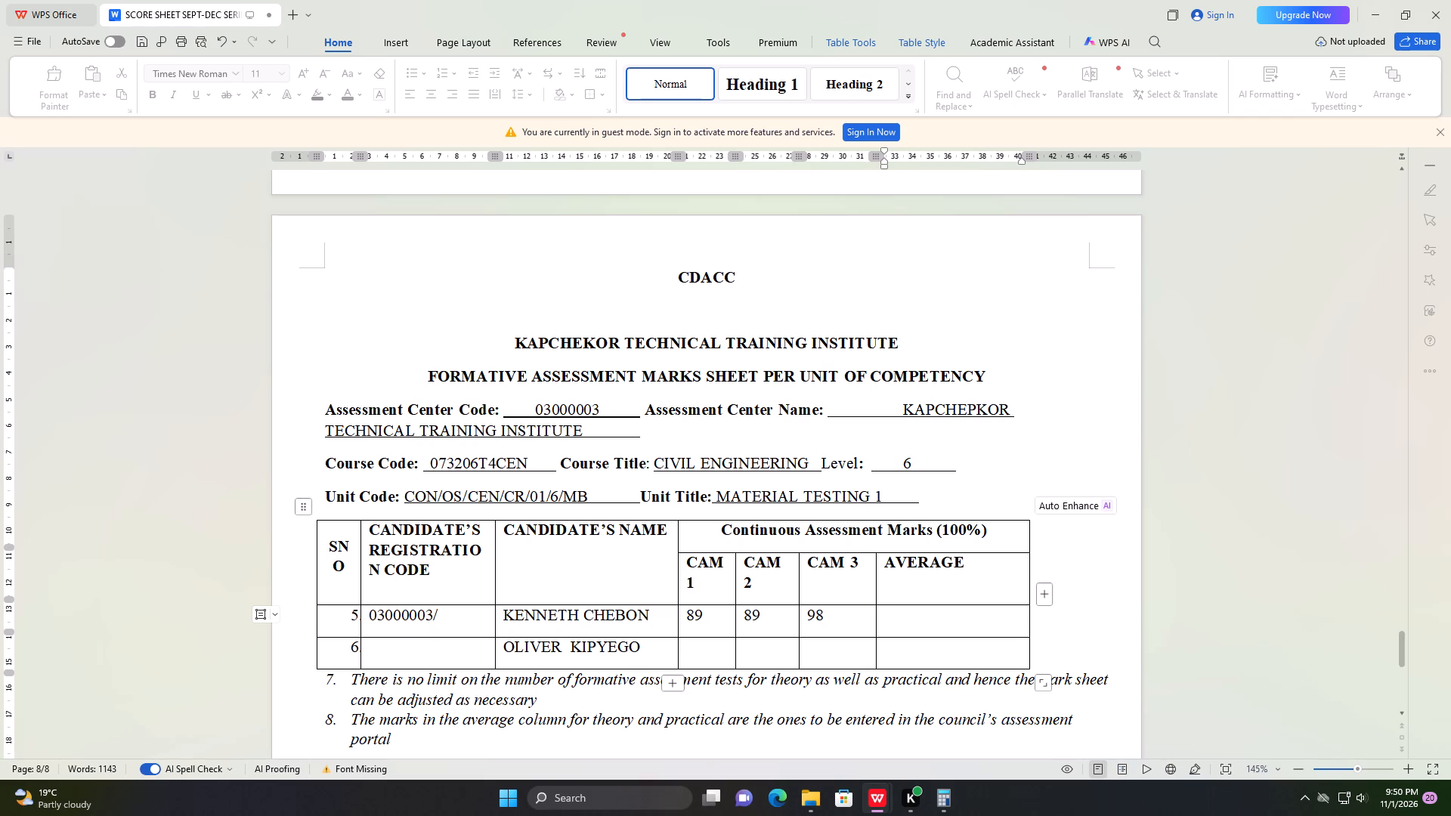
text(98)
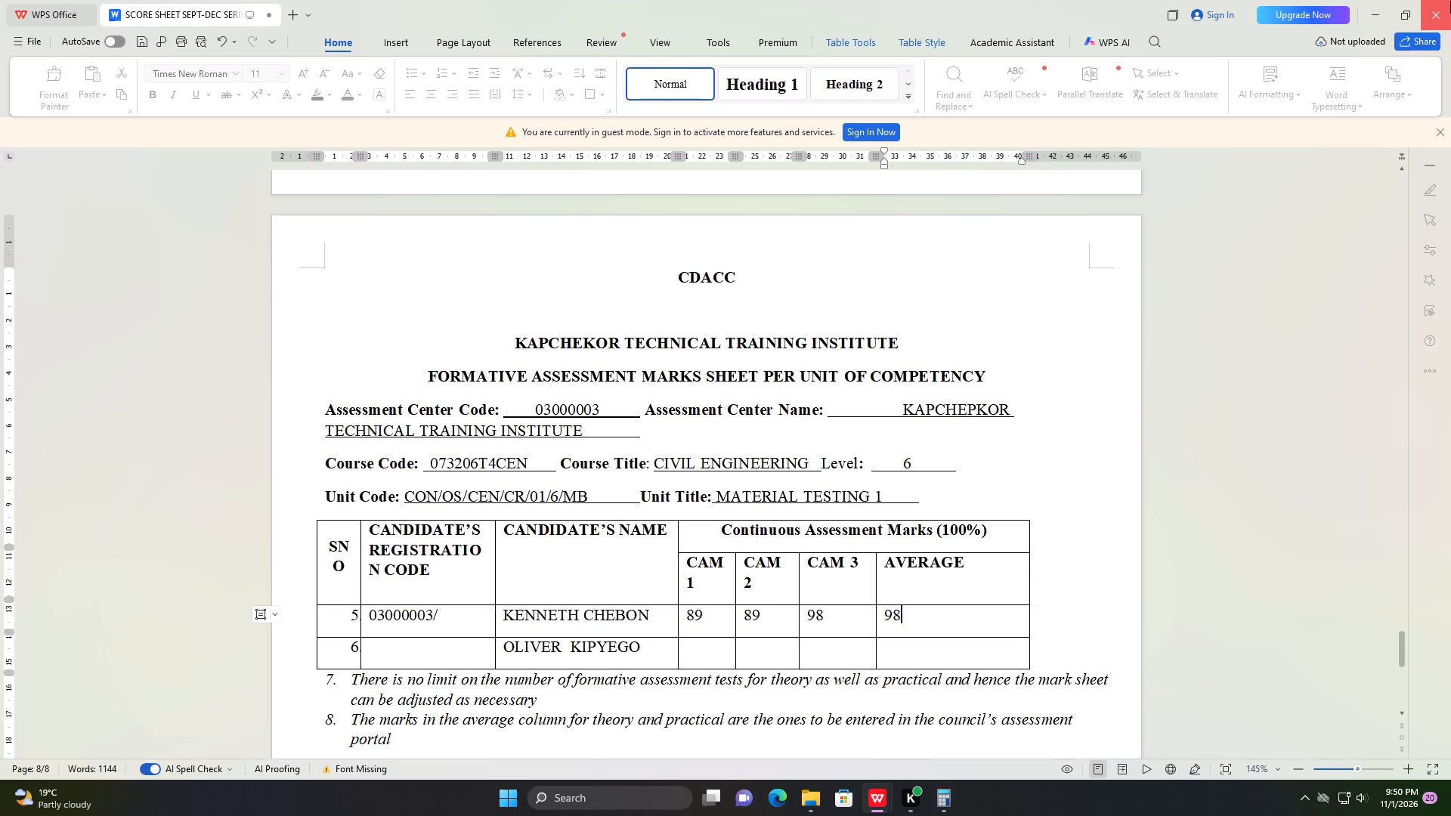
Copy the entire Water Supply System III marks sheet on page 3, from the institute heading through the internal verifier line.
scroll(1003, 286, up, 19)
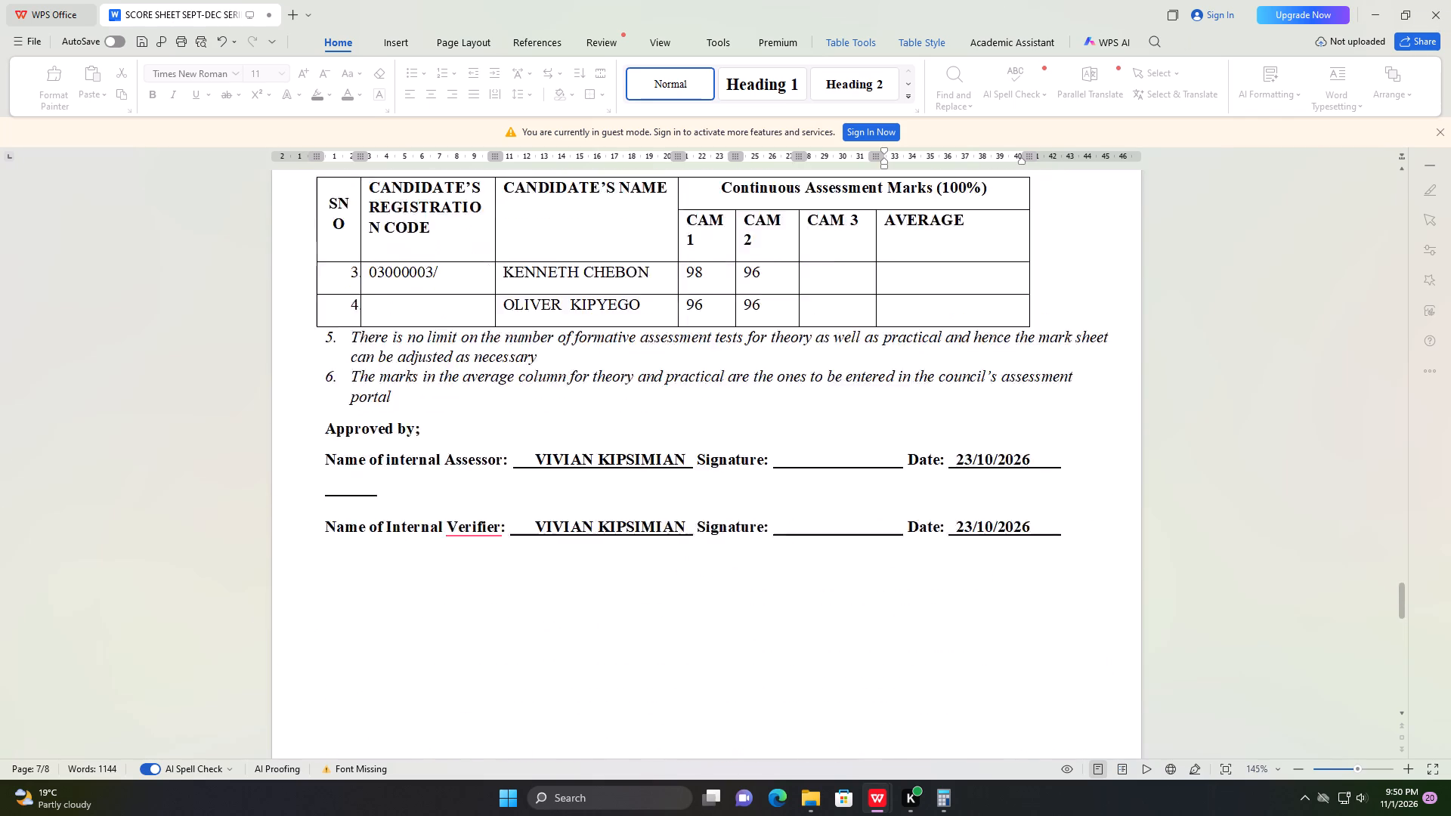
scroll(817, 417, up, 8)
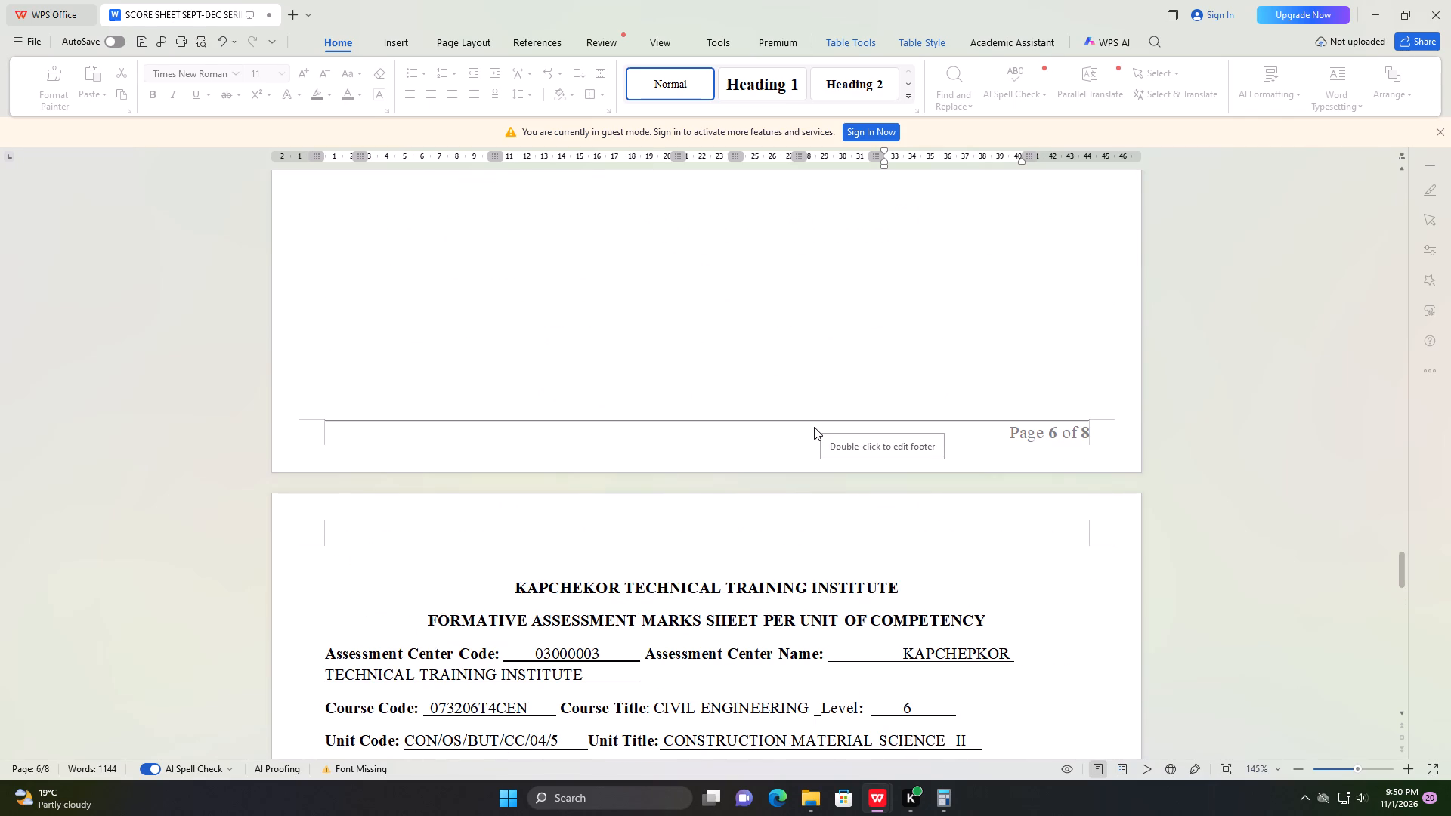
scroll(814, 428, up, 17)
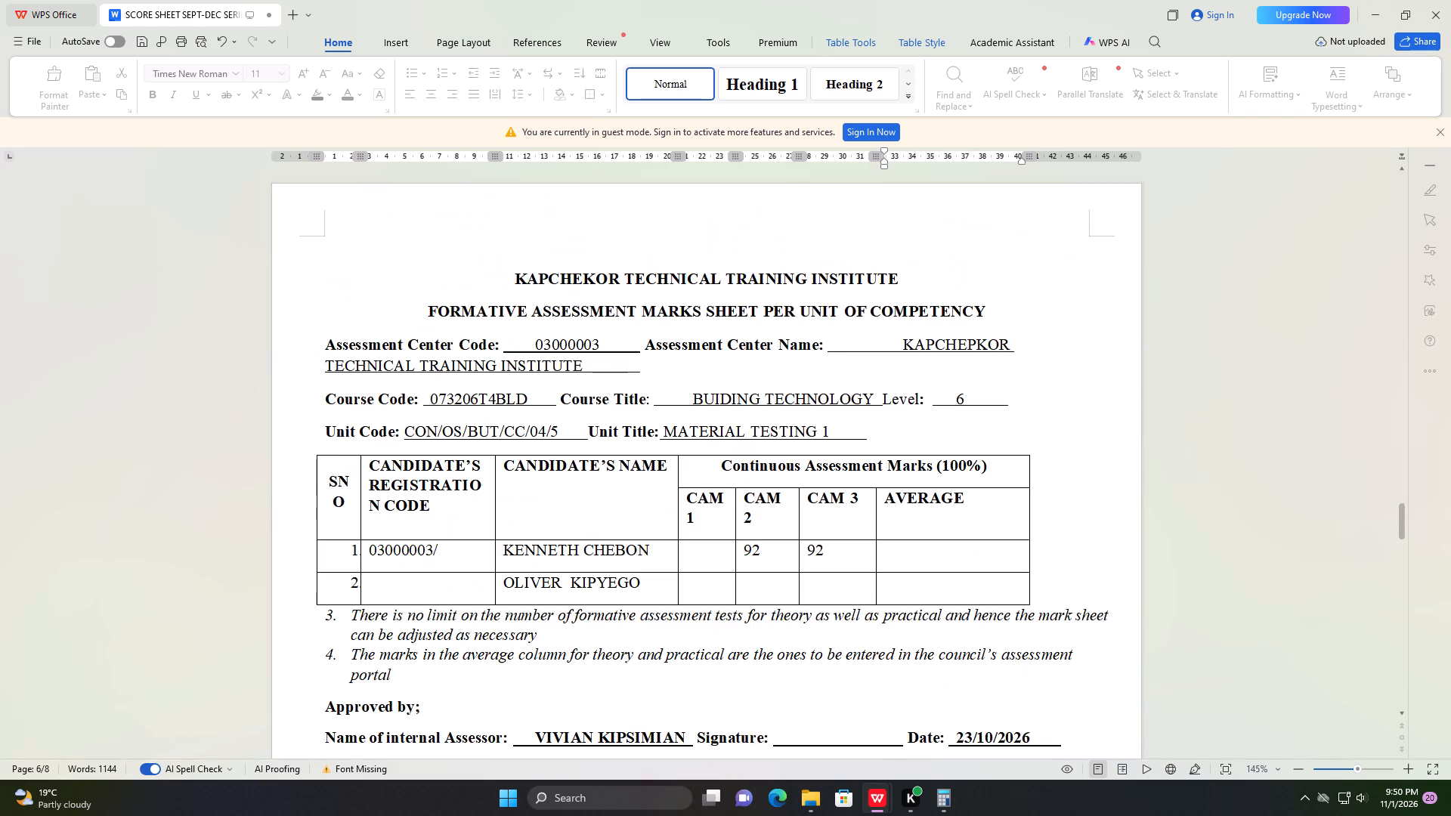
scroll(813, 430, up, 18)
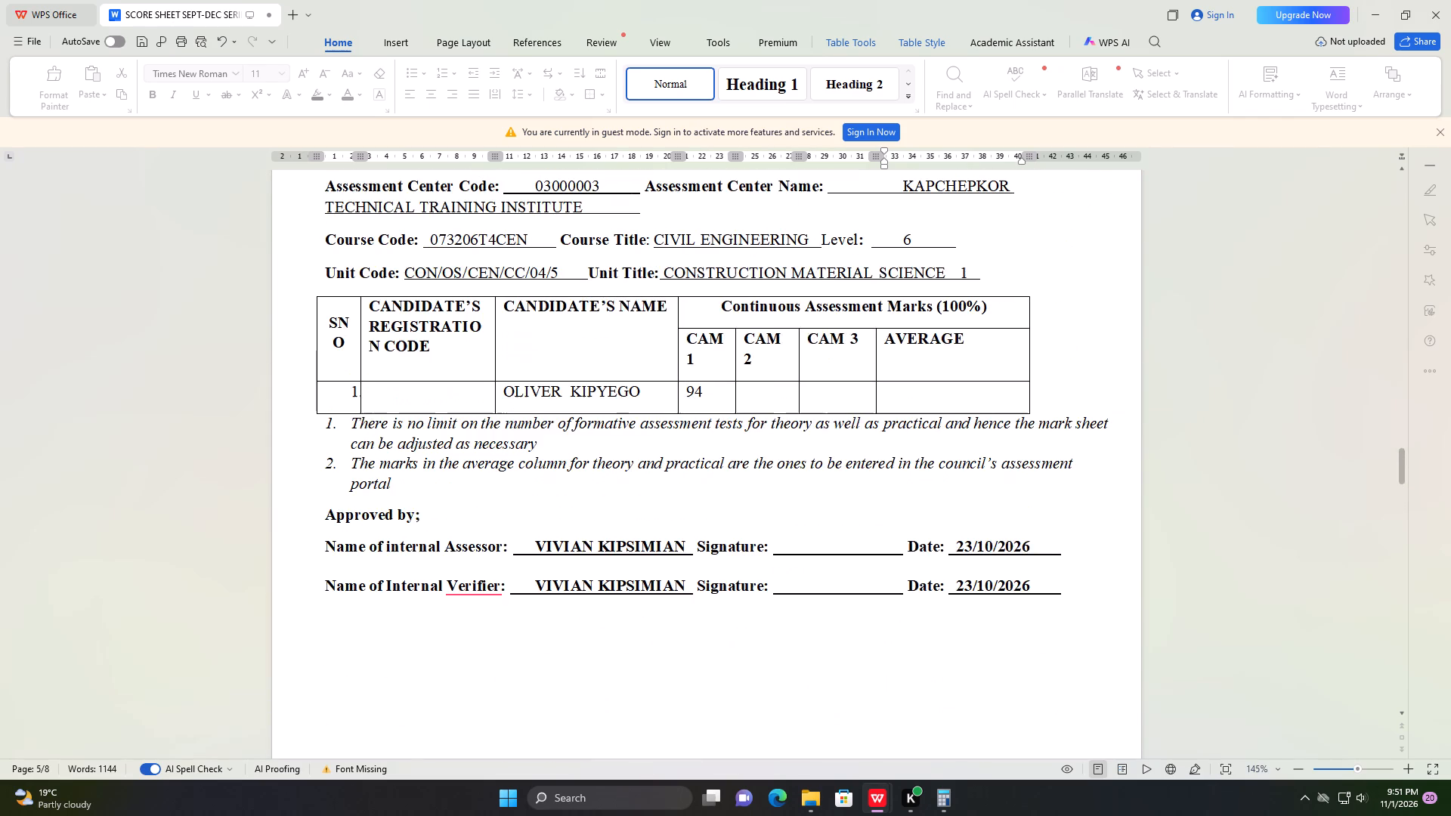
scroll(813, 430, up, 17)
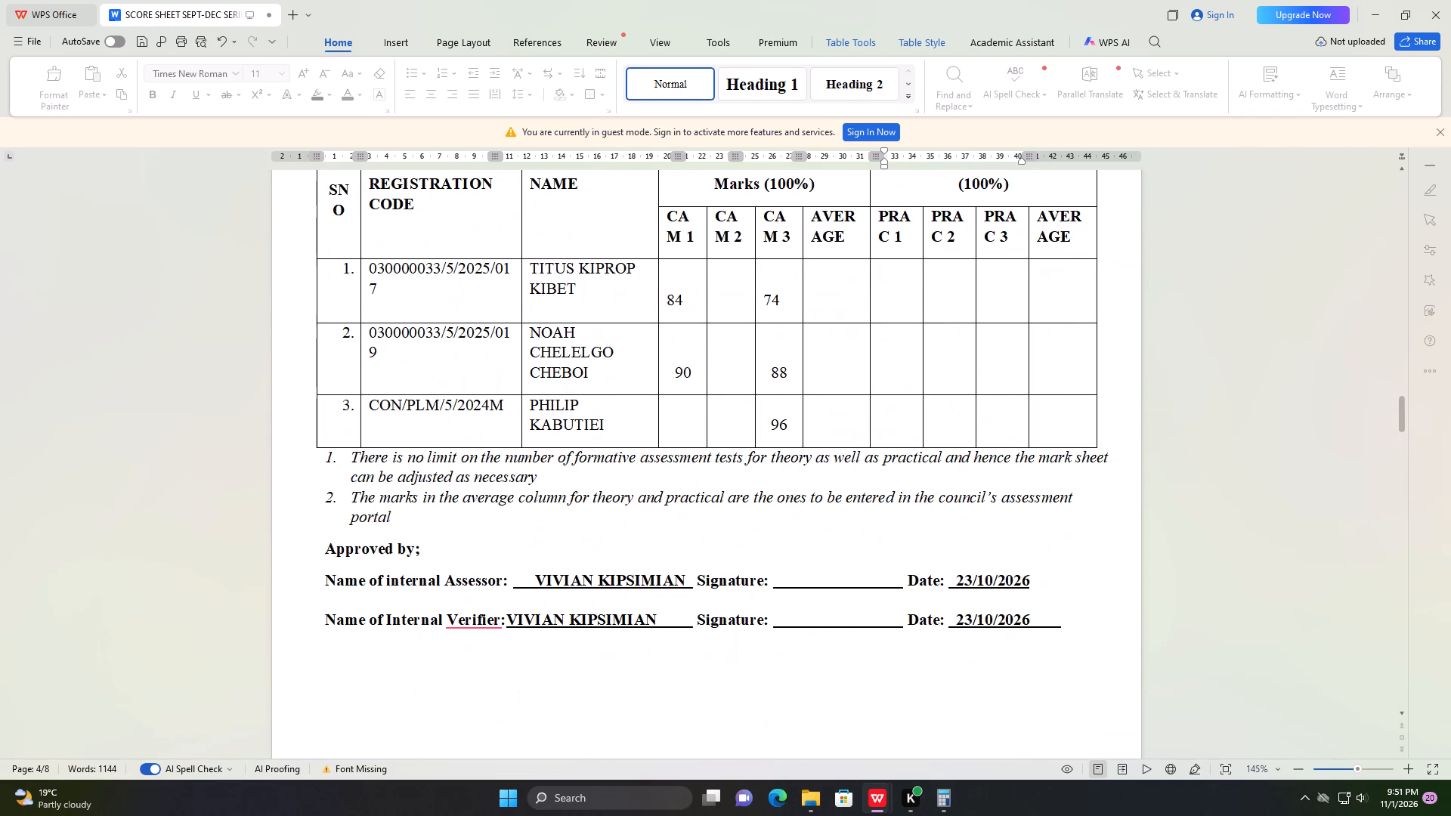
scroll(813, 430, up, 1)
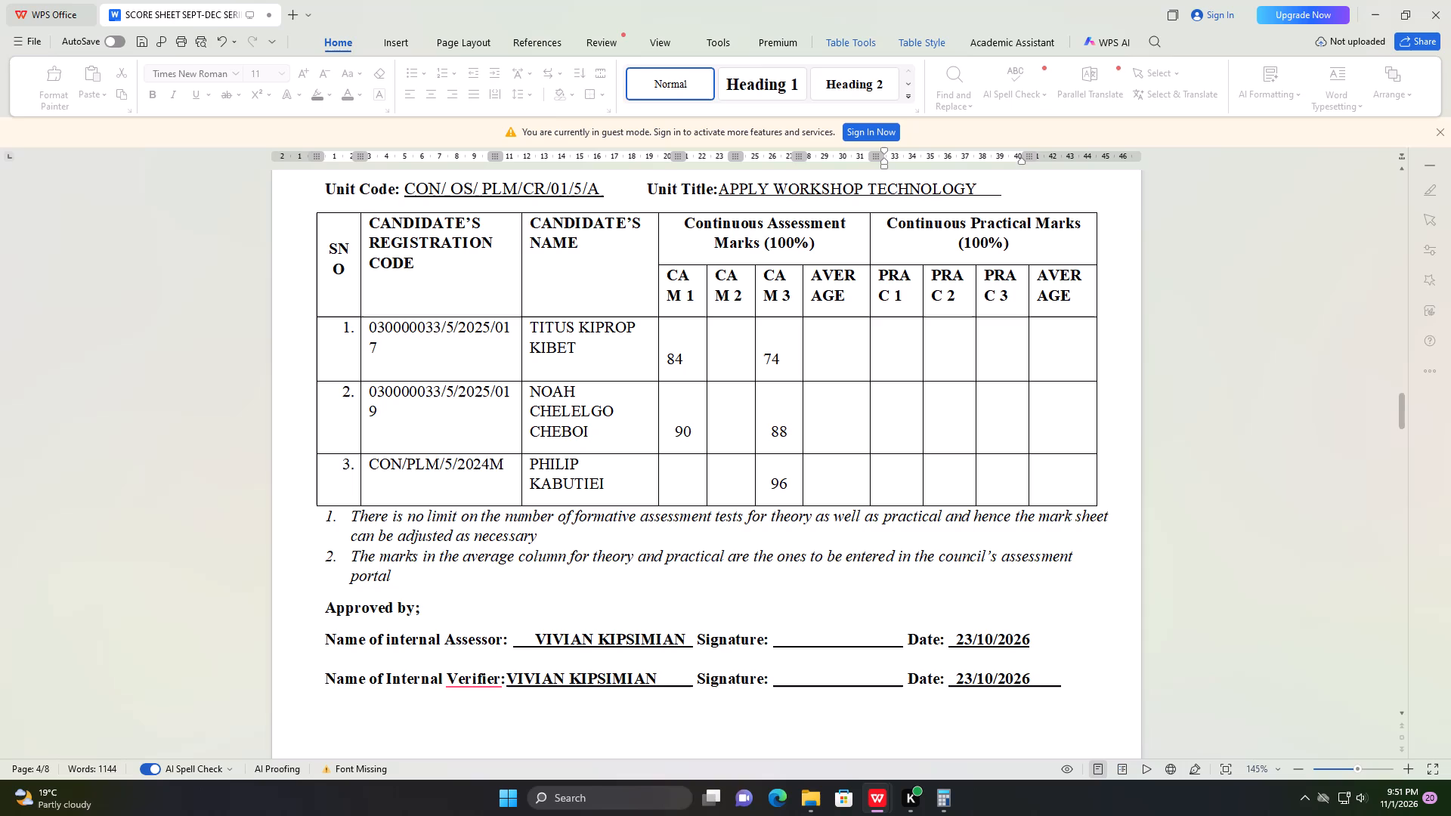
scroll(813, 430, up, 11)
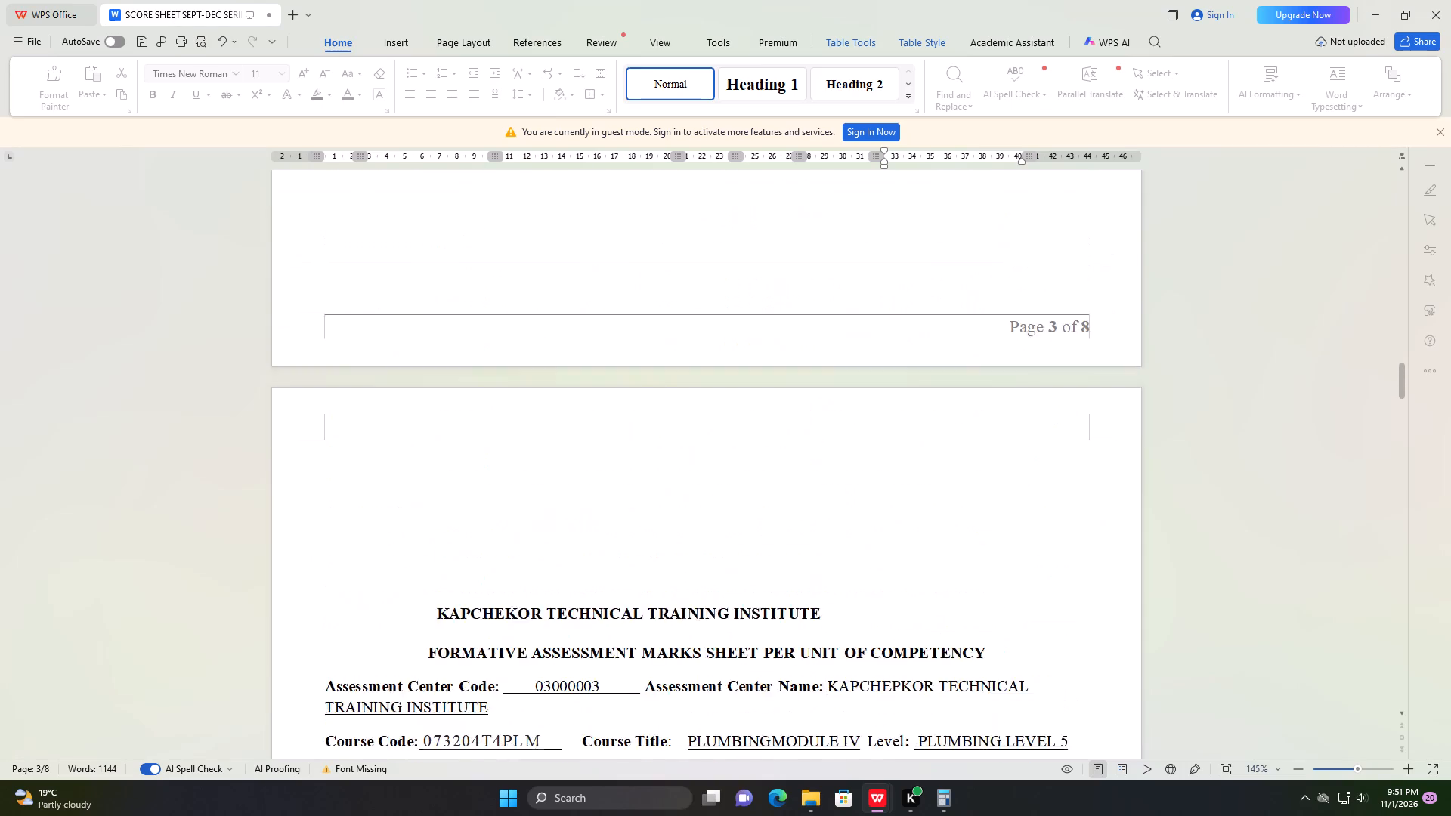
scroll(815, 429, up, 9)
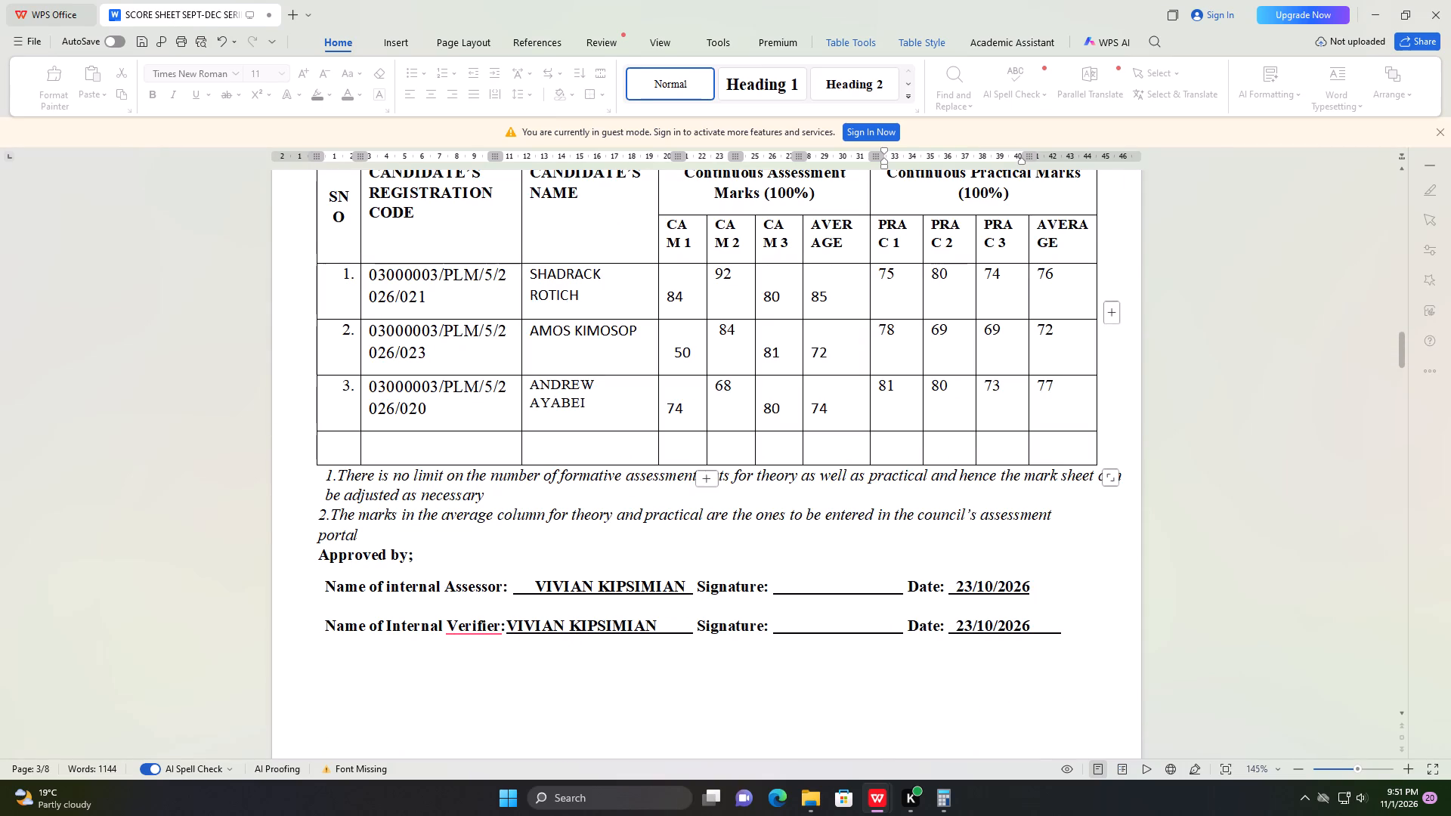
drag(1069, 688, 734, 258)
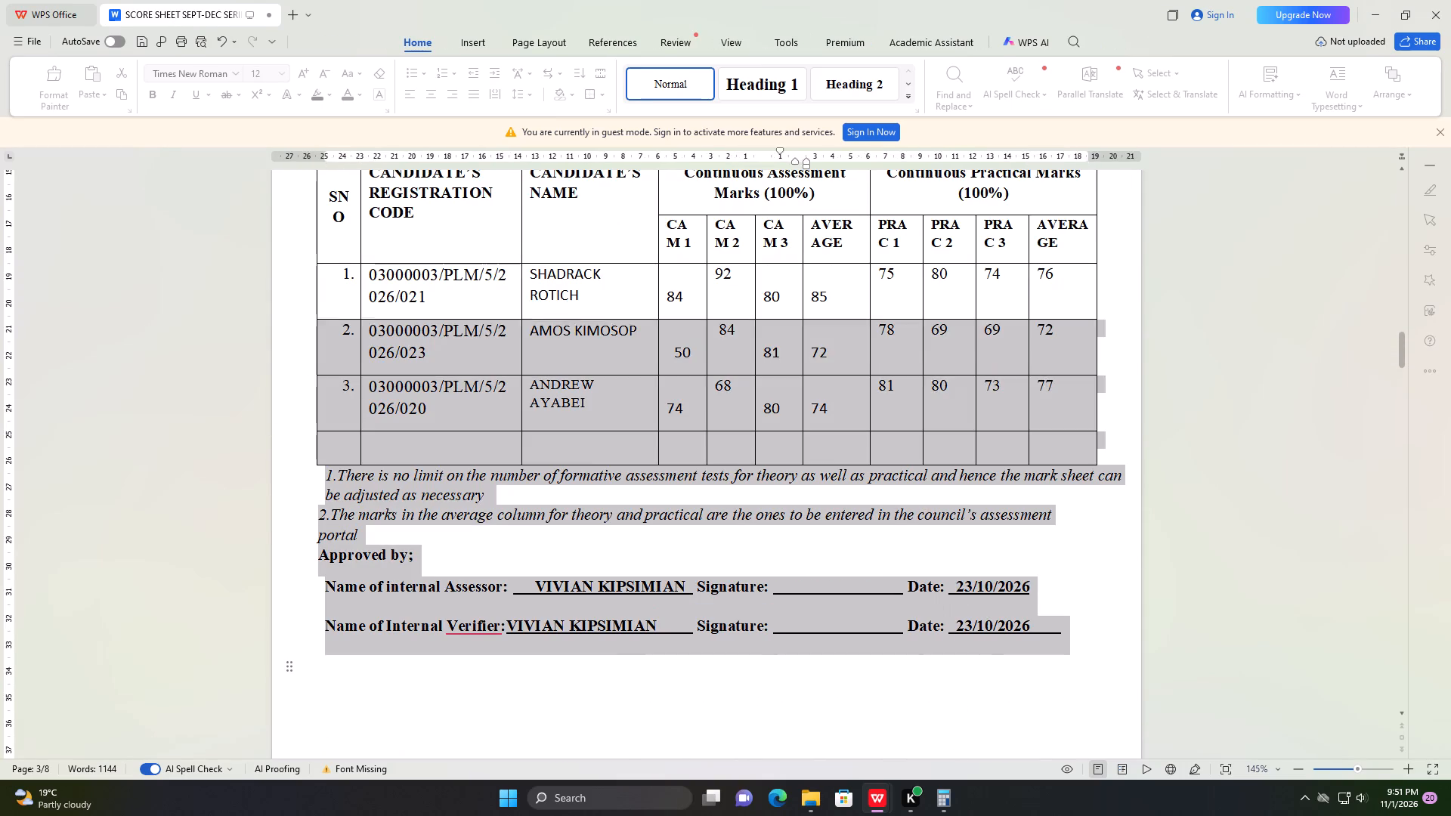
drag(734, 258, 496, 216)
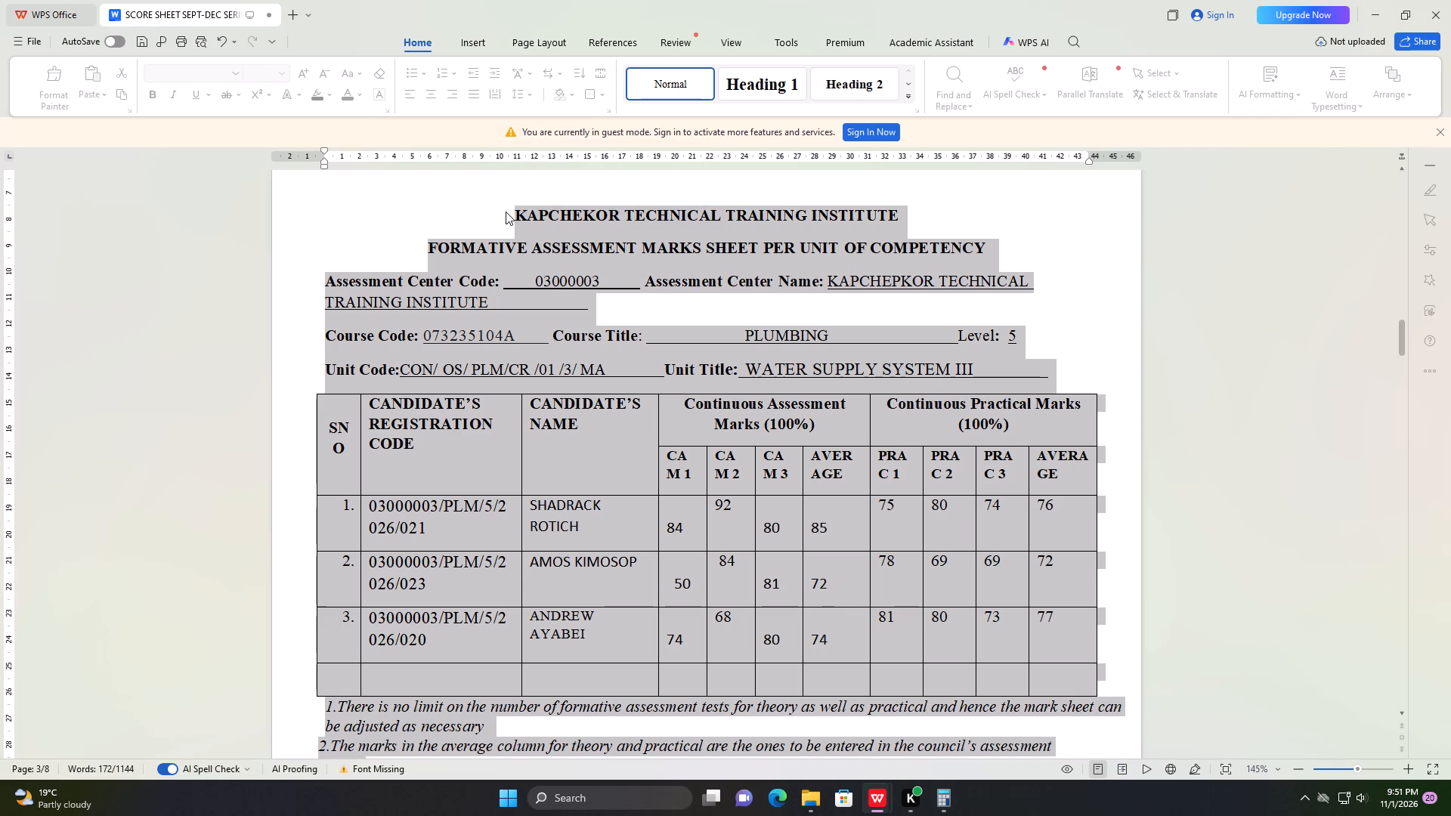
key(ctrl+c)
Paste the copied plumbing marks sheet below the internal verifier line of the page 8 sheet.
scroll(506, 213, down, 10)
scroll(494, 291, down, 5)
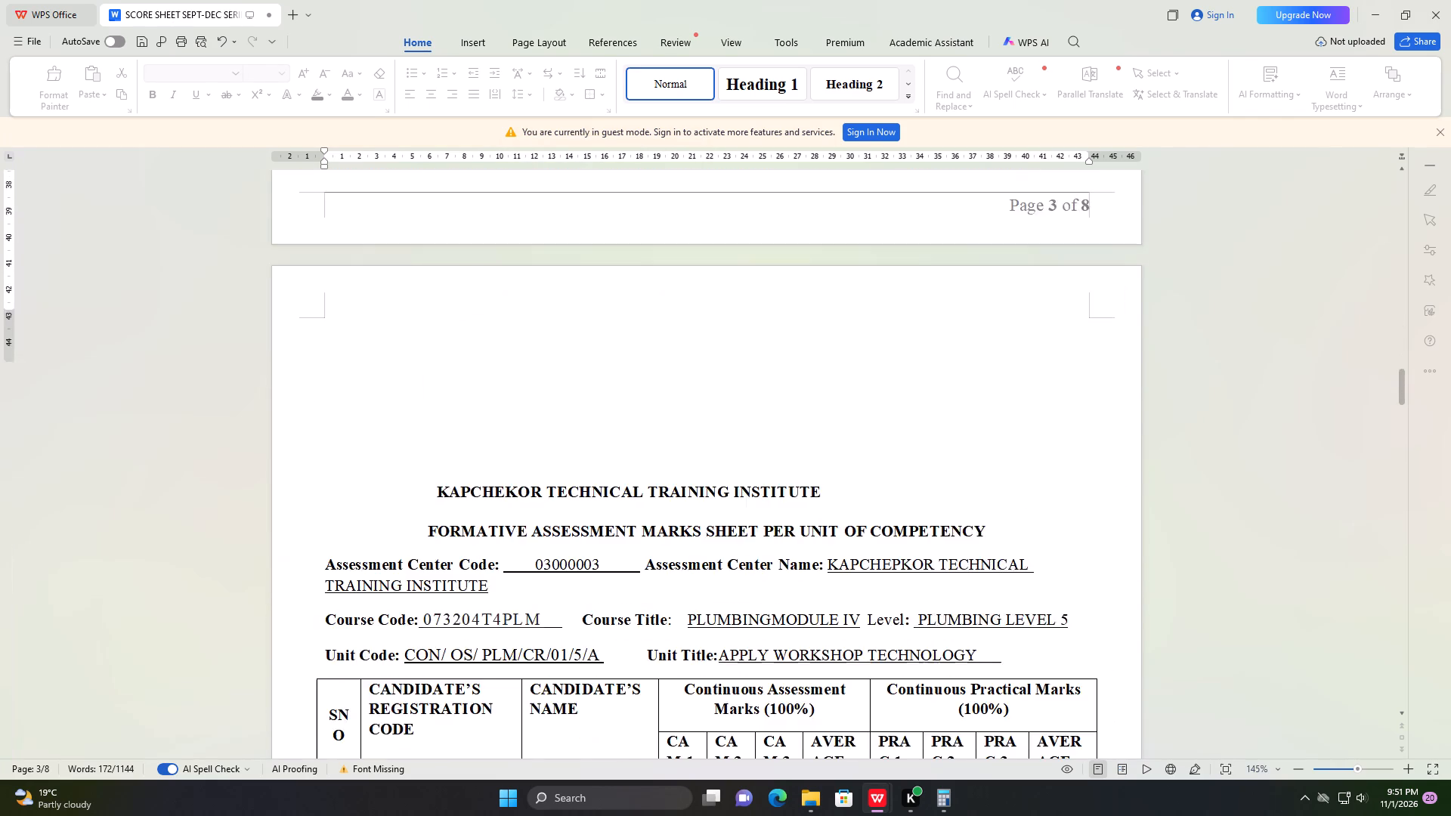
scroll(494, 314, down, 7)
scroll(493, 372, down, 20)
scroll(493, 372, down, 6)
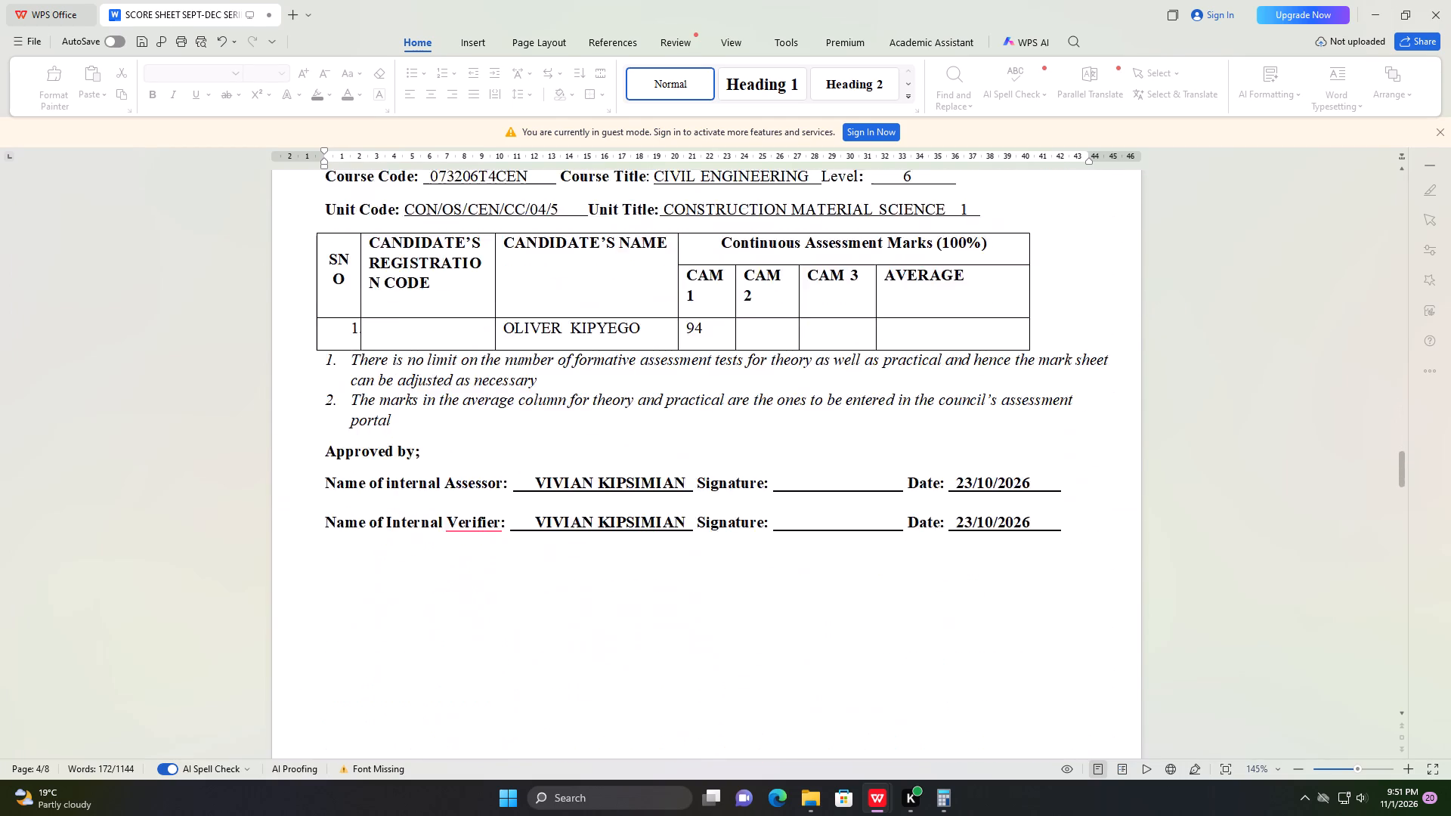
scroll(495, 418, down, 17)
scroll(492, 434, down, 12)
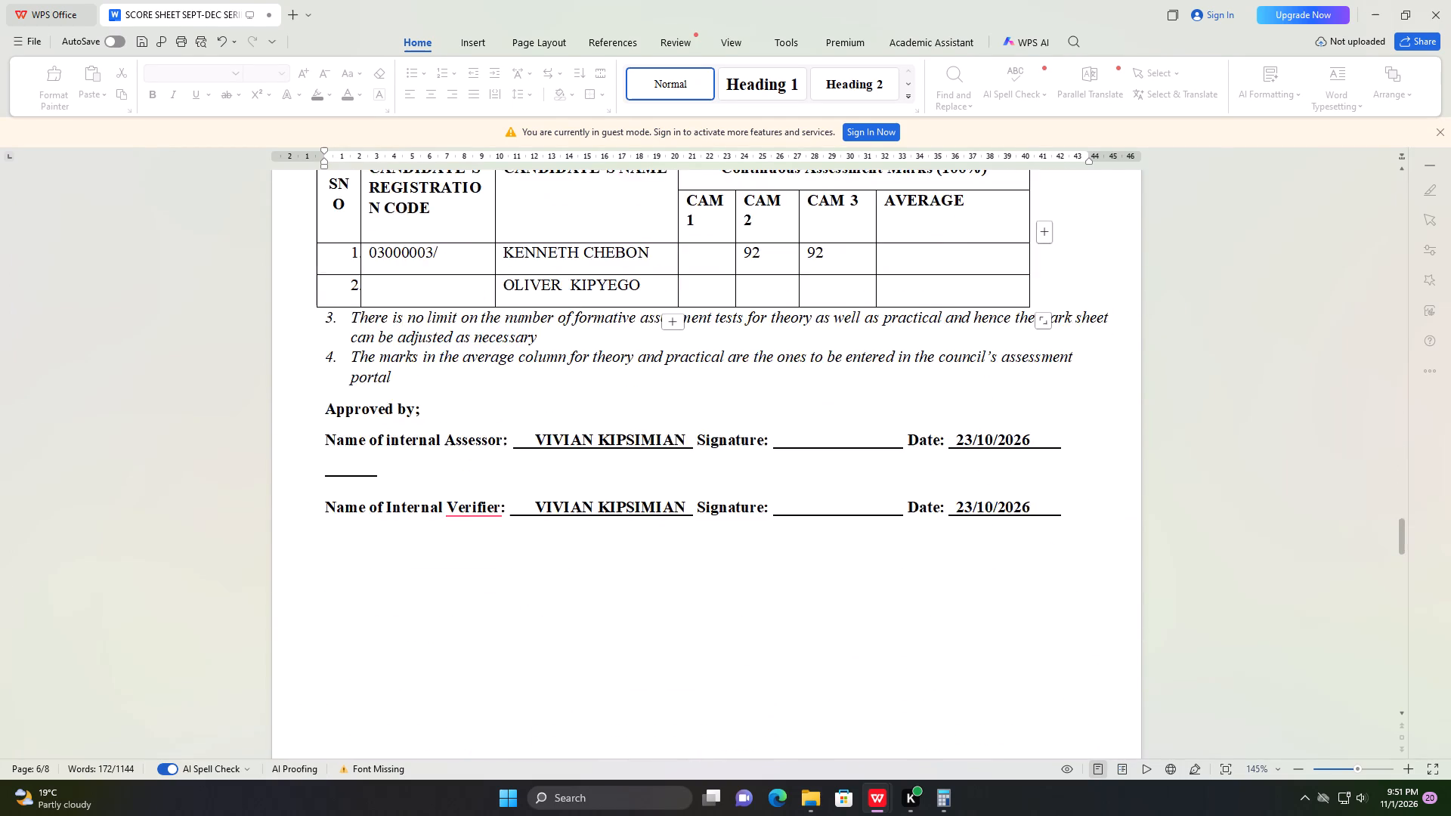
scroll(490, 441, down, 18)
scroll(490, 444, down, 9)
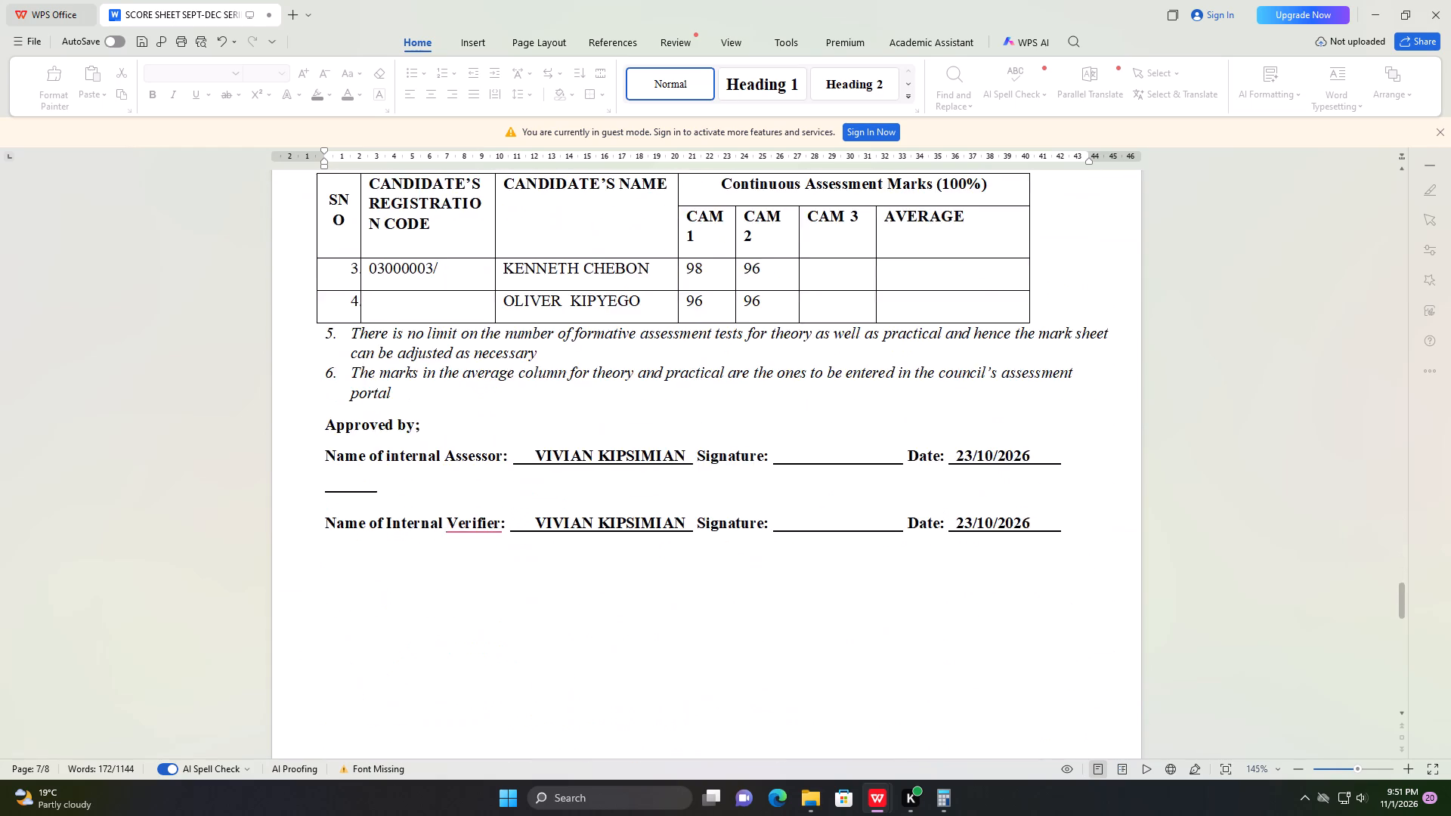
scroll(490, 444, down, 19)
scroll(490, 445, down, 4)
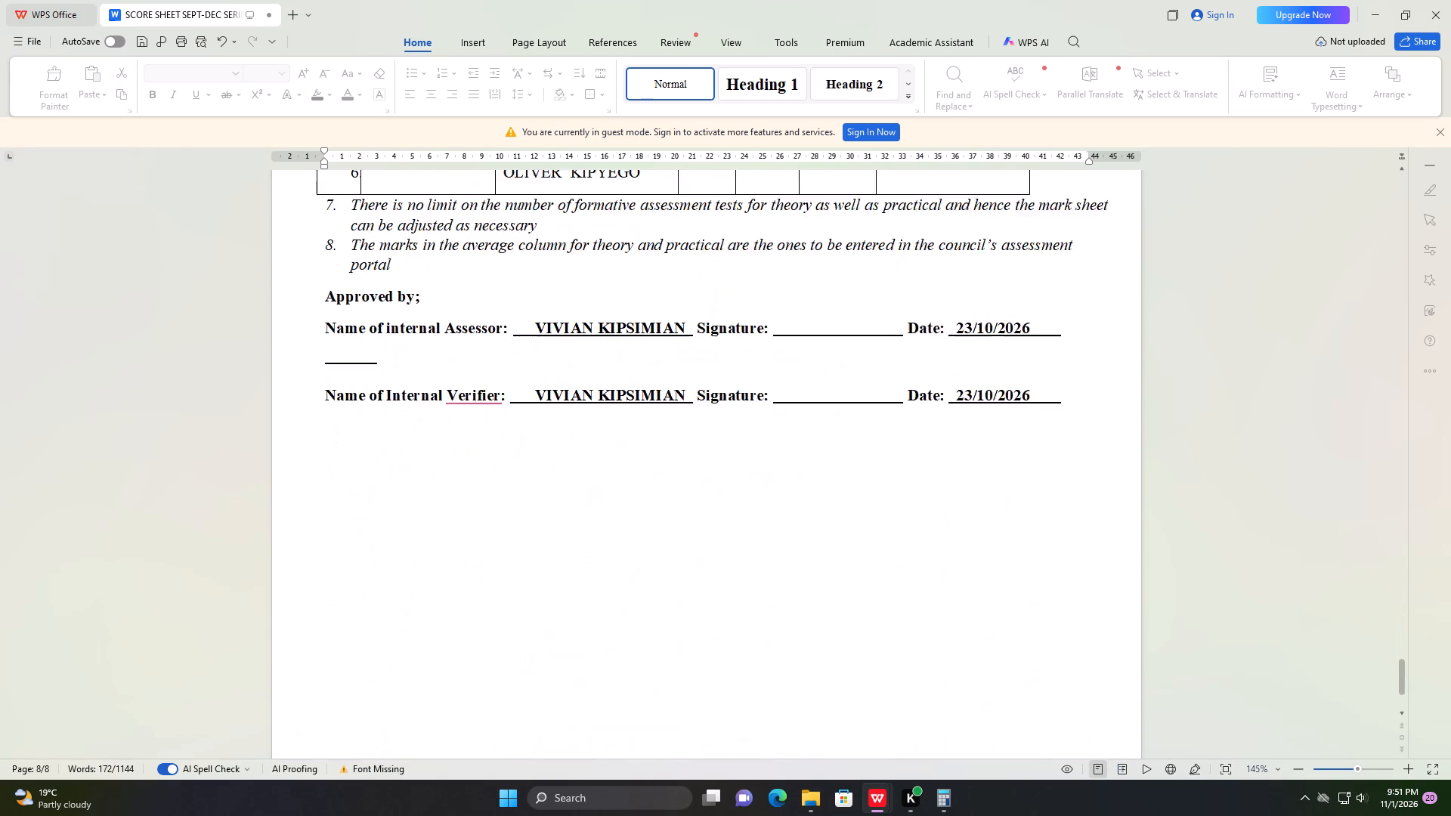
scroll(490, 445, down, 11)
scroll(490, 444, up, 5)
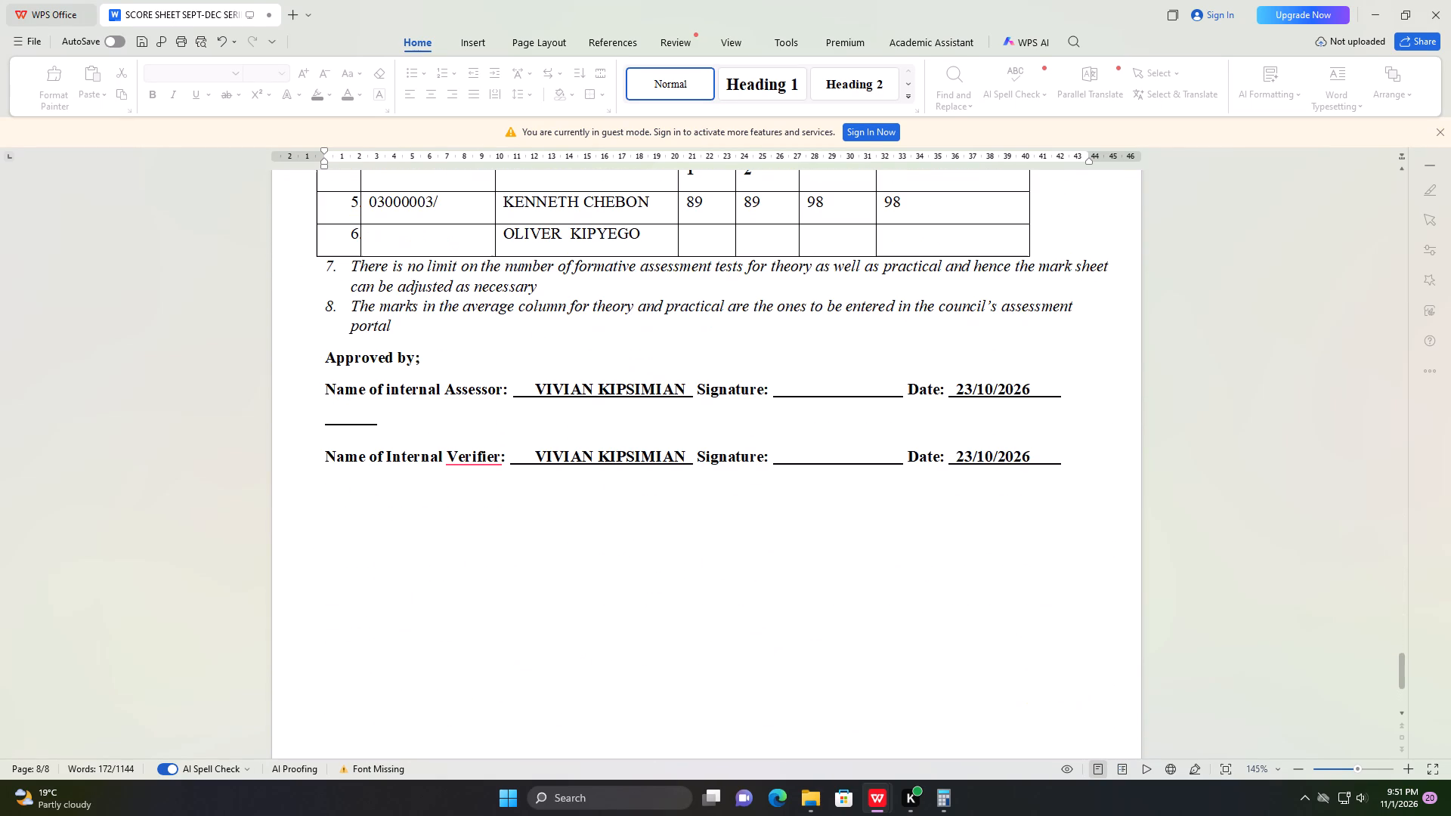
scroll(485, 567, down, 3)
click(484, 557)
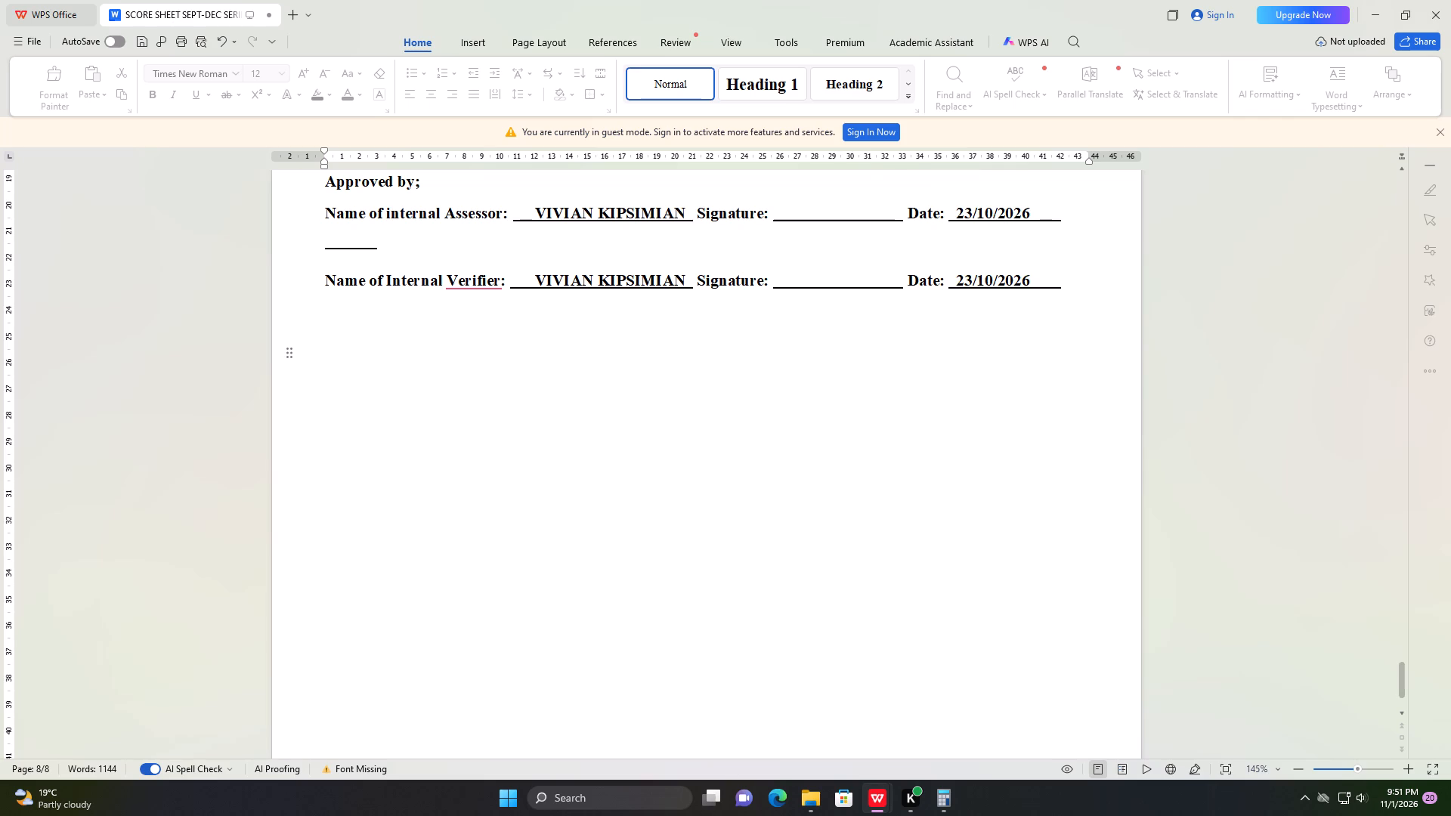
key(ctrl+v)
Insert blank lines above the pasted sheet's institute heading to push the whole sheet onto page 9.
scroll(485, 546, up, 10)
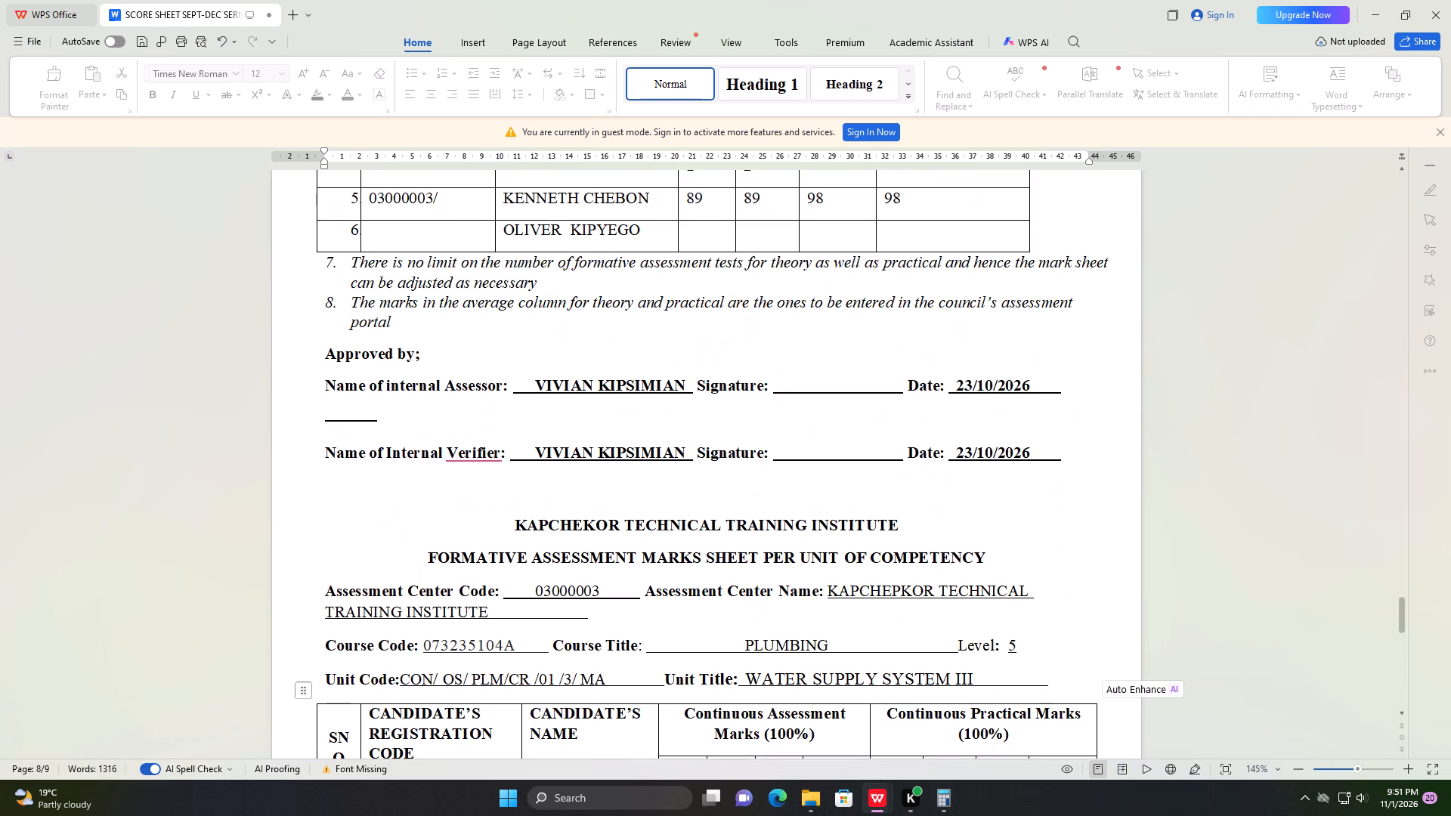
click(537, 504)
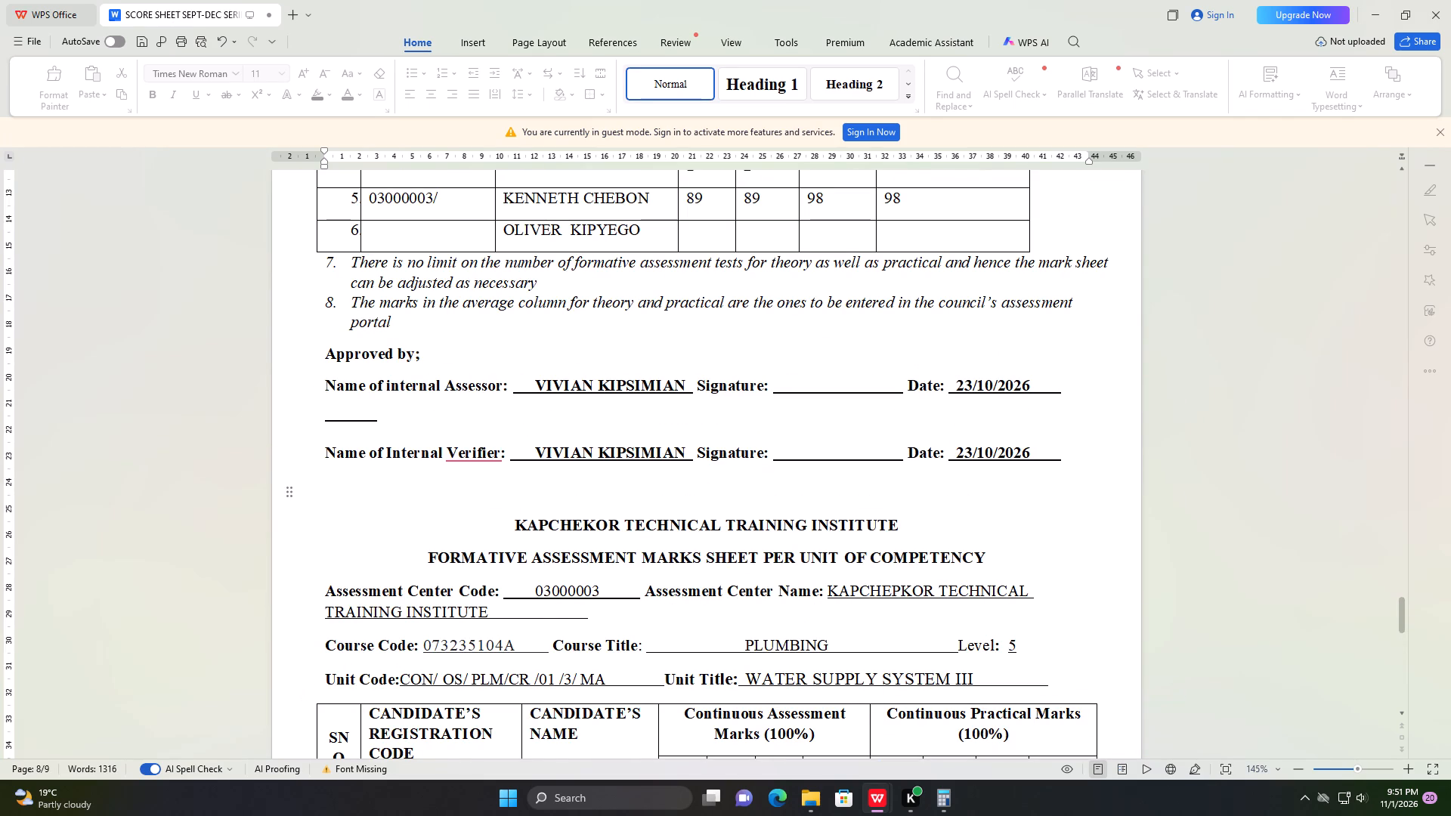
key(Return)
key(Return)
key(Return)
key(Return)
key(Return)
key(Return)
key(Return)
key(Return)
key(Return)
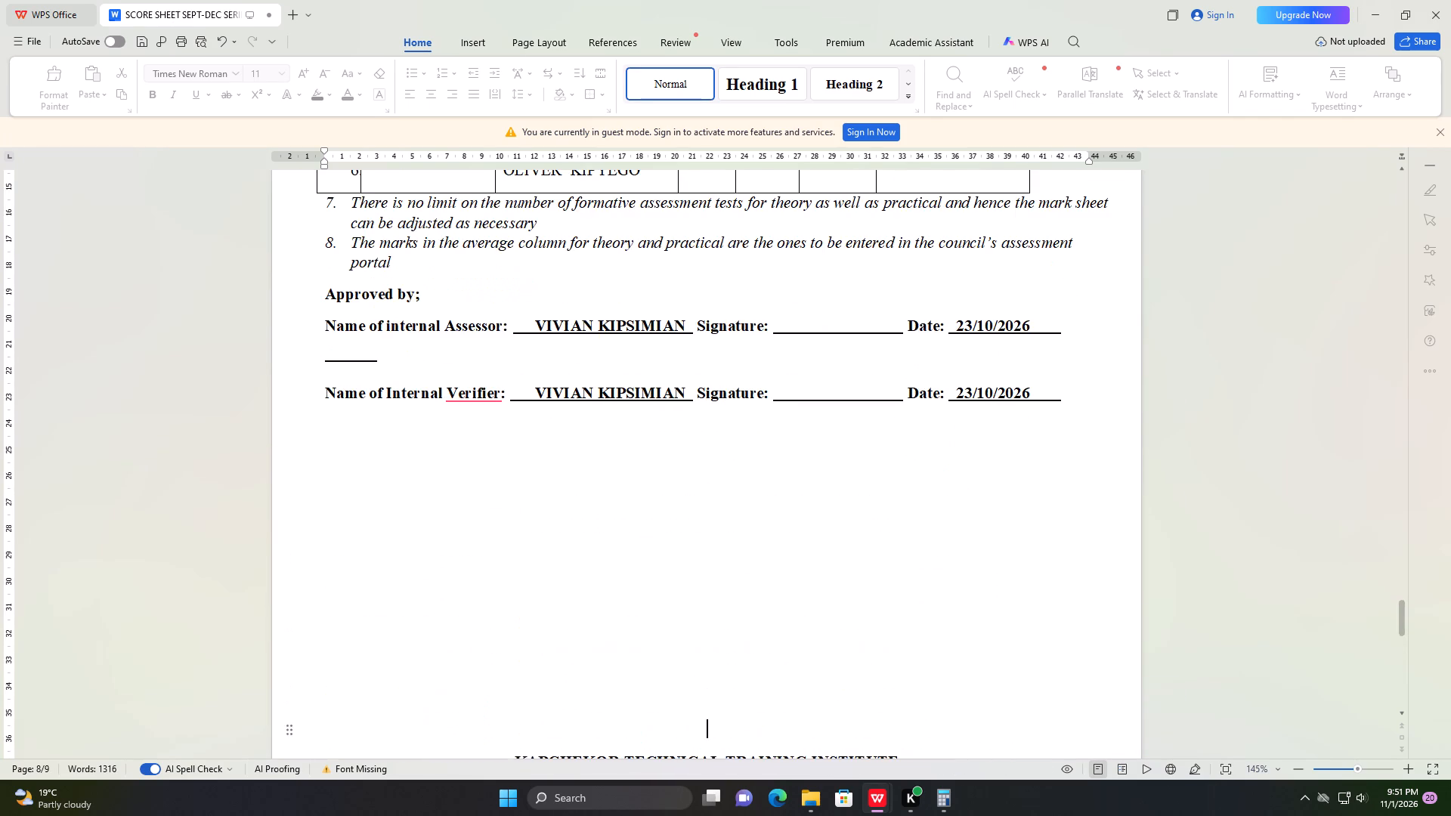
key(Return)
key(Return)
scroll(537, 504, down, 4)
key(Return)
key(Return)
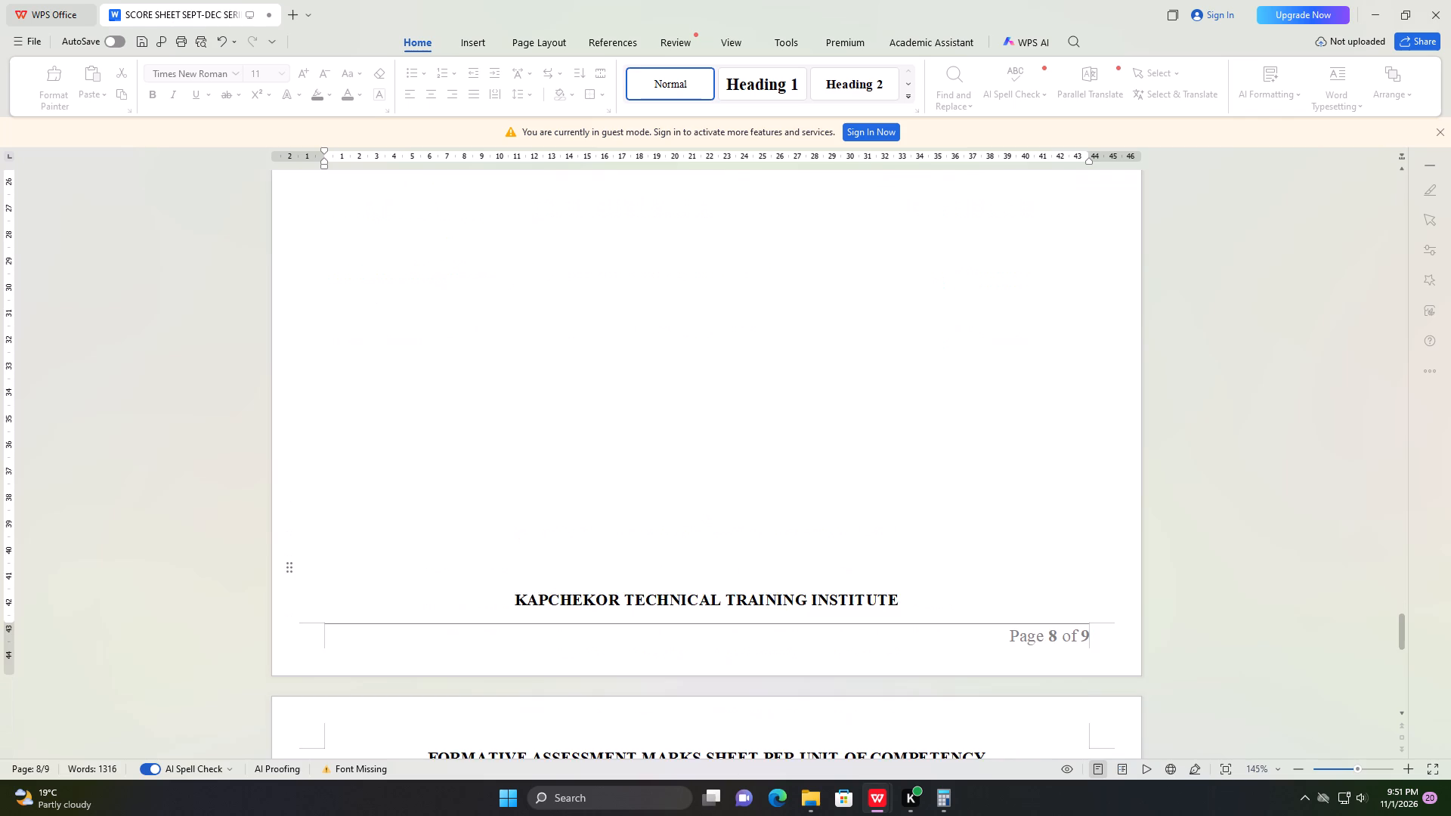
key(Return)
key(Return)
Clear the first candidate's copied CAM 1, CAM 2, CAM 3 and theory average marks in the page 9 table.
scroll(537, 504, down, 11)
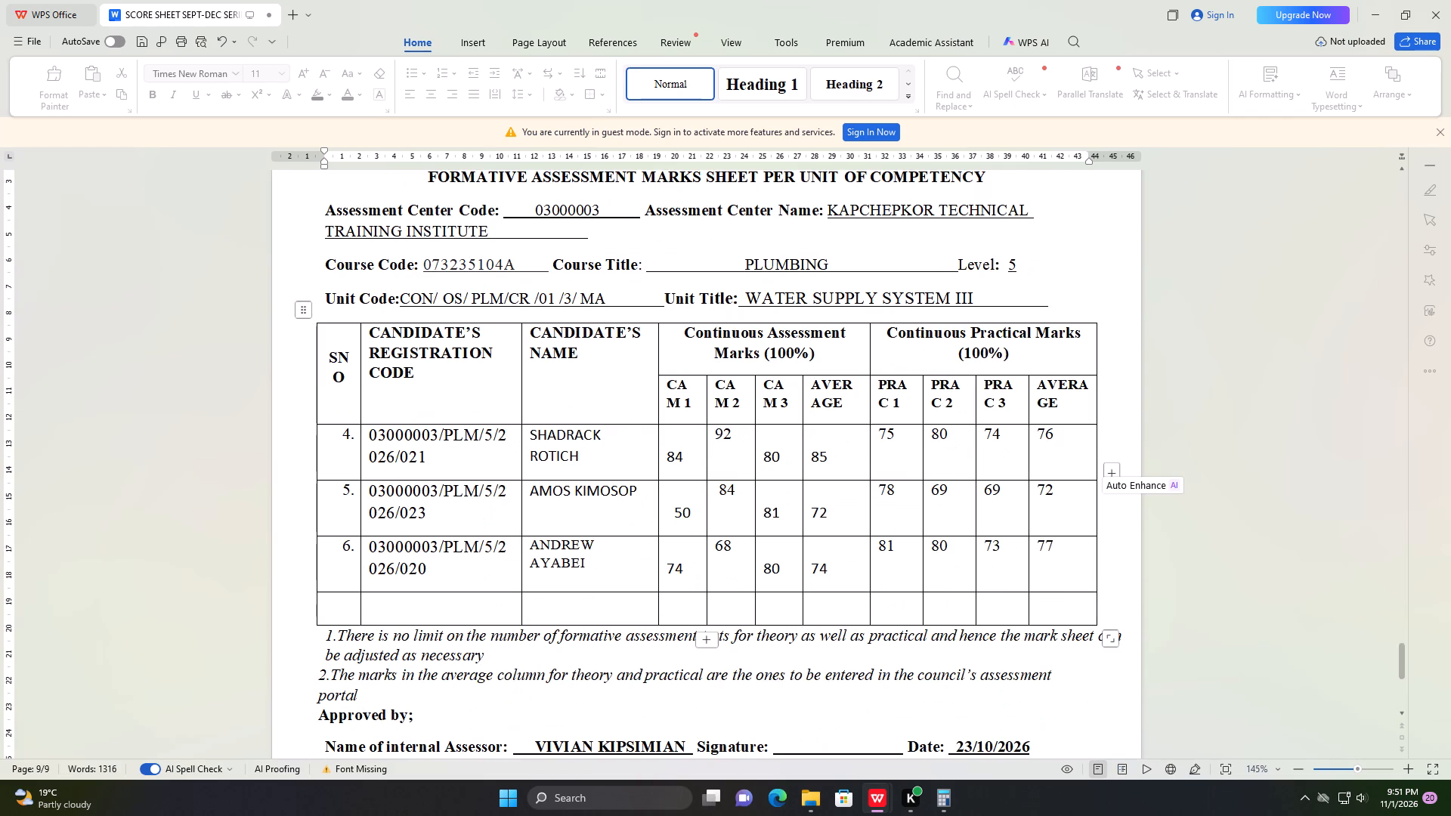
drag(696, 468, 670, 463)
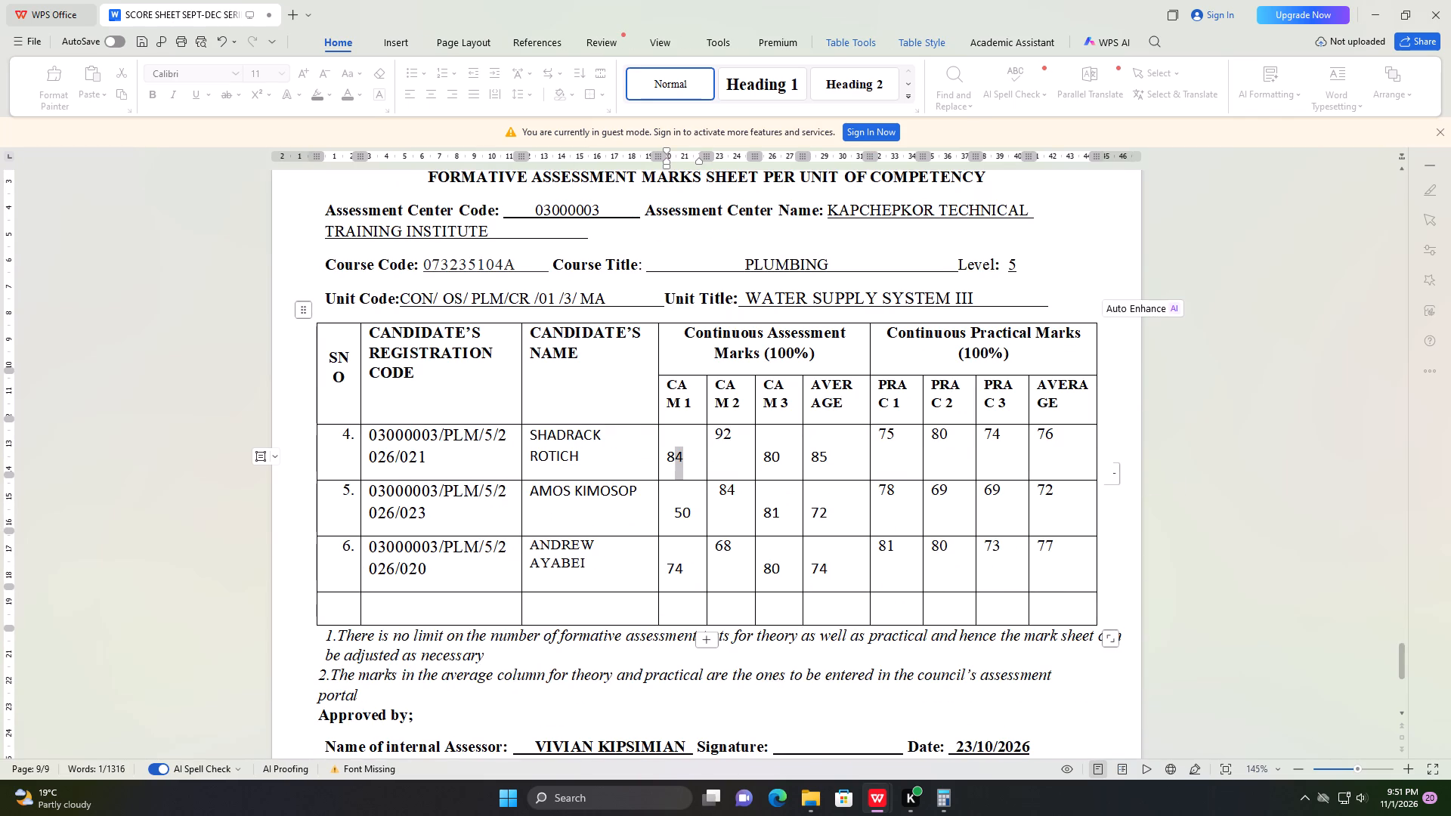
drag(670, 463, 665, 463)
key(BackSpace)
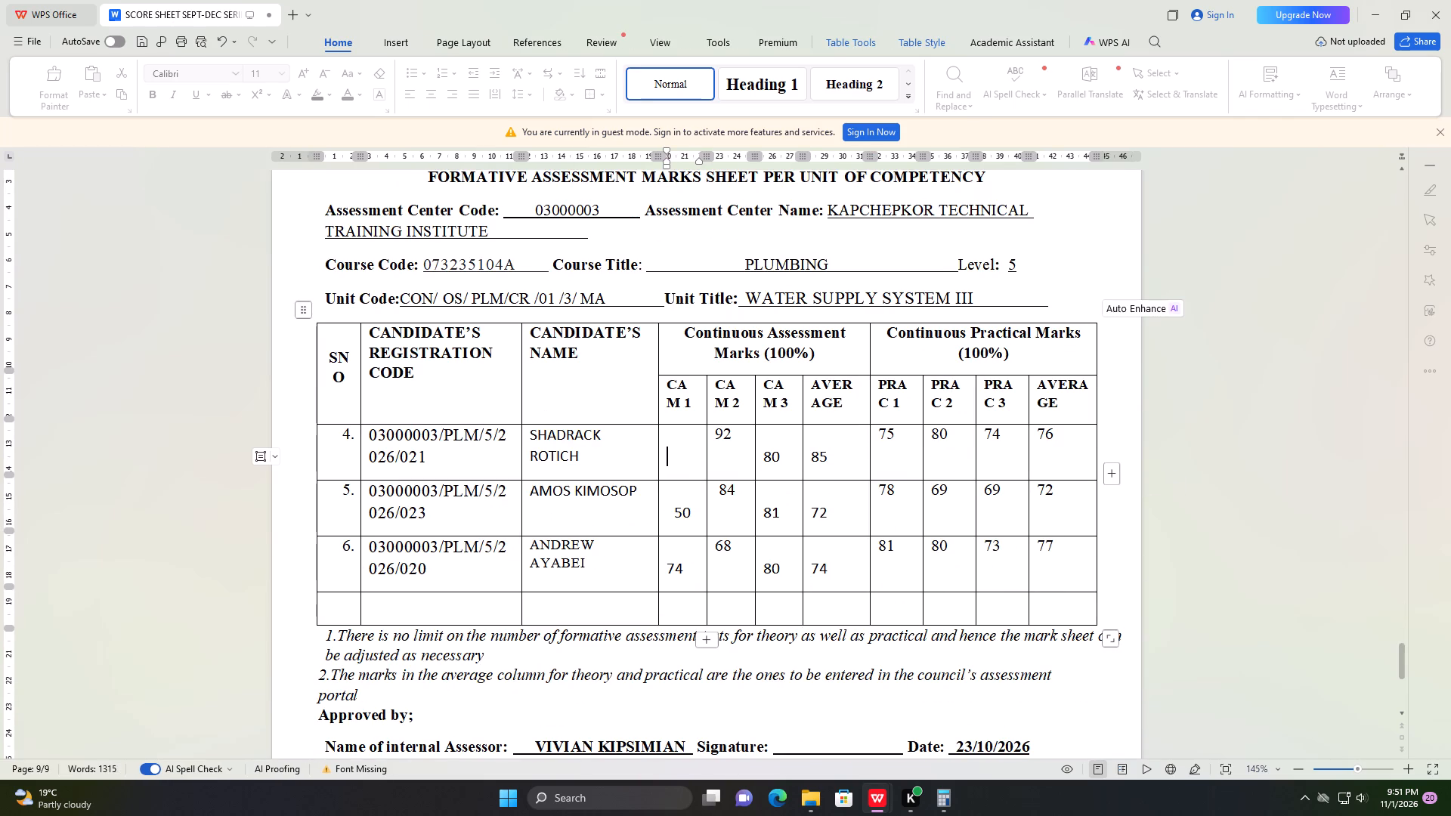
drag(742, 438, 718, 437)
key(BackSpace)
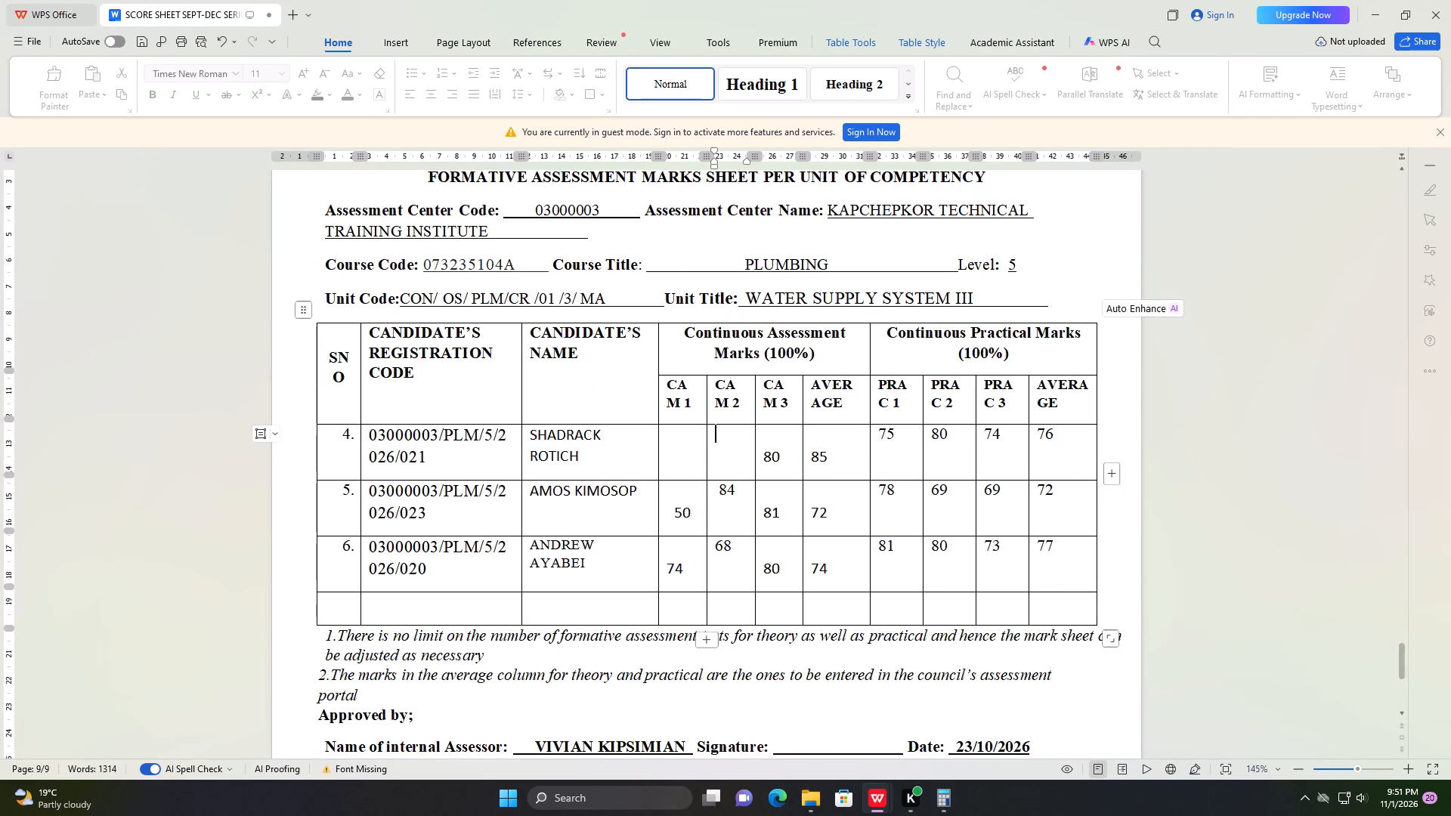
drag(781, 460, 764, 463)
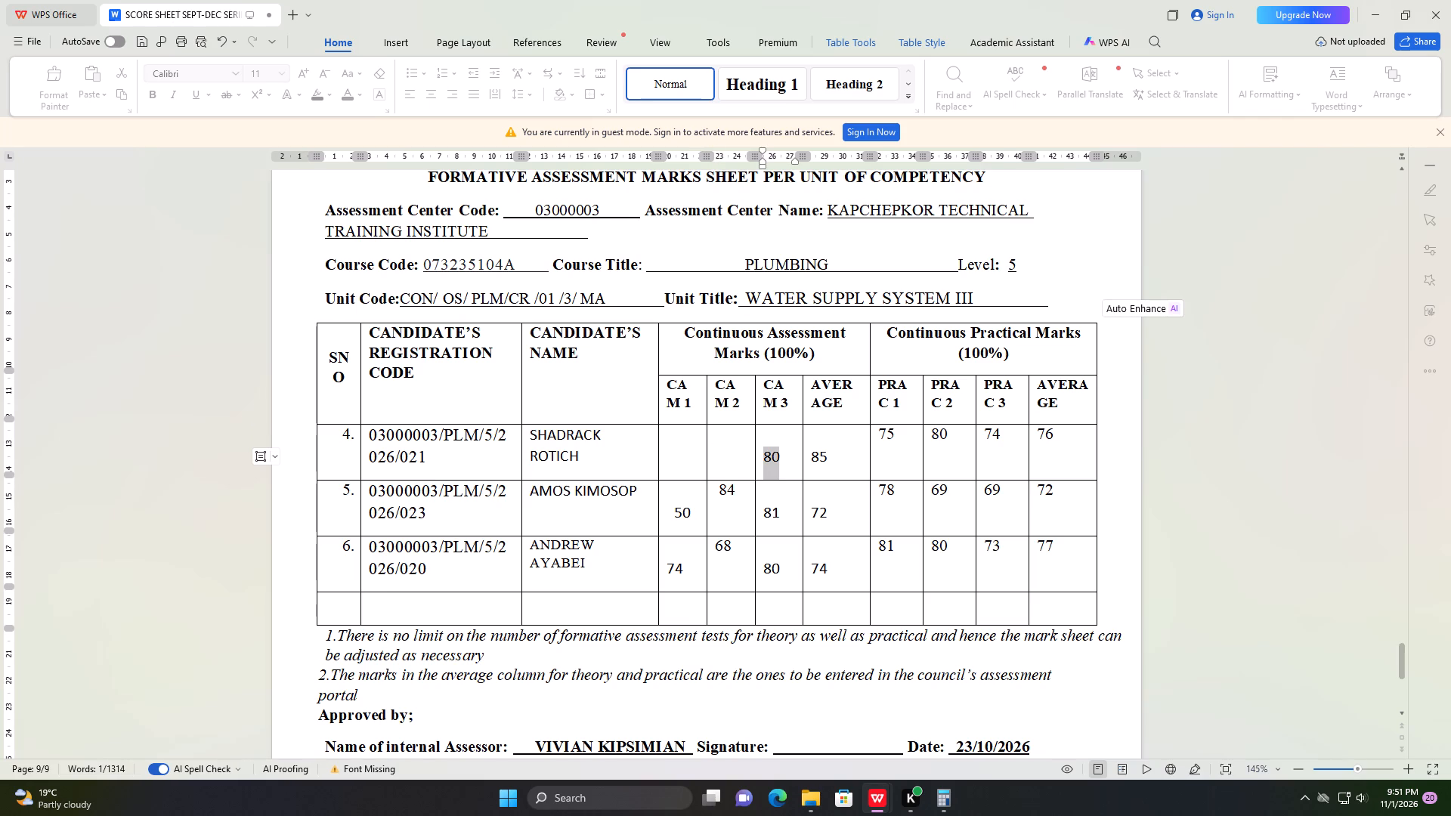
drag(764, 463, 760, 464)
key(BackSpace)
drag(835, 458, 817, 460)
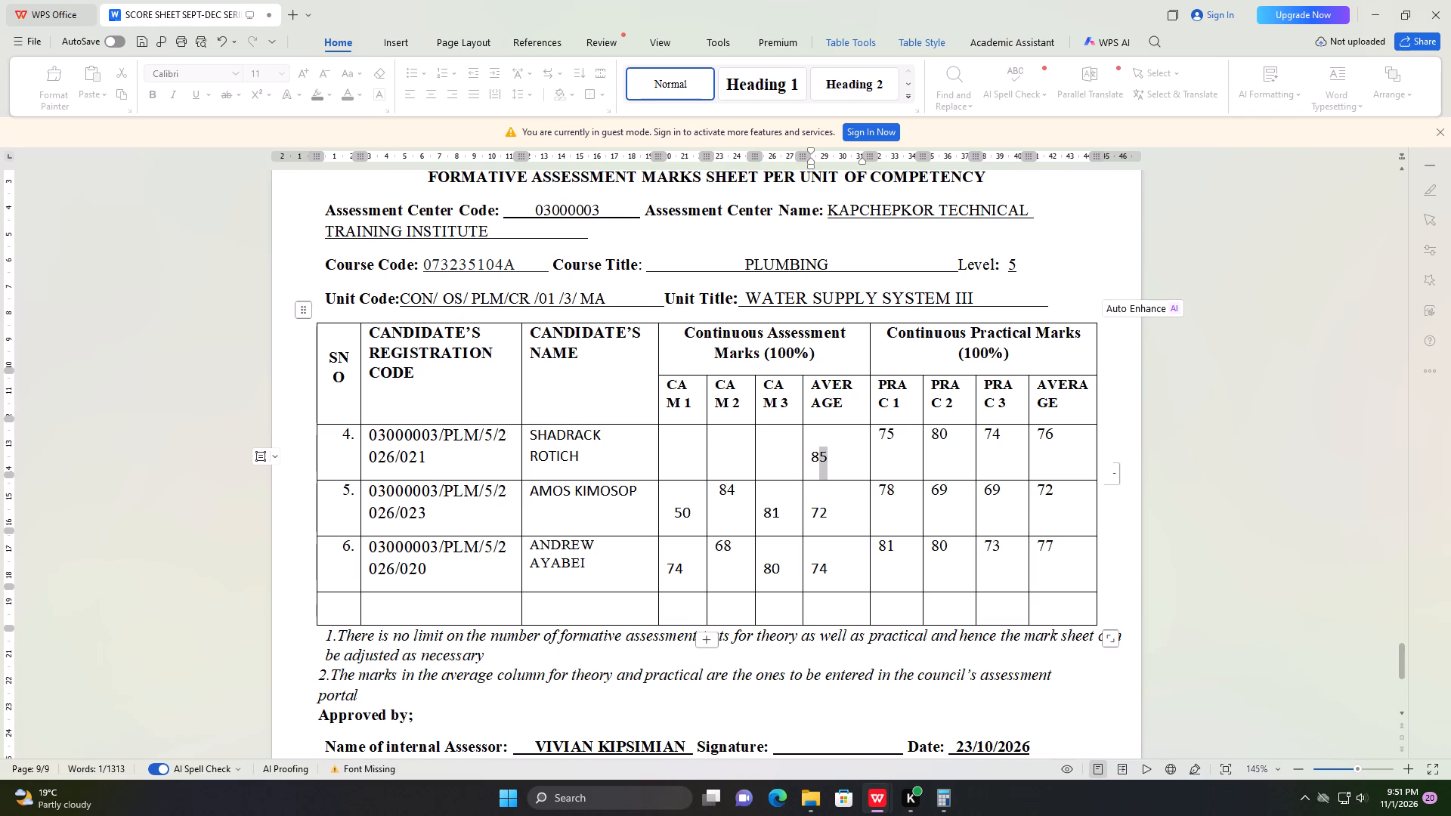
drag(817, 460, 815, 460)
key(BackSpace)
Clear the second candidate's copied theory average, CAM 3, CAM 2 and CAM 1 marks in the page 9 table.
drag(831, 513, 802, 509)
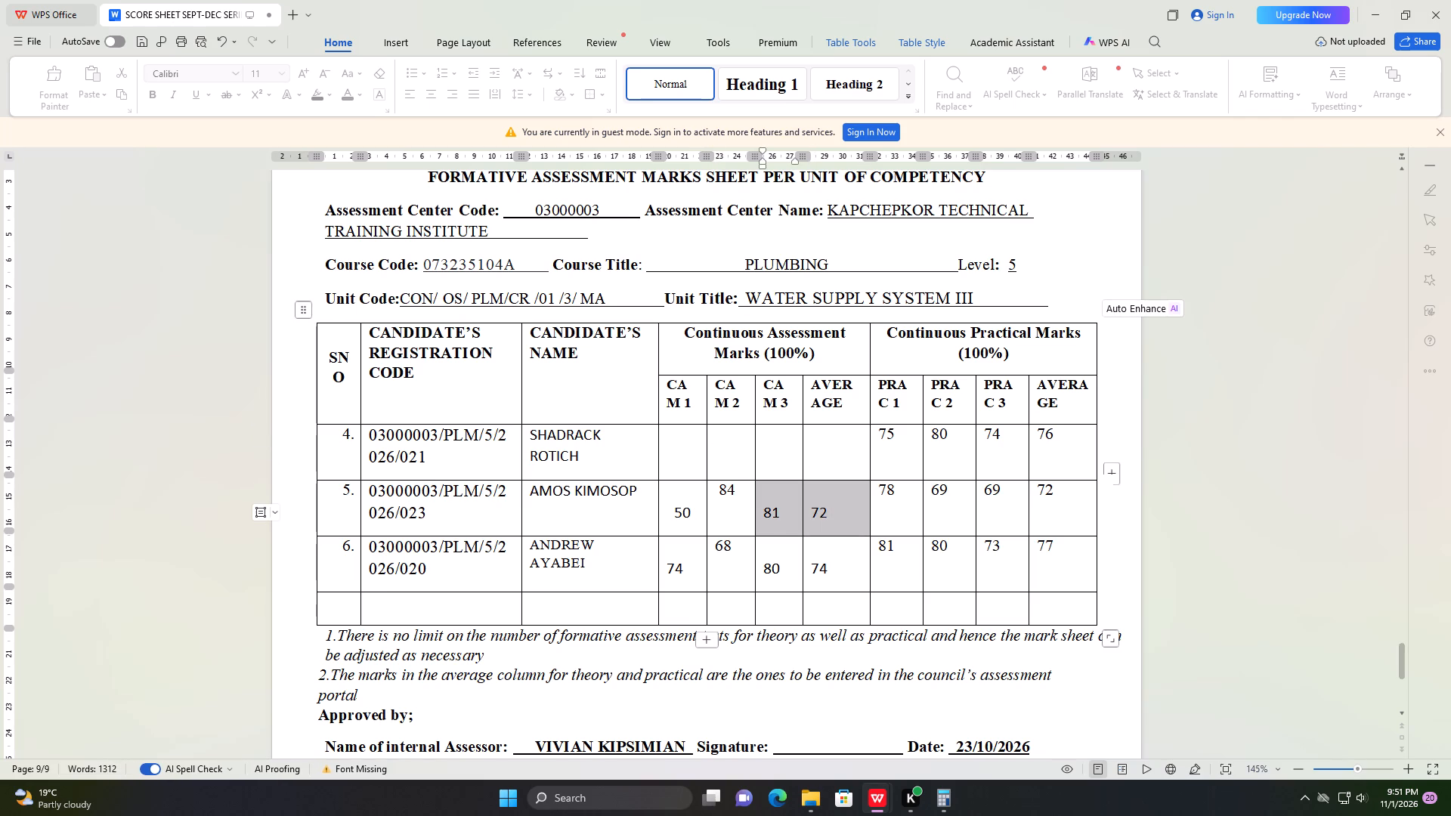
drag(802, 509, 812, 508)
key(BackSpace)
drag(787, 512, 756, 514)
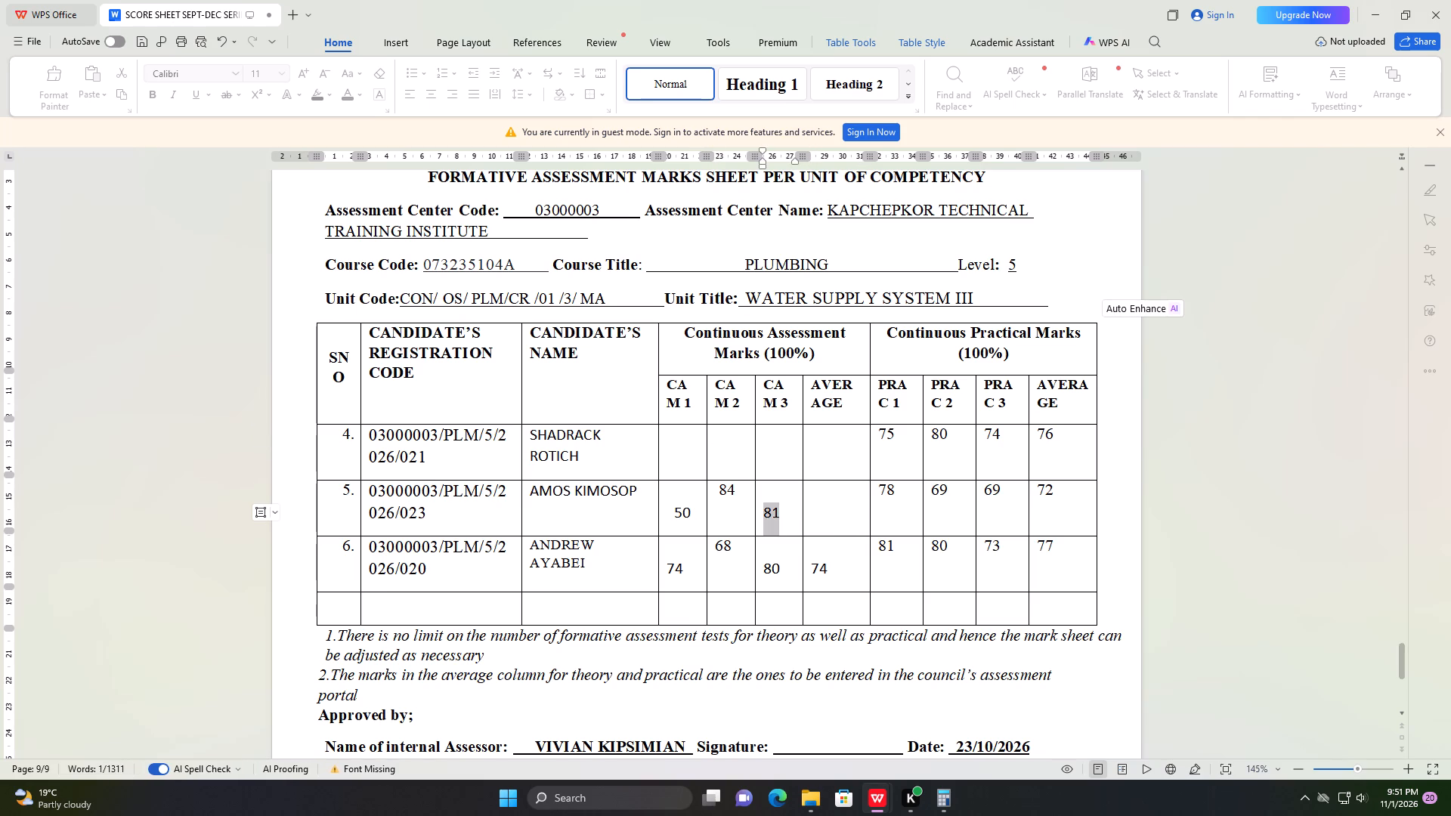
drag(756, 514, 756, 512)
key(BackSpace)
drag(744, 493, 719, 492)
key(BackSpace)
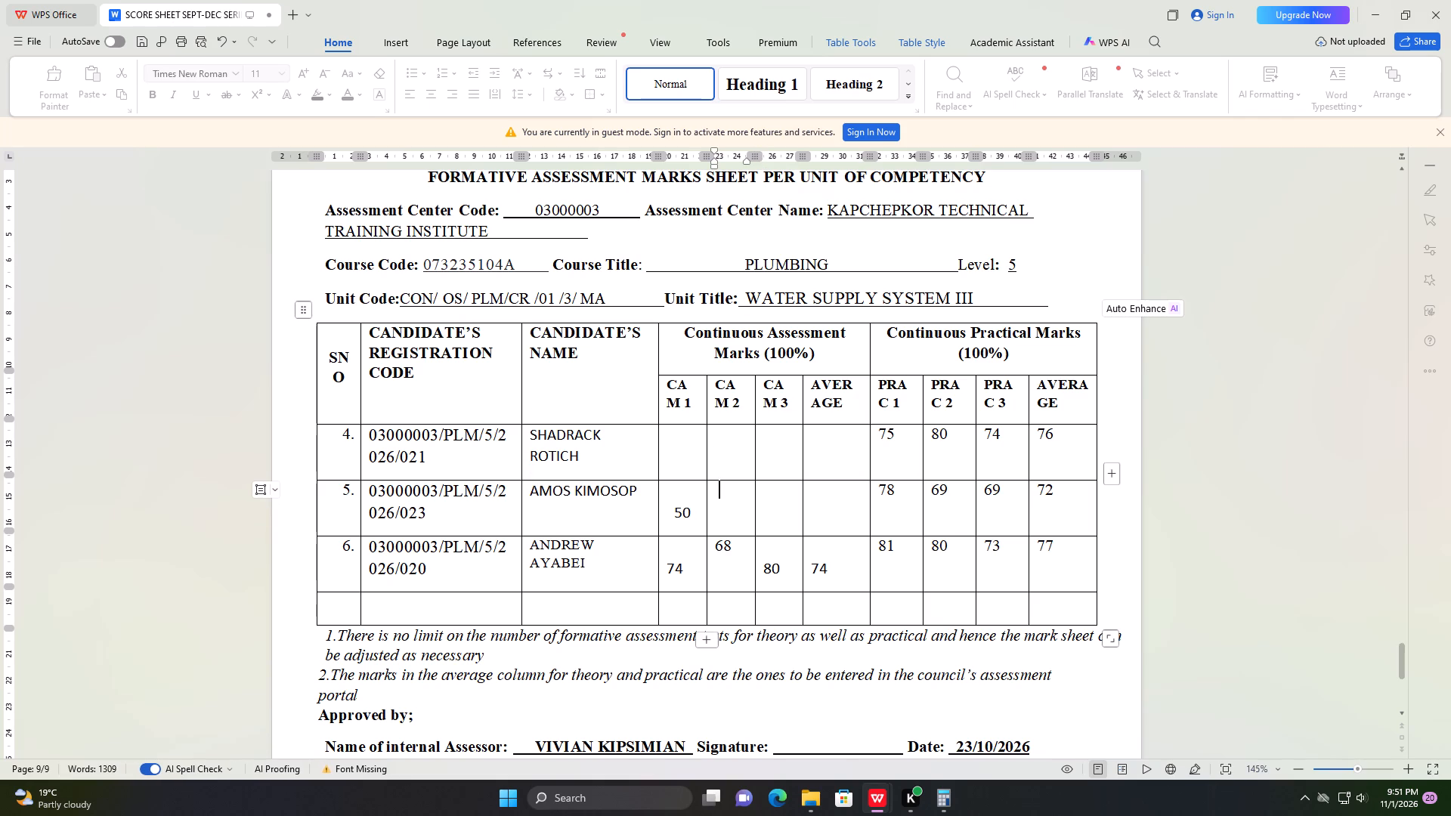
drag(695, 516, 675, 512)
key(BackSpace)
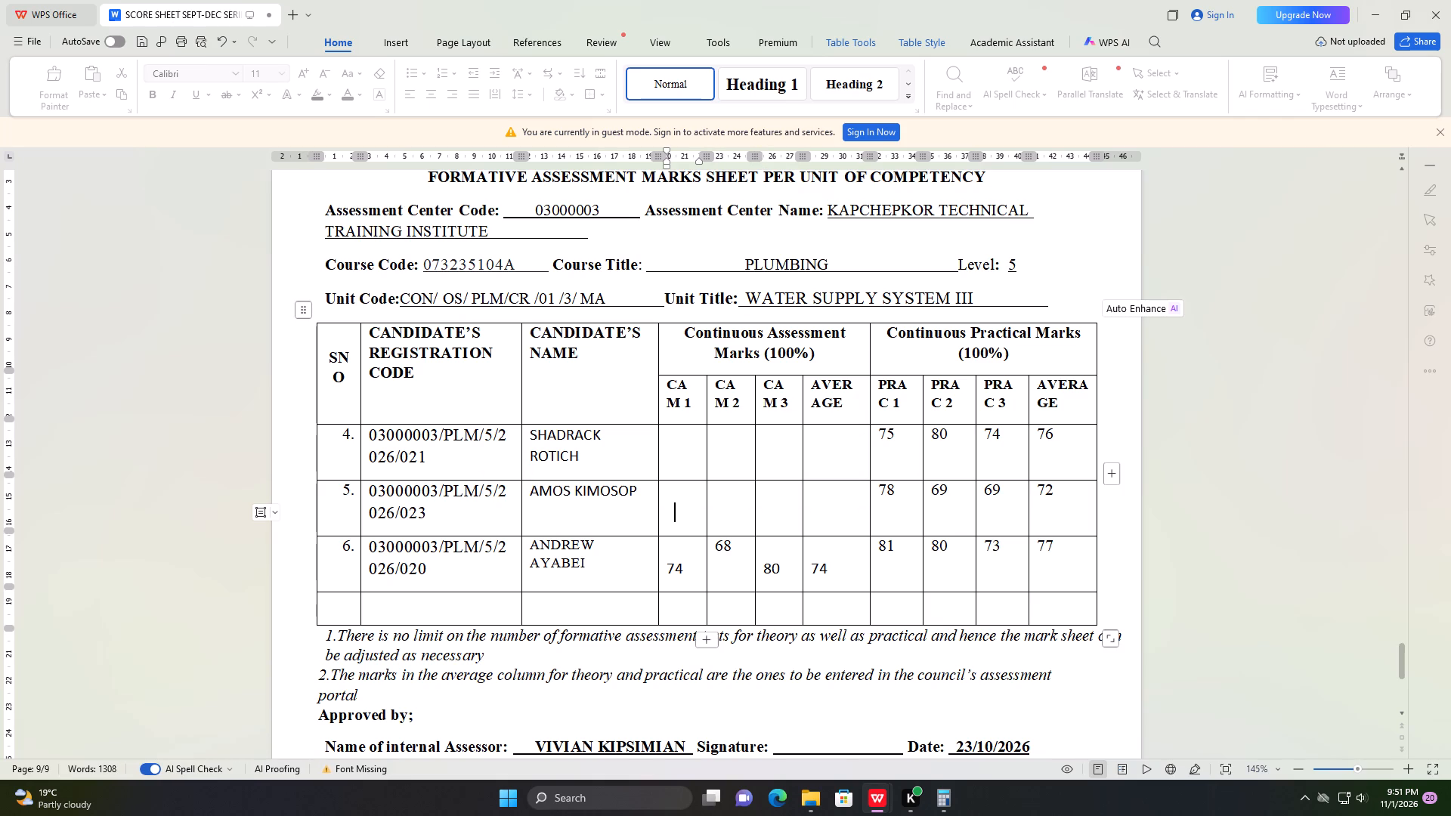
Clear the third candidate's copied CAM 2, CAM 3, theory average and CAM 1 marks in the page 9 table.
drag(732, 552, 716, 546)
key(BackSpace)
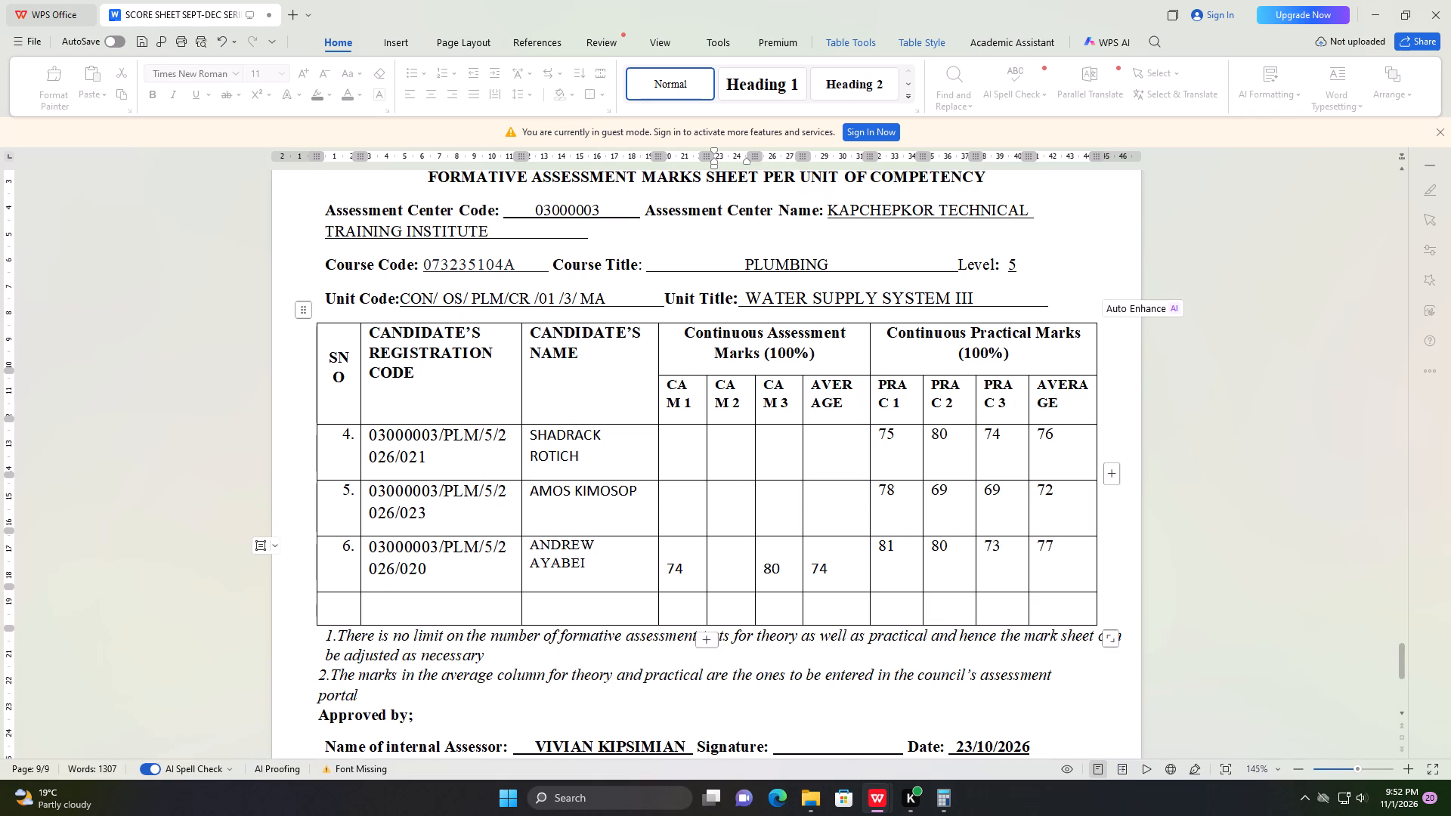
drag(784, 570, 761, 564)
key(BackSpace)
drag(832, 571, 803, 571)
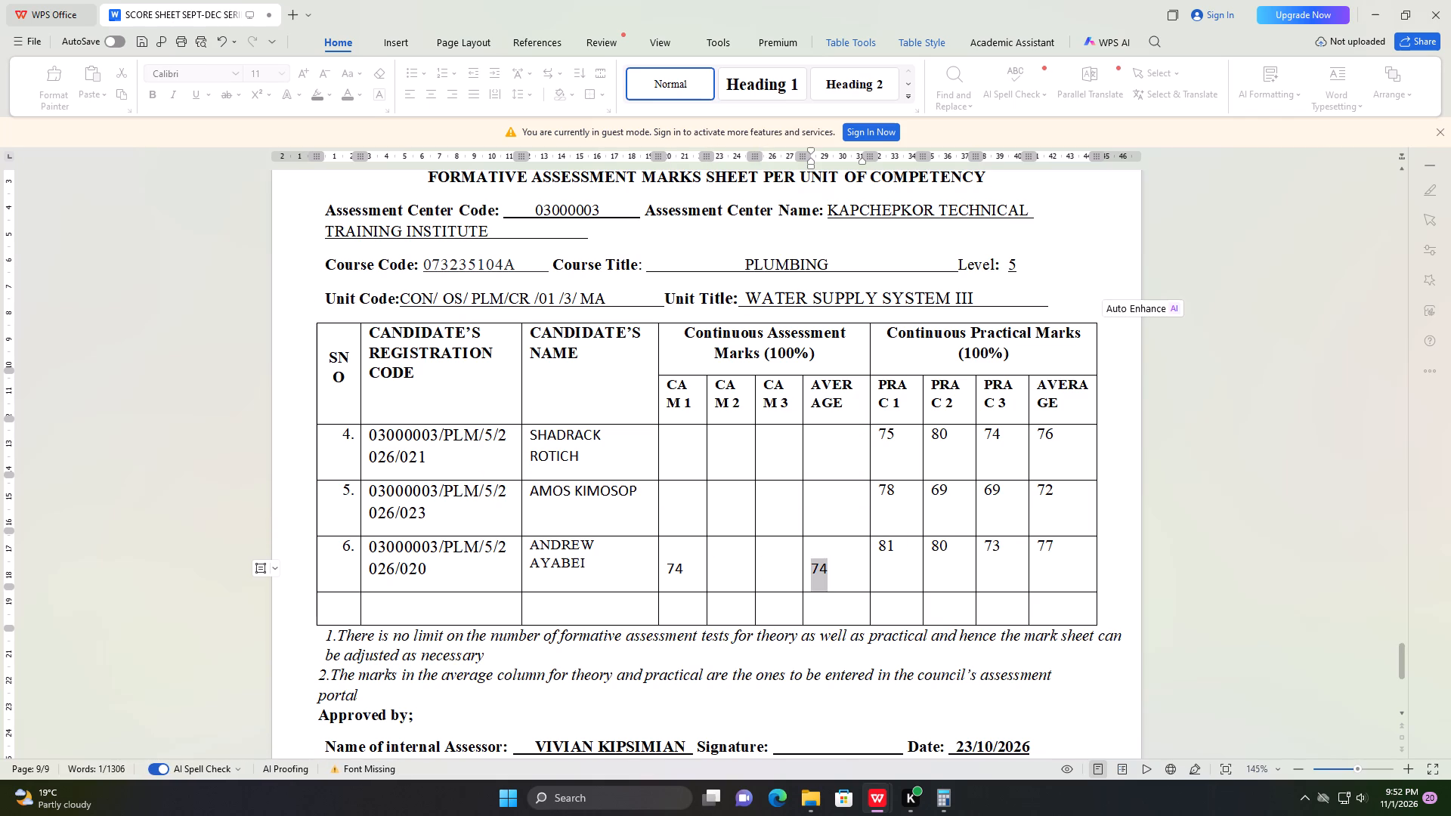
drag(803, 571, 803, 570)
key(BackSpace)
drag(685, 570, 670, 573)
key(BackSpace)
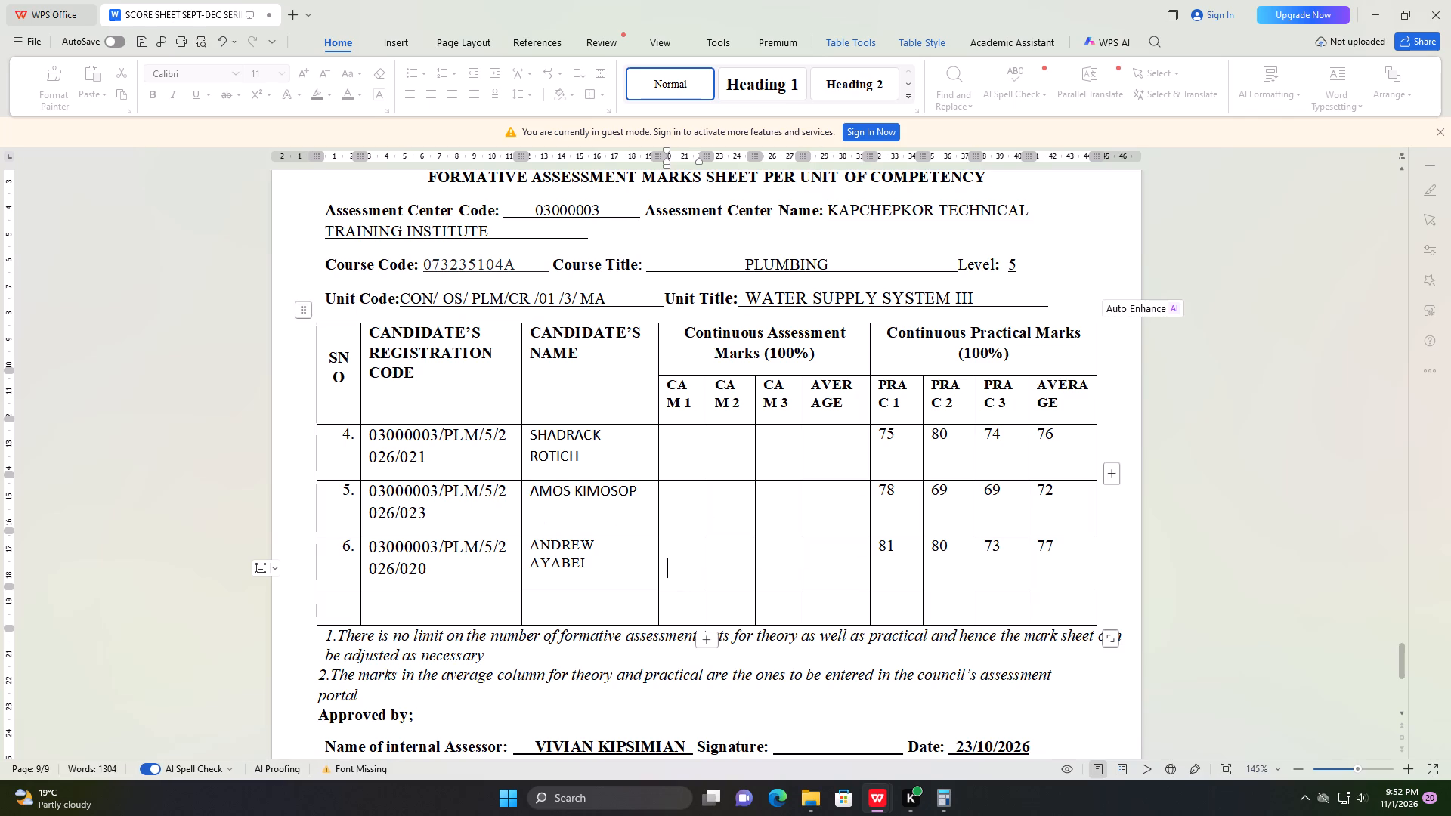
Clear the third candidate's copied PRAC 1, PRAC 2, PRAC 3 and practical average marks in the page 9 table.
drag(893, 550, 883, 548)
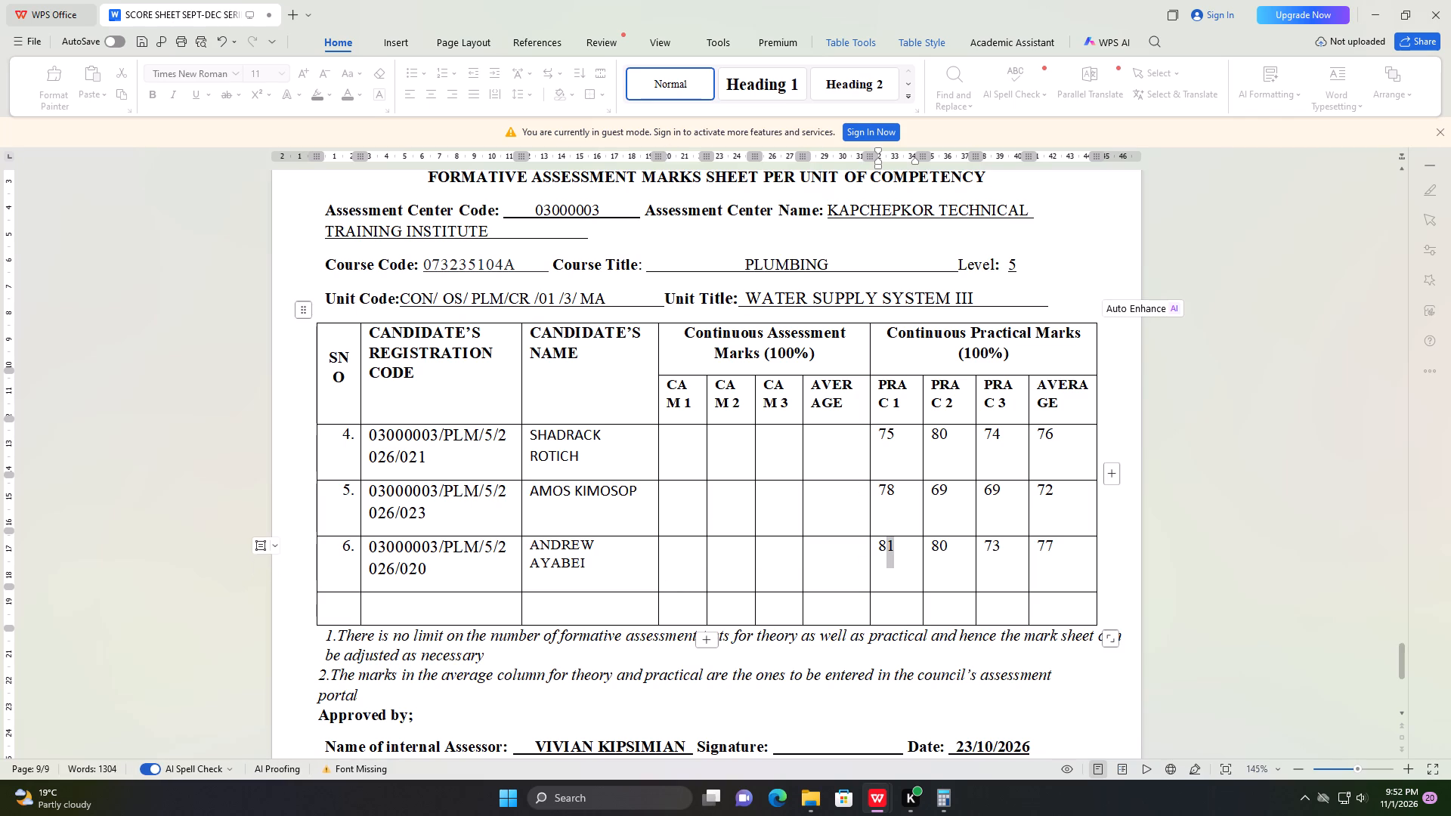
drag(883, 548, 881, 548)
key(BackSpace)
drag(951, 549, 930, 552)
key(BackSpace)
drag(1001, 549, 982, 549)
key(BackSpace)
drag(1054, 548, 1032, 551)
key(BackSpace)
Clear the second candidate's copied practical average, PRAC 3, PRAC 2 and PRAC 1 marks in the page 9 table.
drag(1054, 487, 1039, 493)
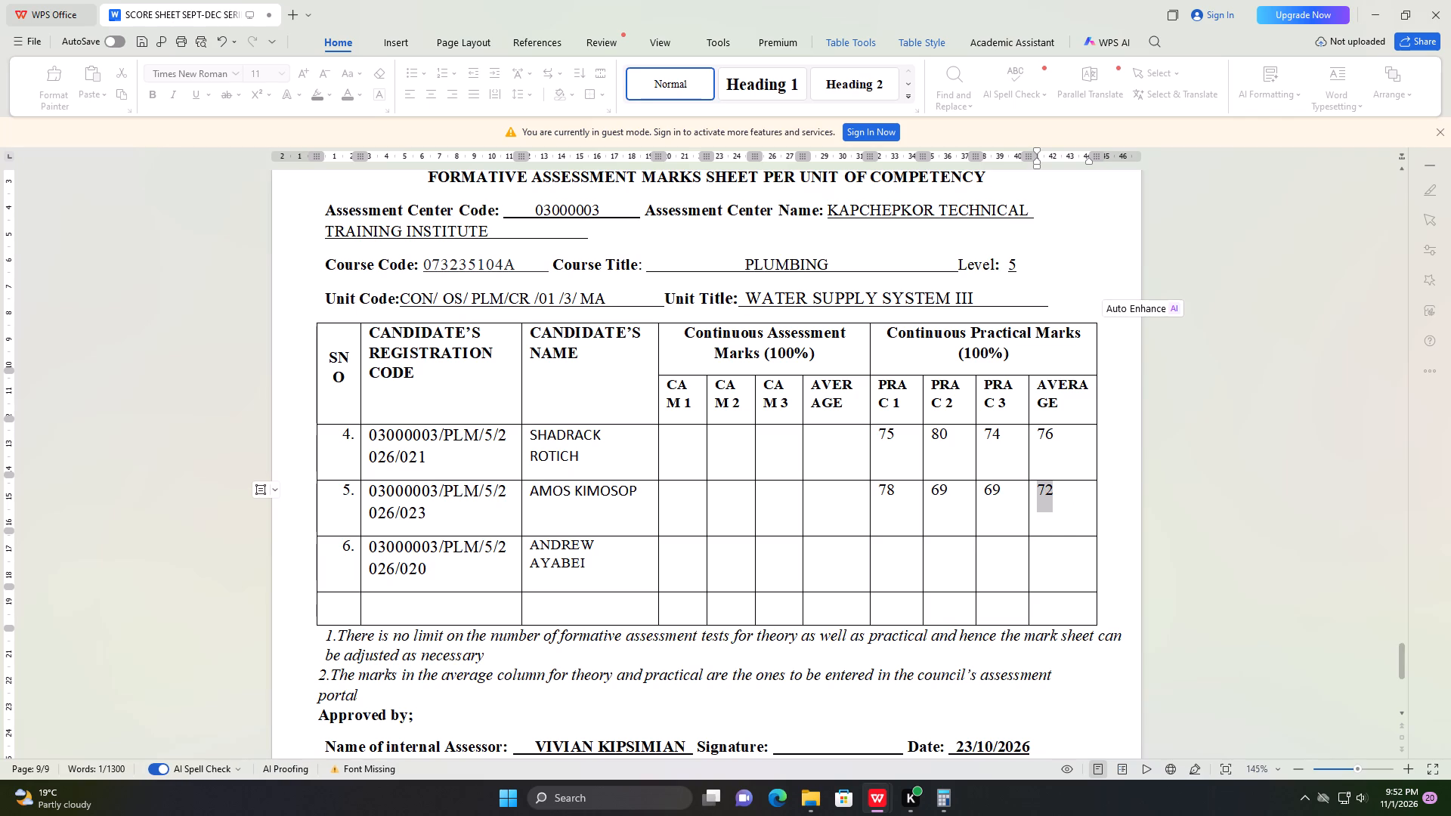
key(BackSpace)
drag(1009, 496, 988, 500)
key(BackSpace)
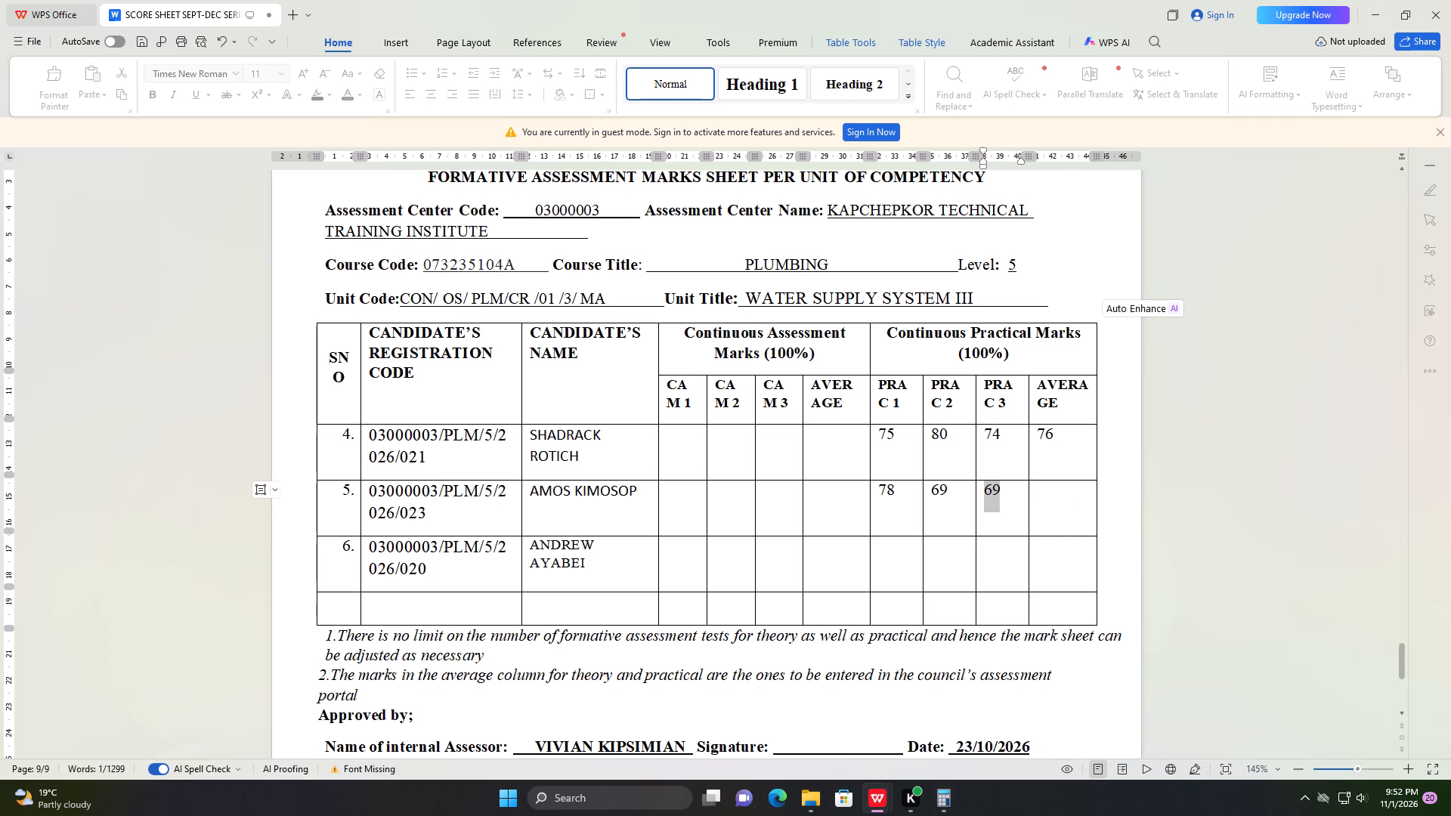
drag(965, 493, 934, 495)
key(BackSpace)
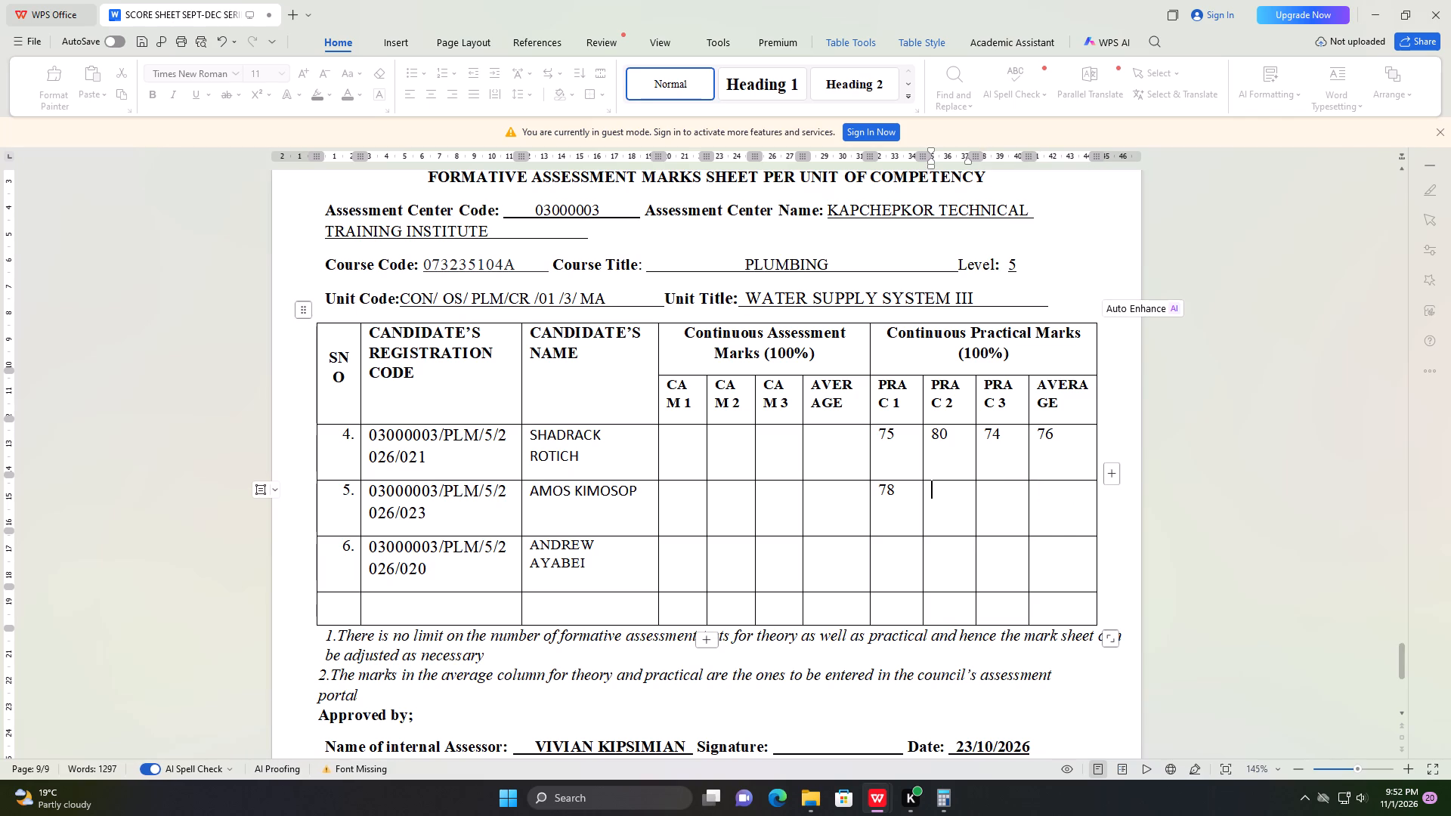
drag(904, 495, 881, 499)
key(BackSpace)
Clear the first candidate's copied PRAC 1, PRAC 2, PRAC 3 and practical average marks in the page 9 table.
drag(902, 443, 889, 440)
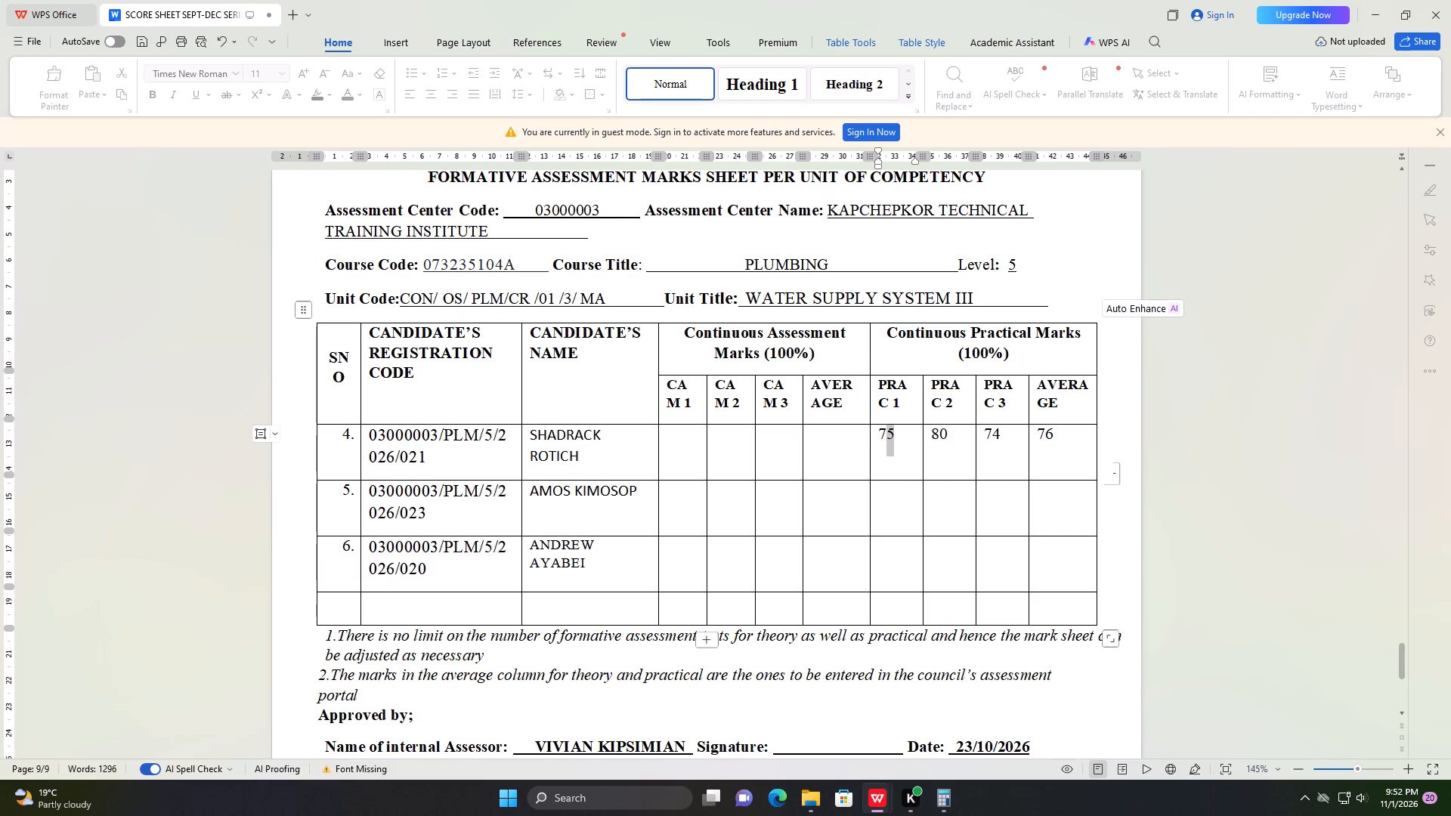
drag(889, 440, 876, 440)
key(BackSpace)
drag(950, 437, 932, 440)
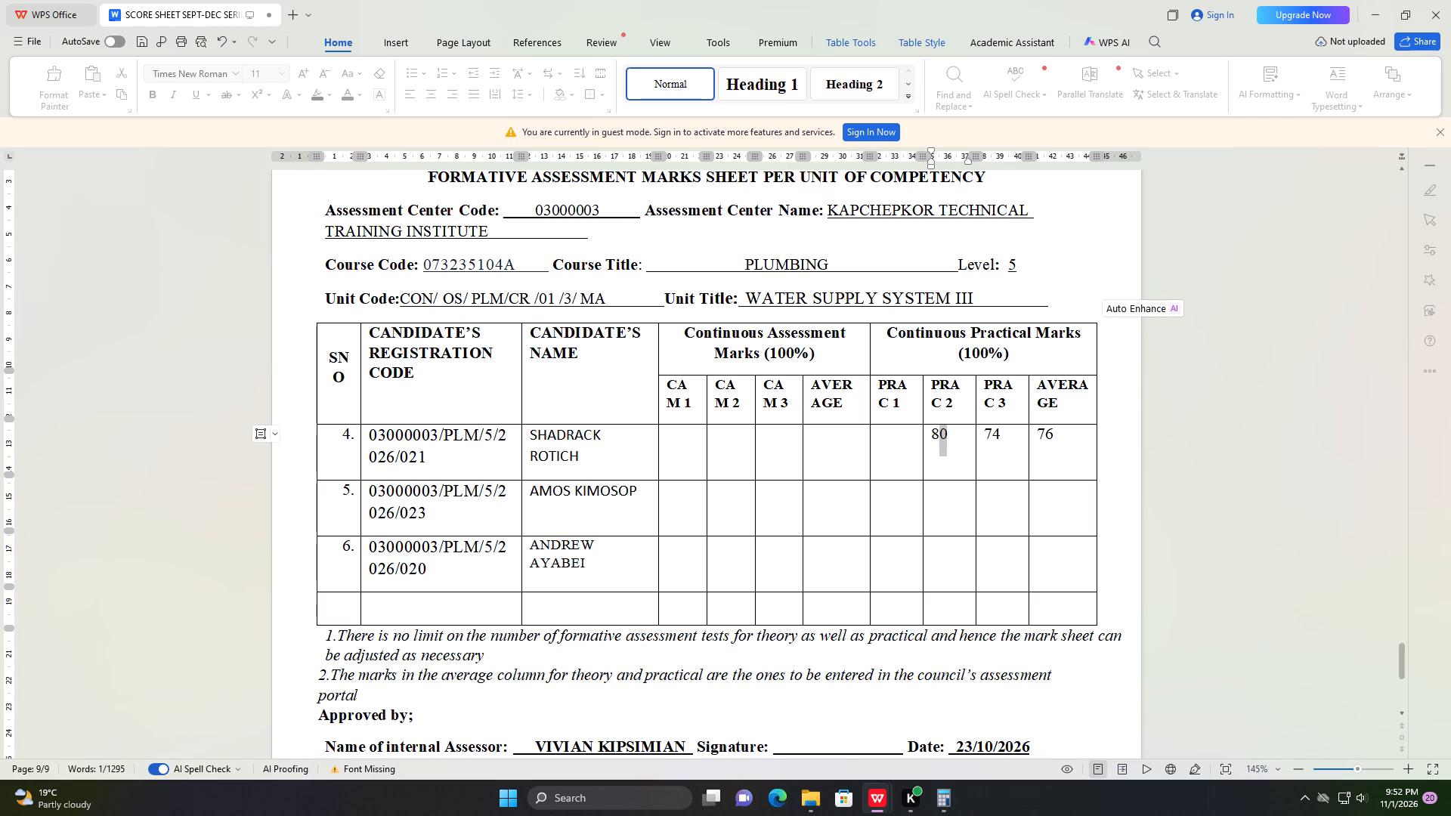
drag(932, 440, 929, 440)
key(BackSpace)
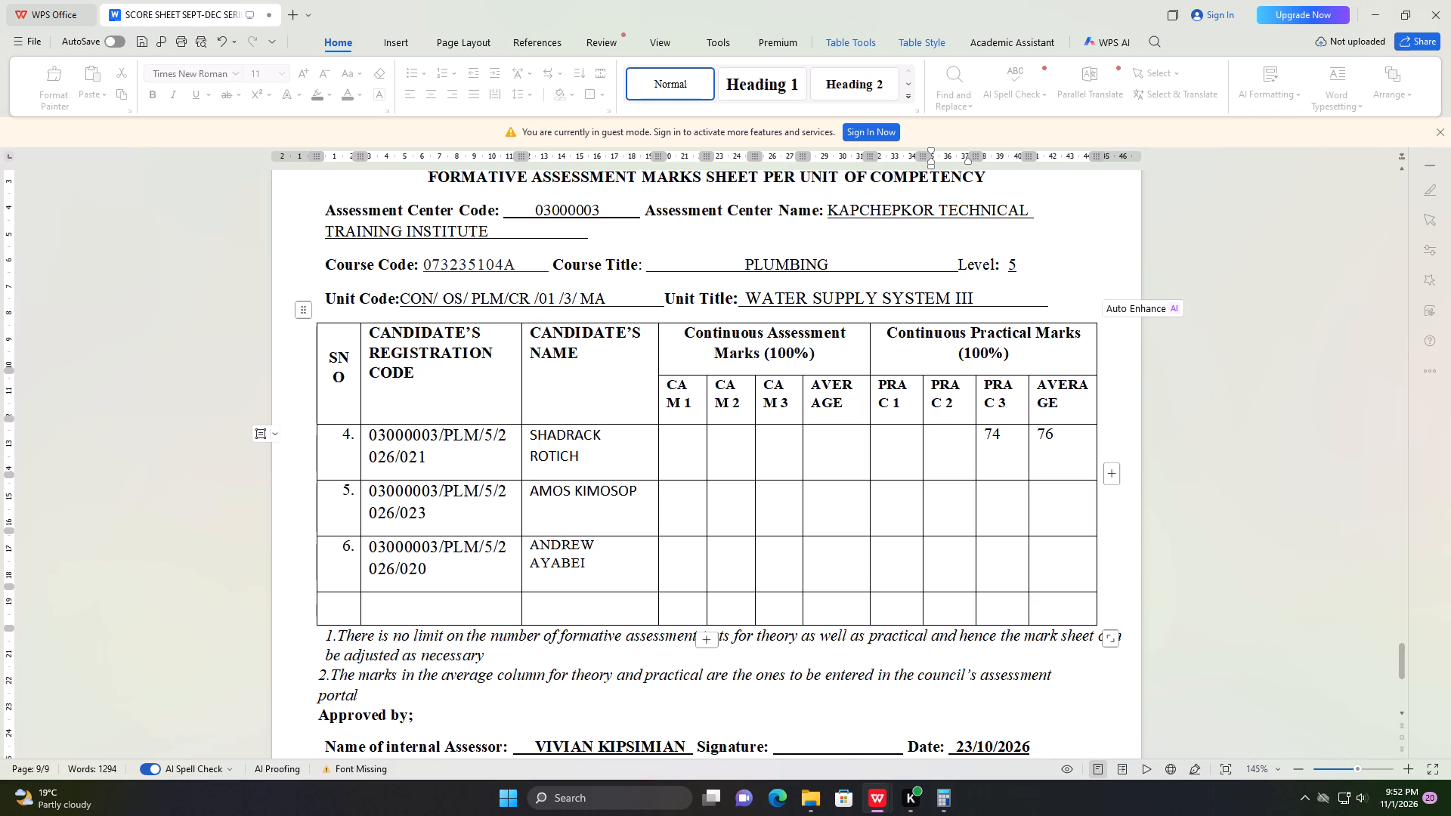
drag(1002, 433, 979, 434)
key(BackSpace)
drag(1069, 437, 1039, 438)
key(BackSpace)
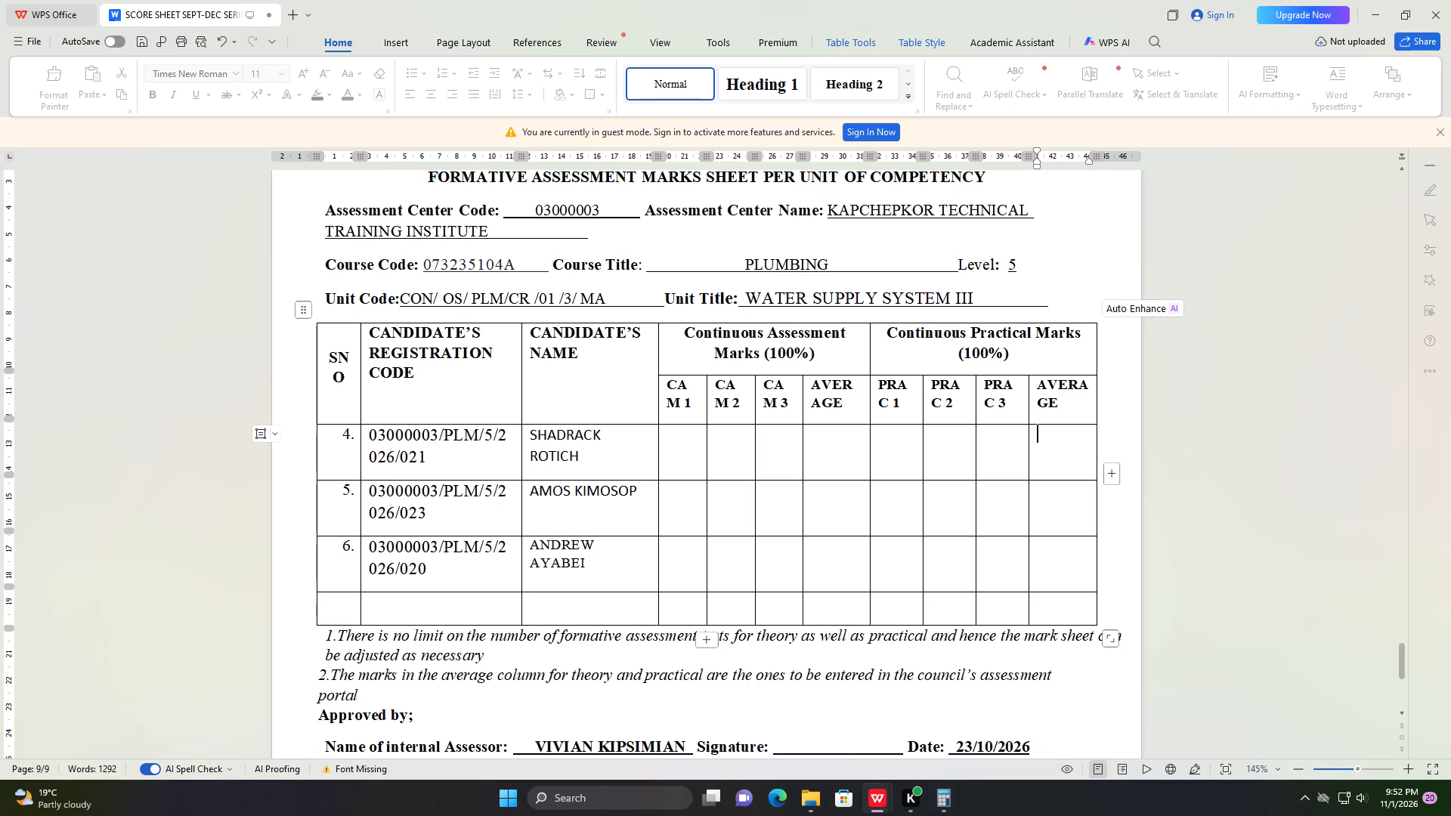
Change the ending of the page 9 sheet's unit code to MB.
click(616, 294)
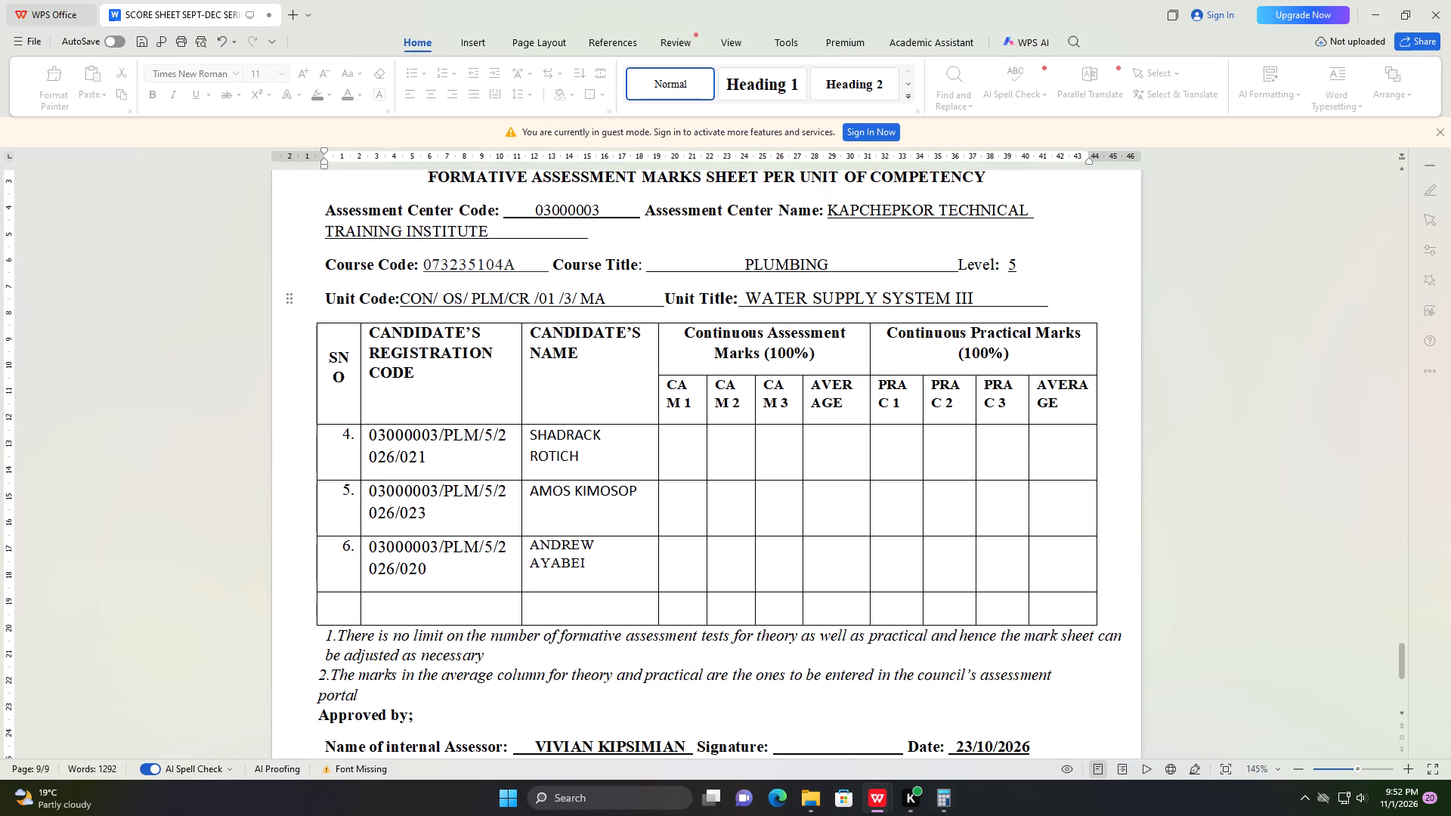
key(BackSpace)
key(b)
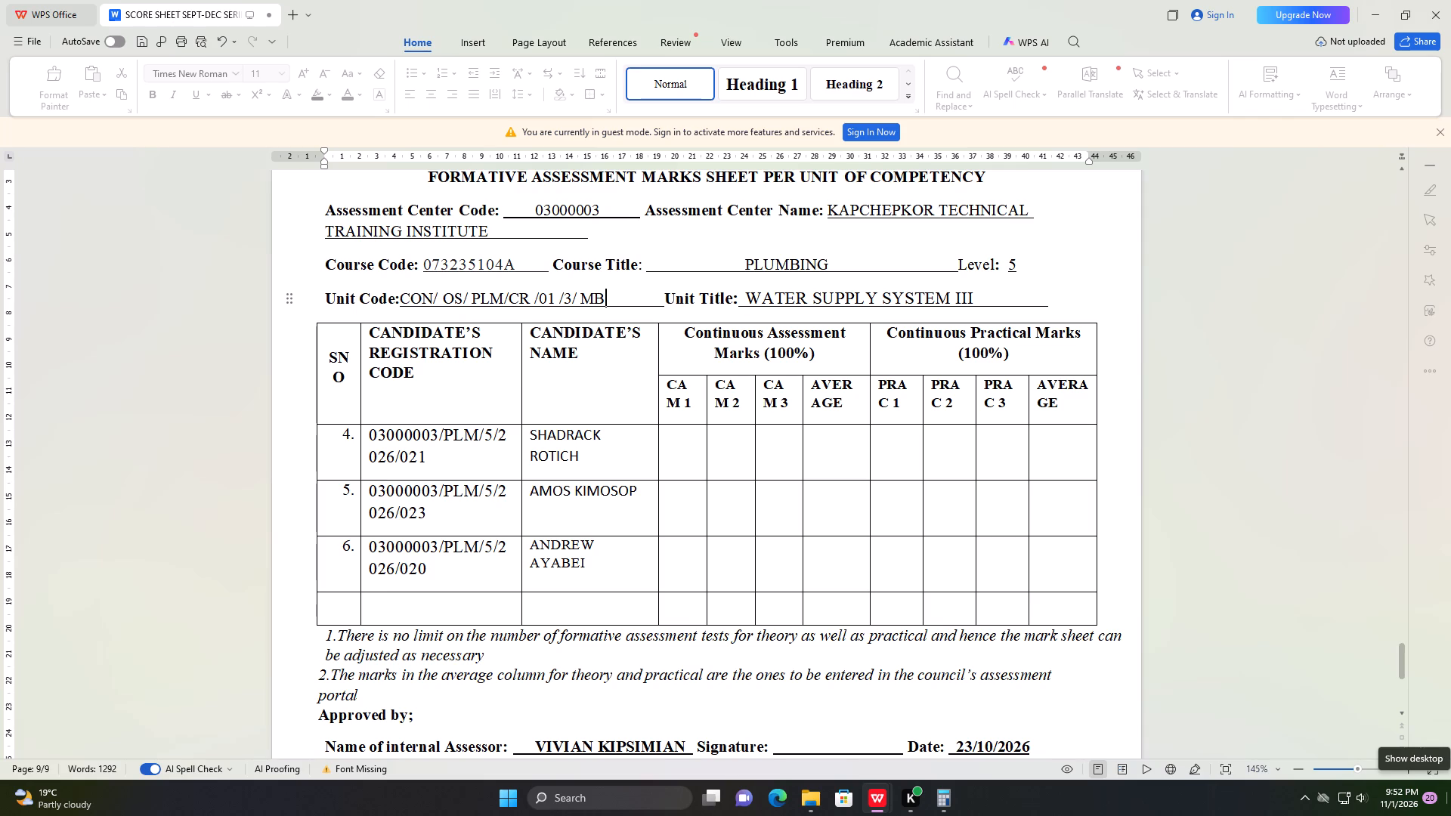
Enter 92 as the first candidate's PRAC 1 mark and copy it across all three candidates' PRAC 1–3 and practical average cells.
click(899, 462)
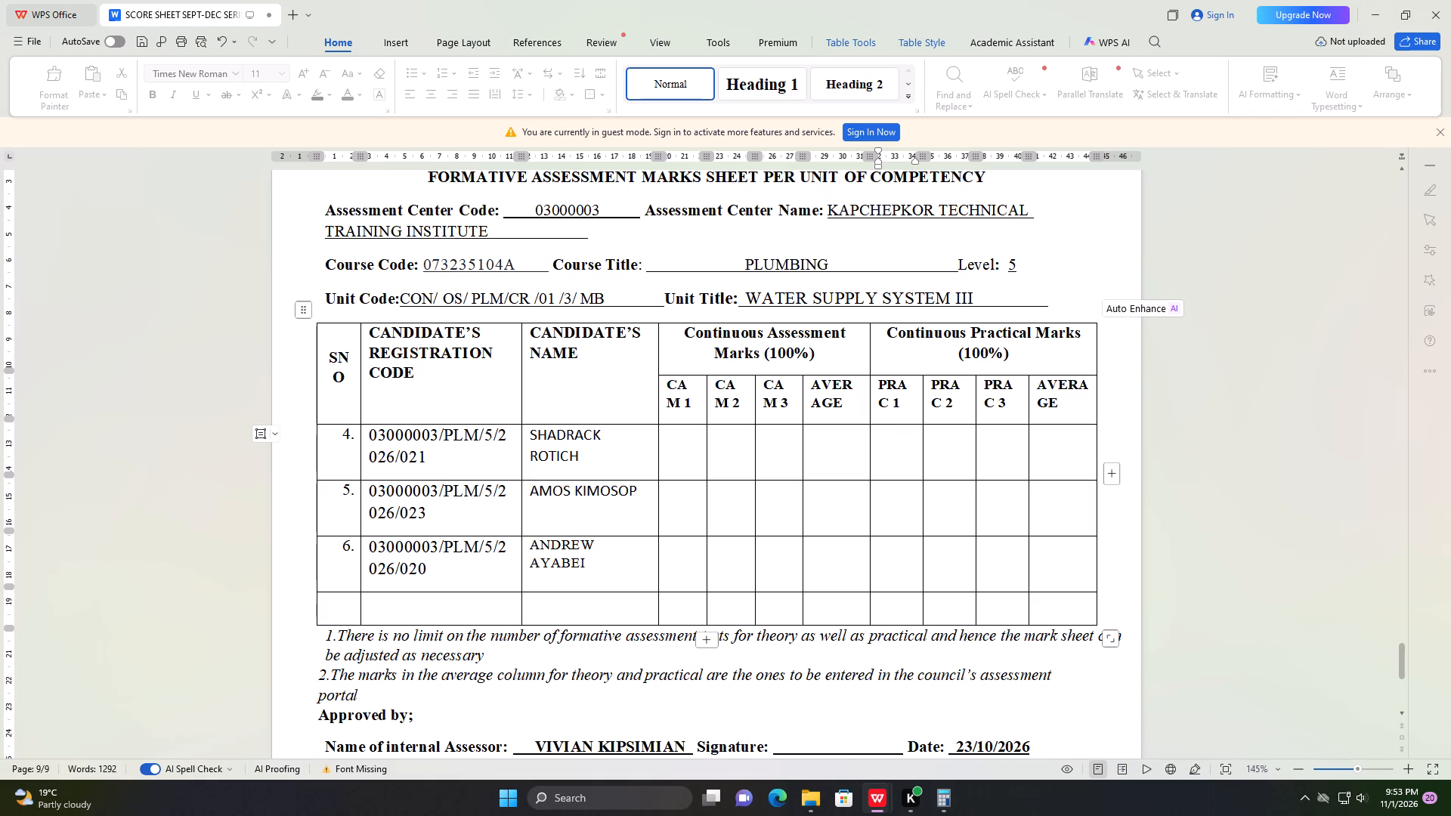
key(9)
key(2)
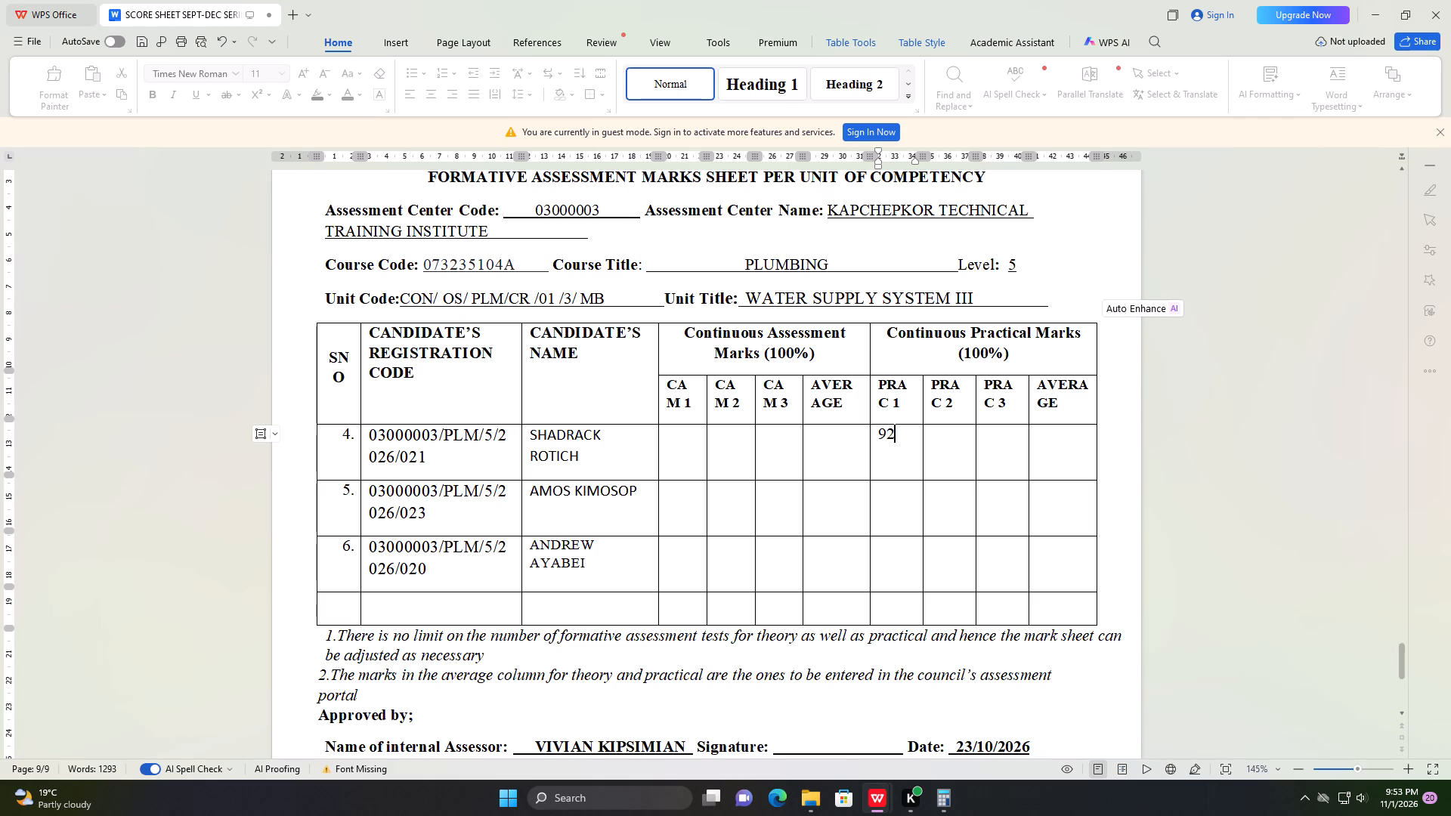
drag(900, 443, 883, 440)
drag(883, 440, 875, 439)
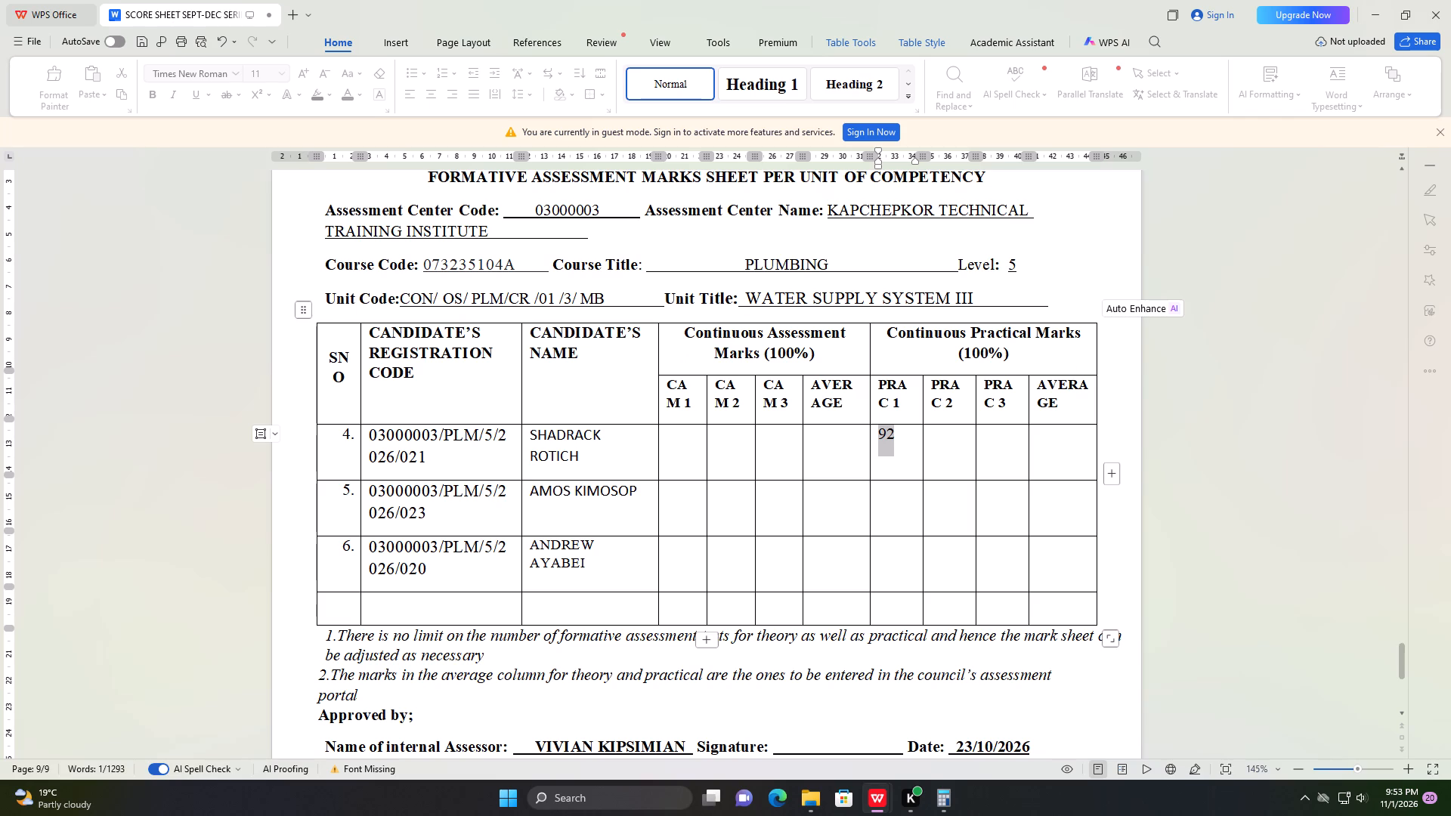
key(ctrl+c)
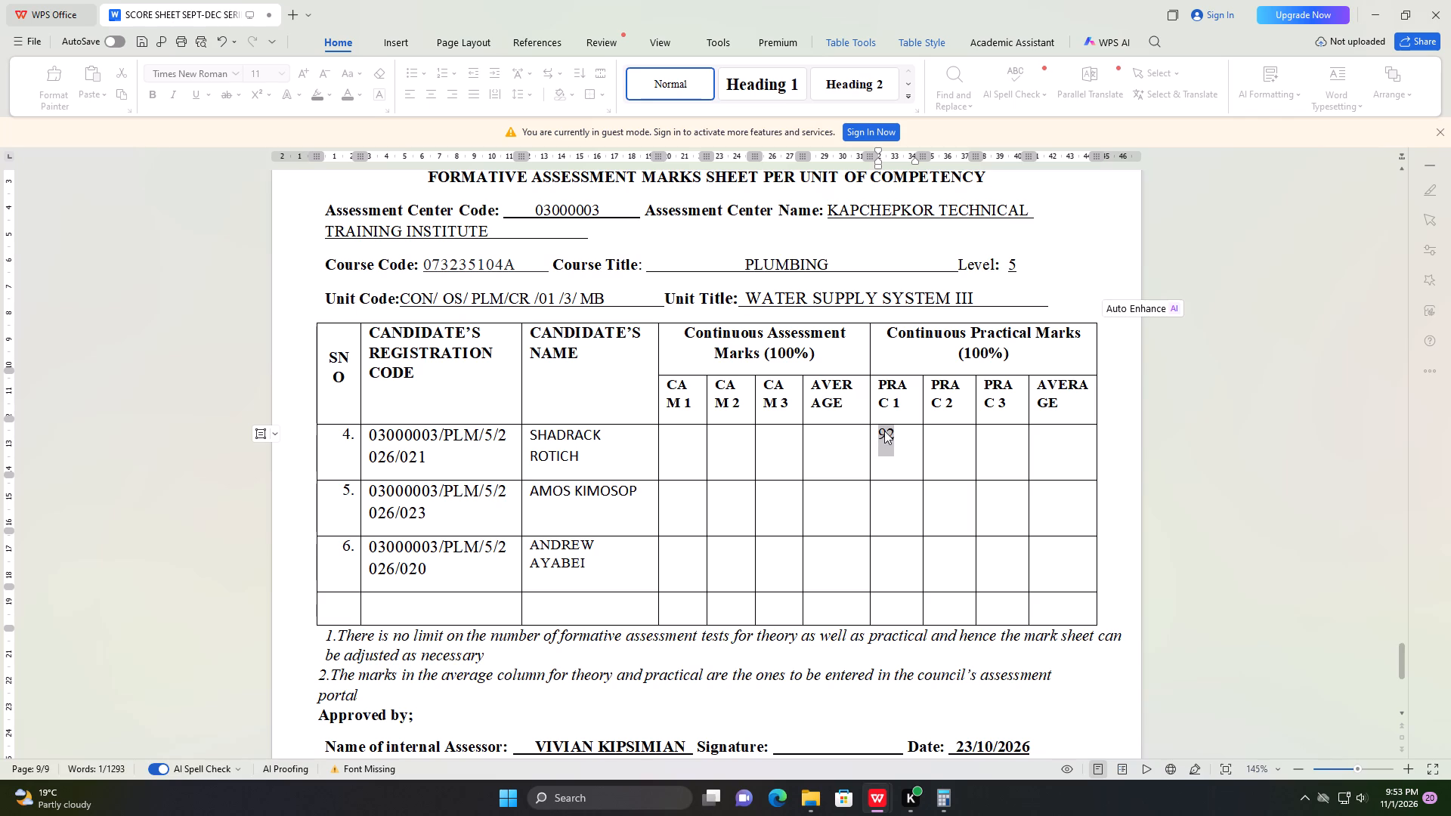
click(883, 431)
drag(880, 433, 929, 448)
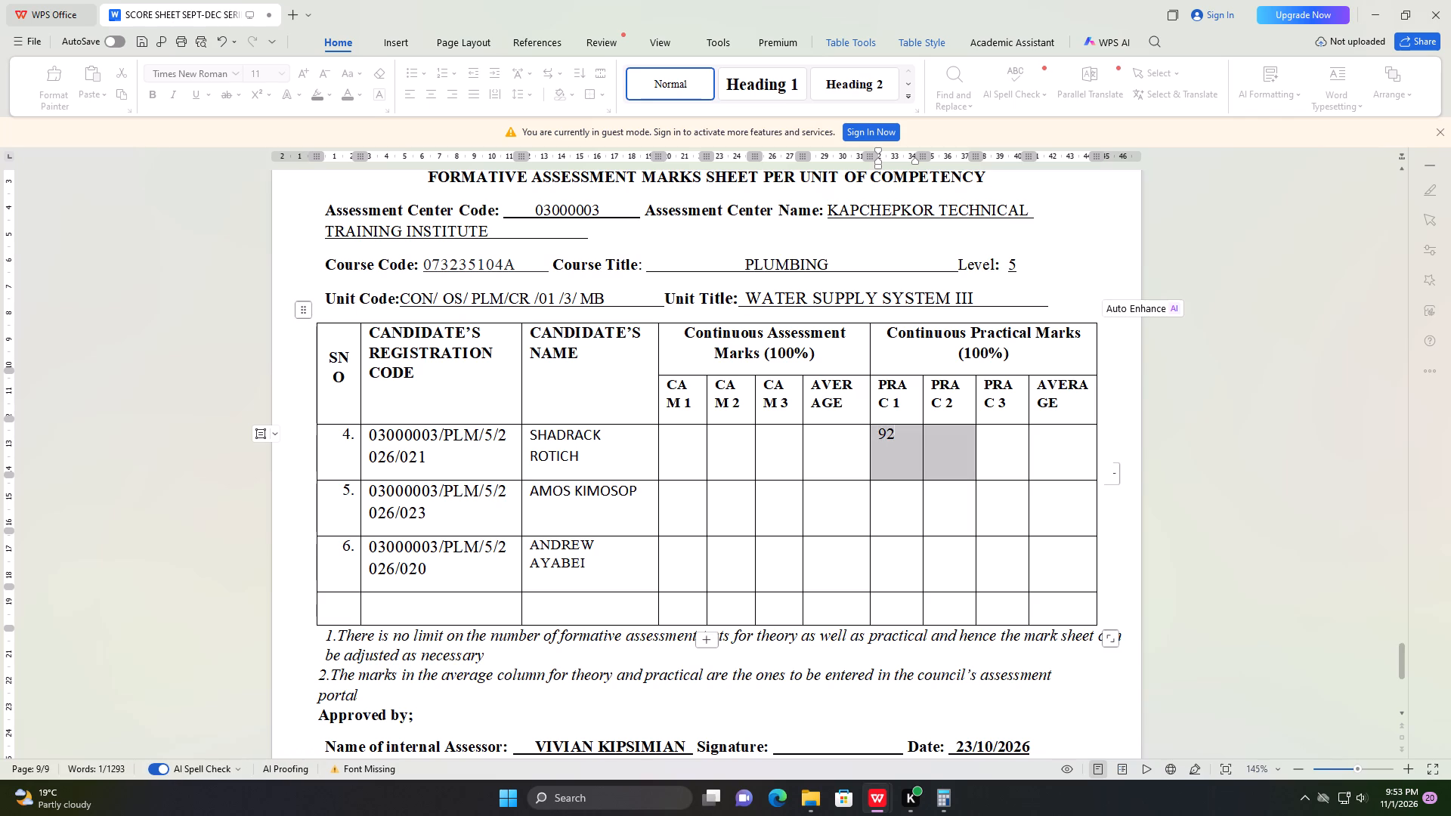
drag(929, 448, 1054, 566)
key(ctrl+v)
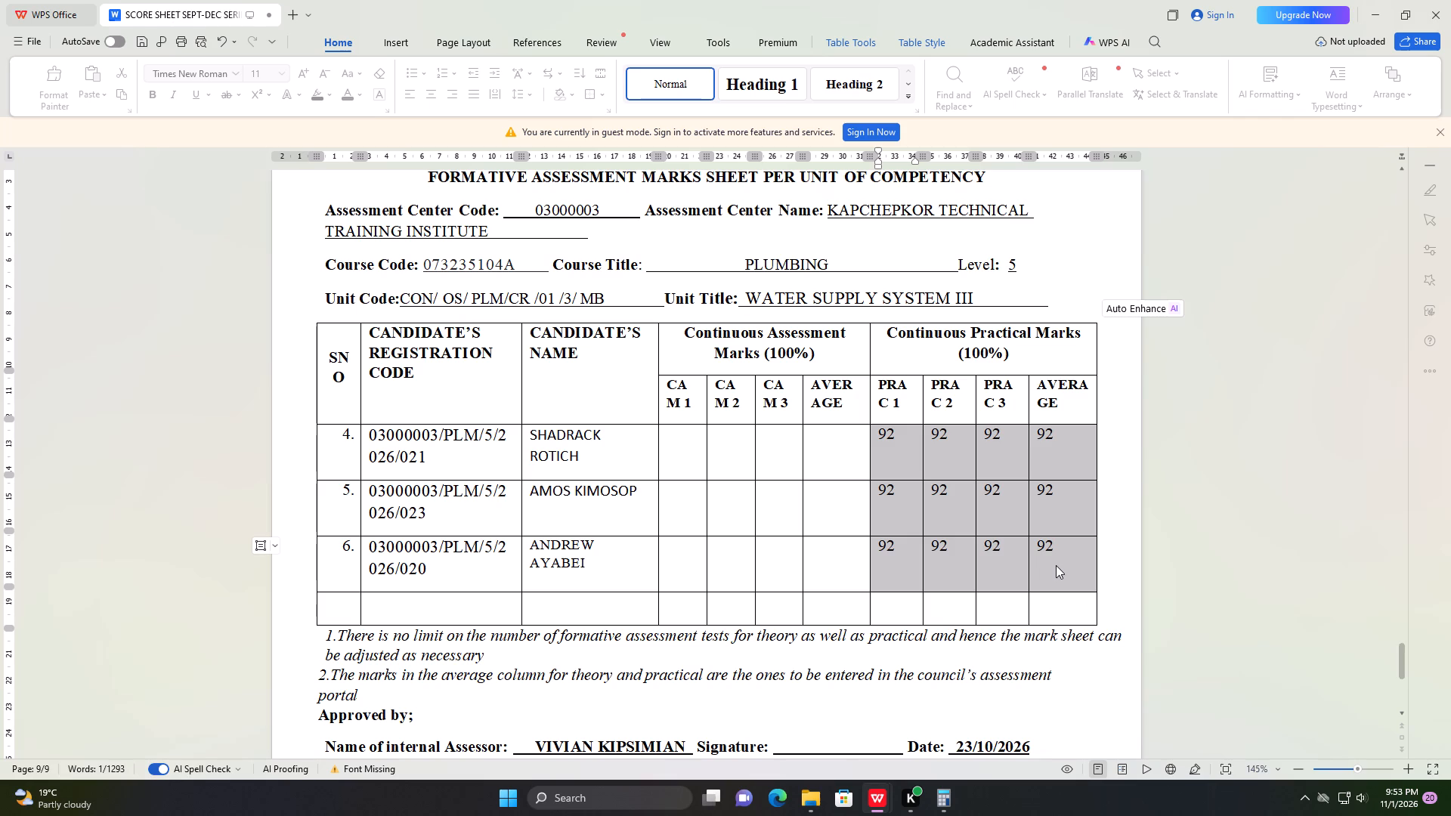
click(990, 570)
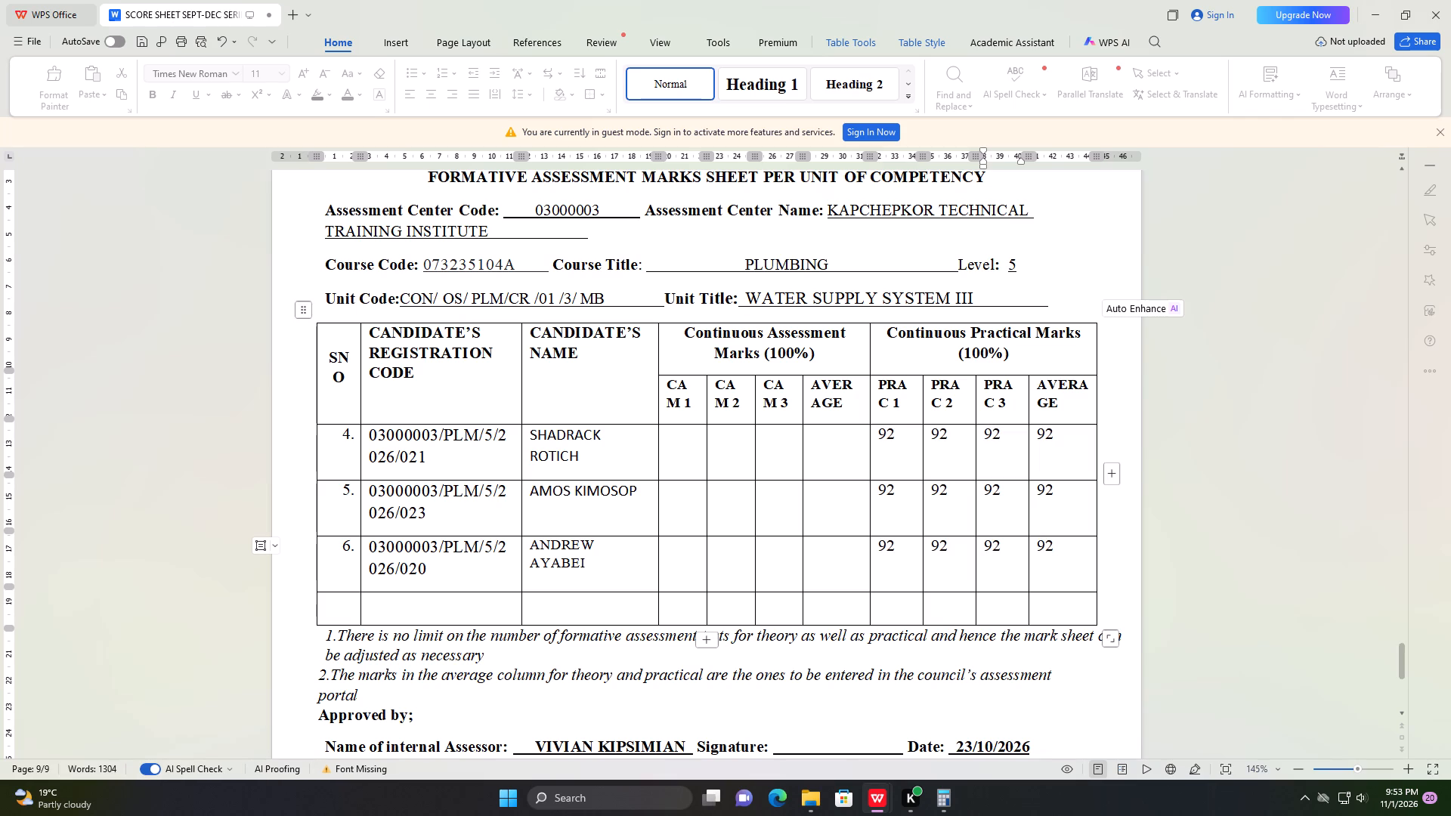
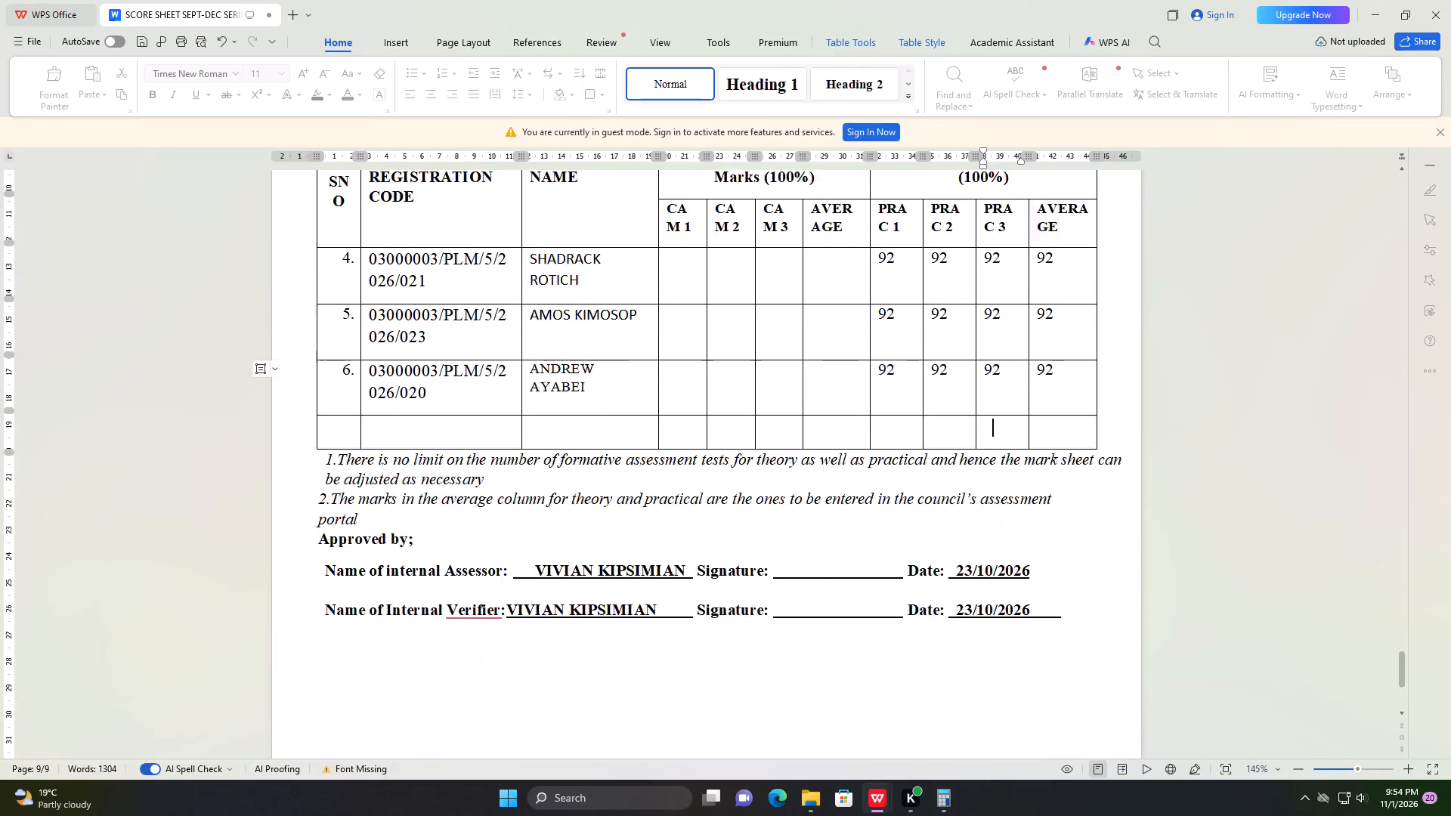
Shorten the underlined blank space after TRAINING INSTITUTE in the page 9 sheet's assessment center name.
scroll(316, 588, down, 4)
scroll(317, 589, up, 8)
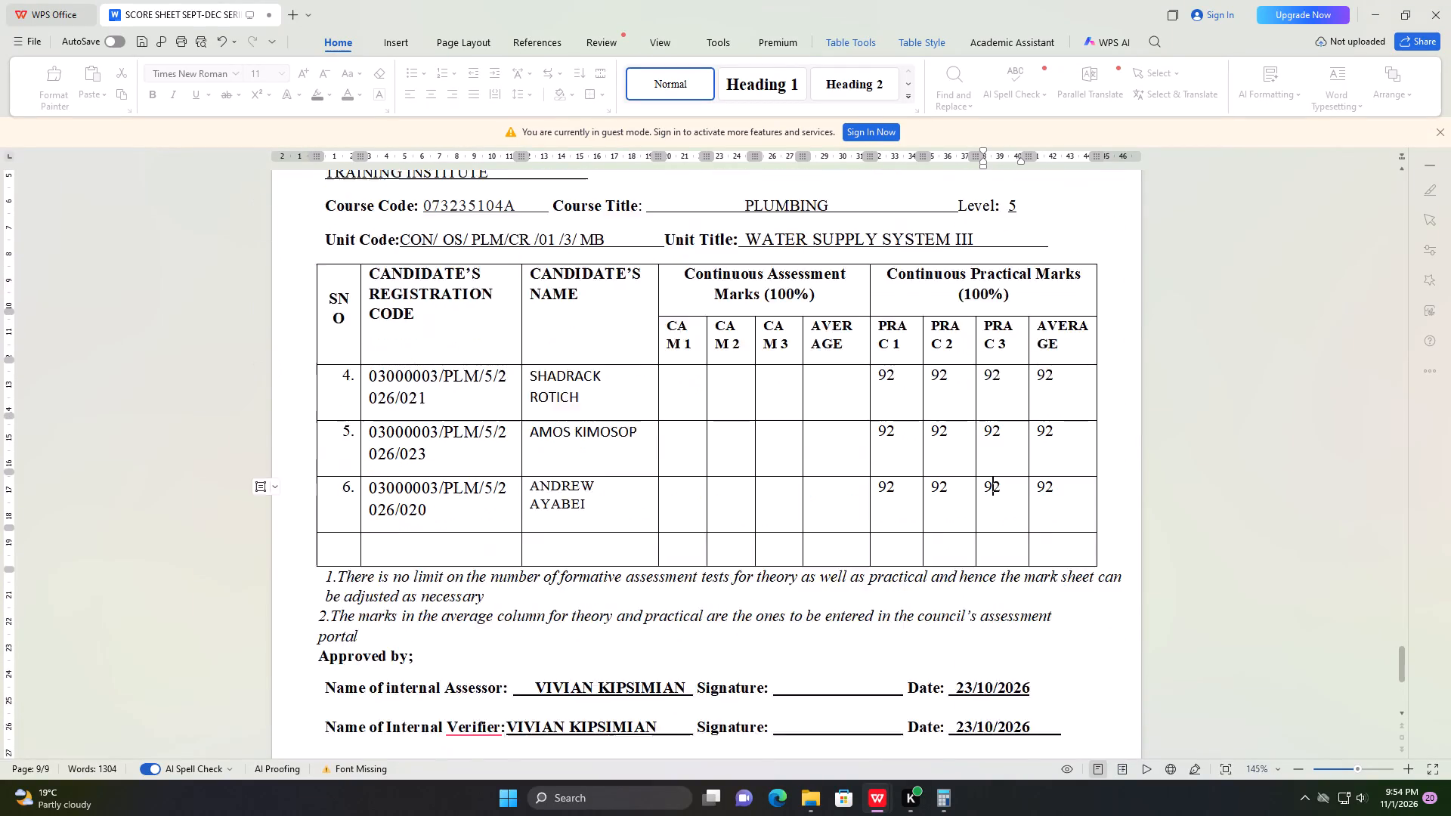
scroll(317, 590, up, 4)
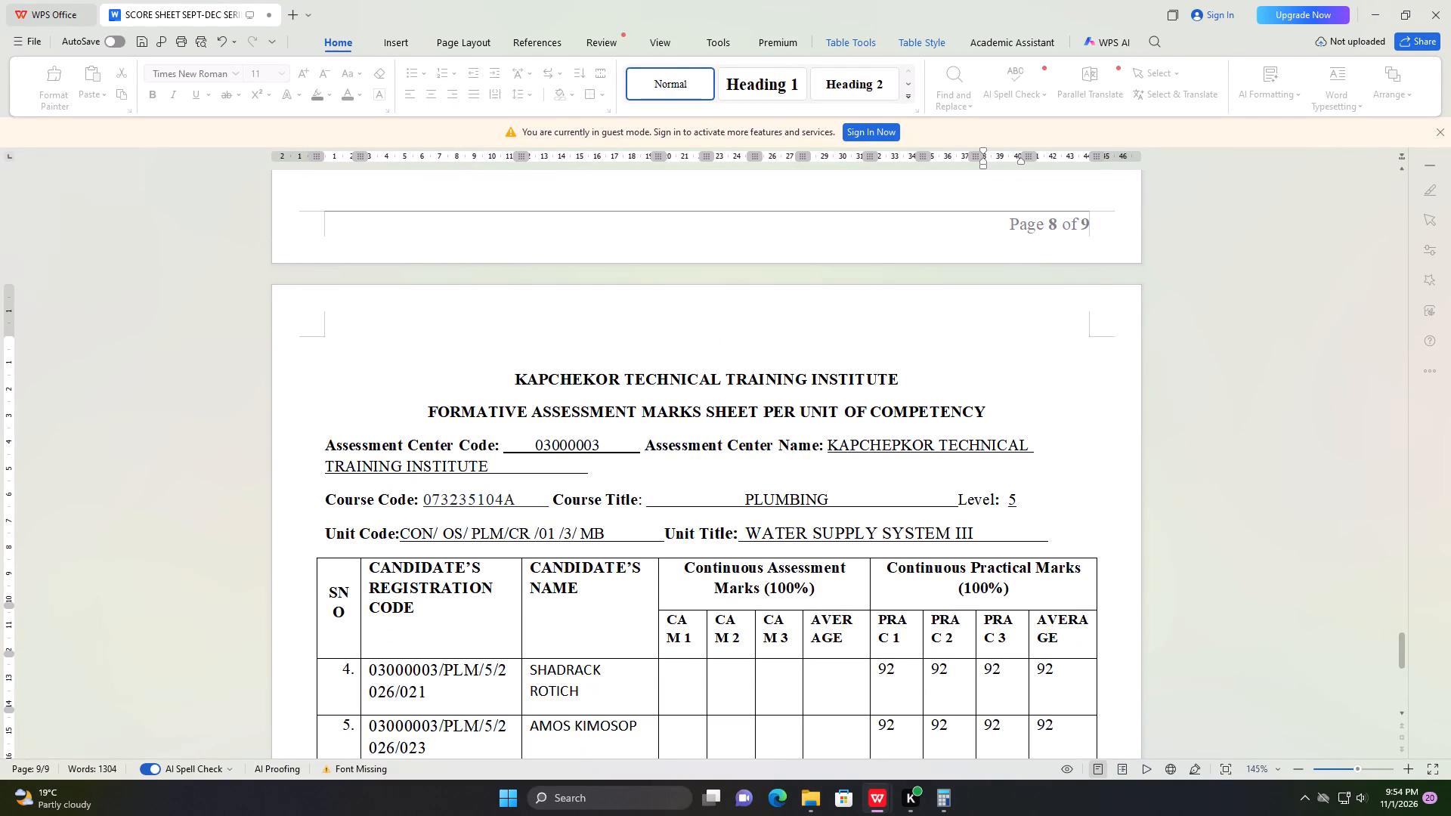
drag(603, 474, 520, 478)
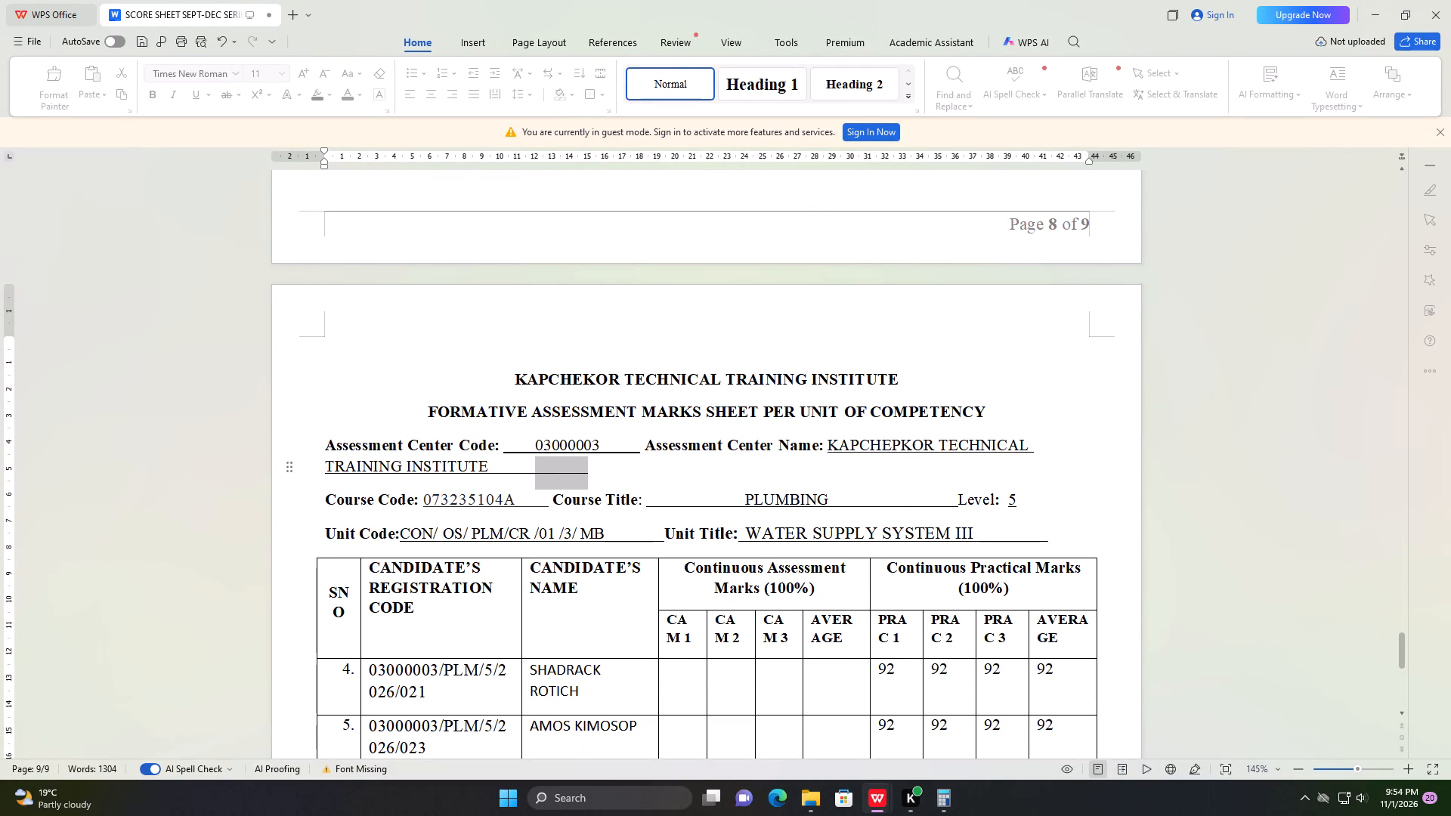
drag(520, 478, 514, 478)
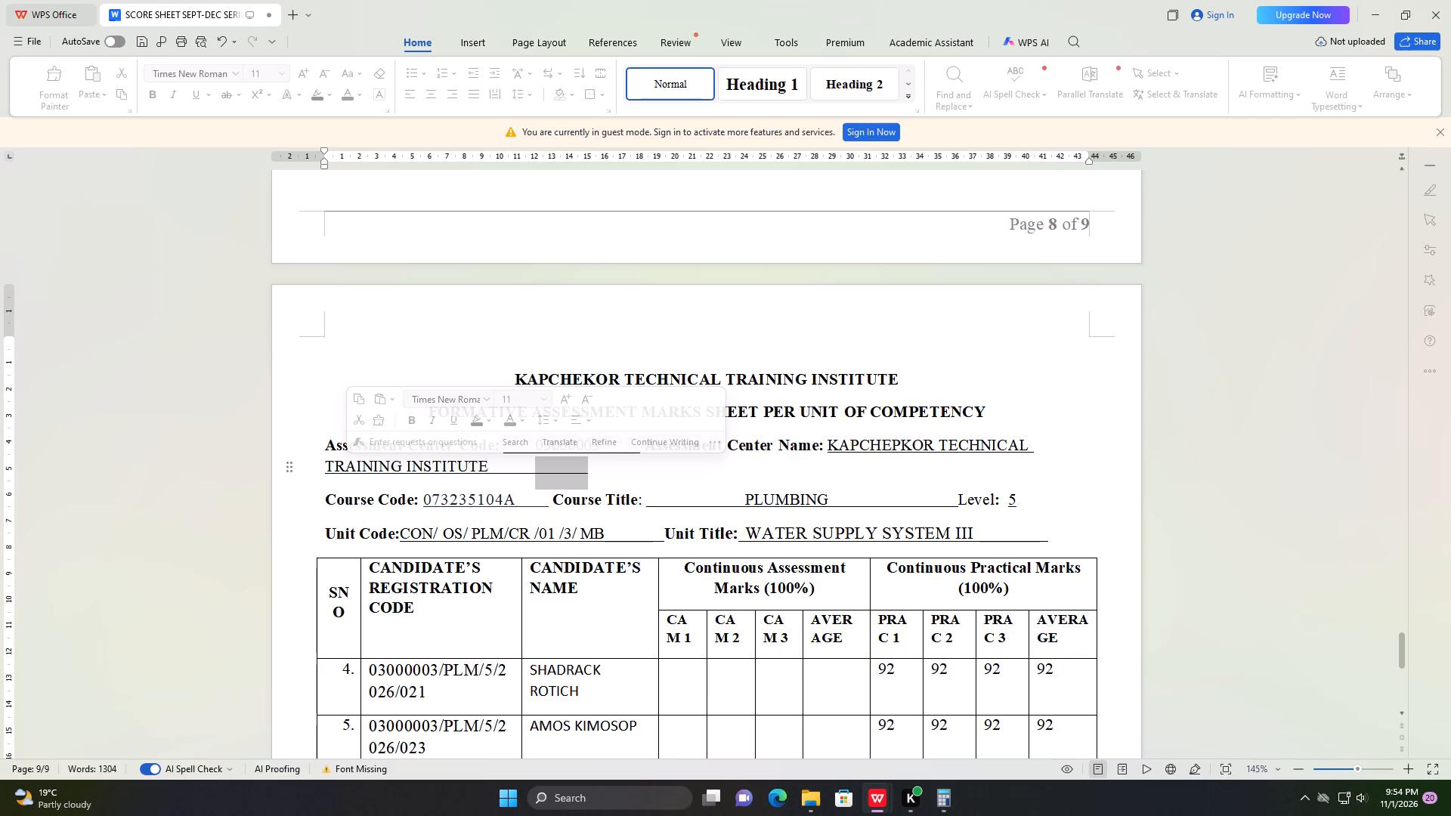
key(BackSpace)
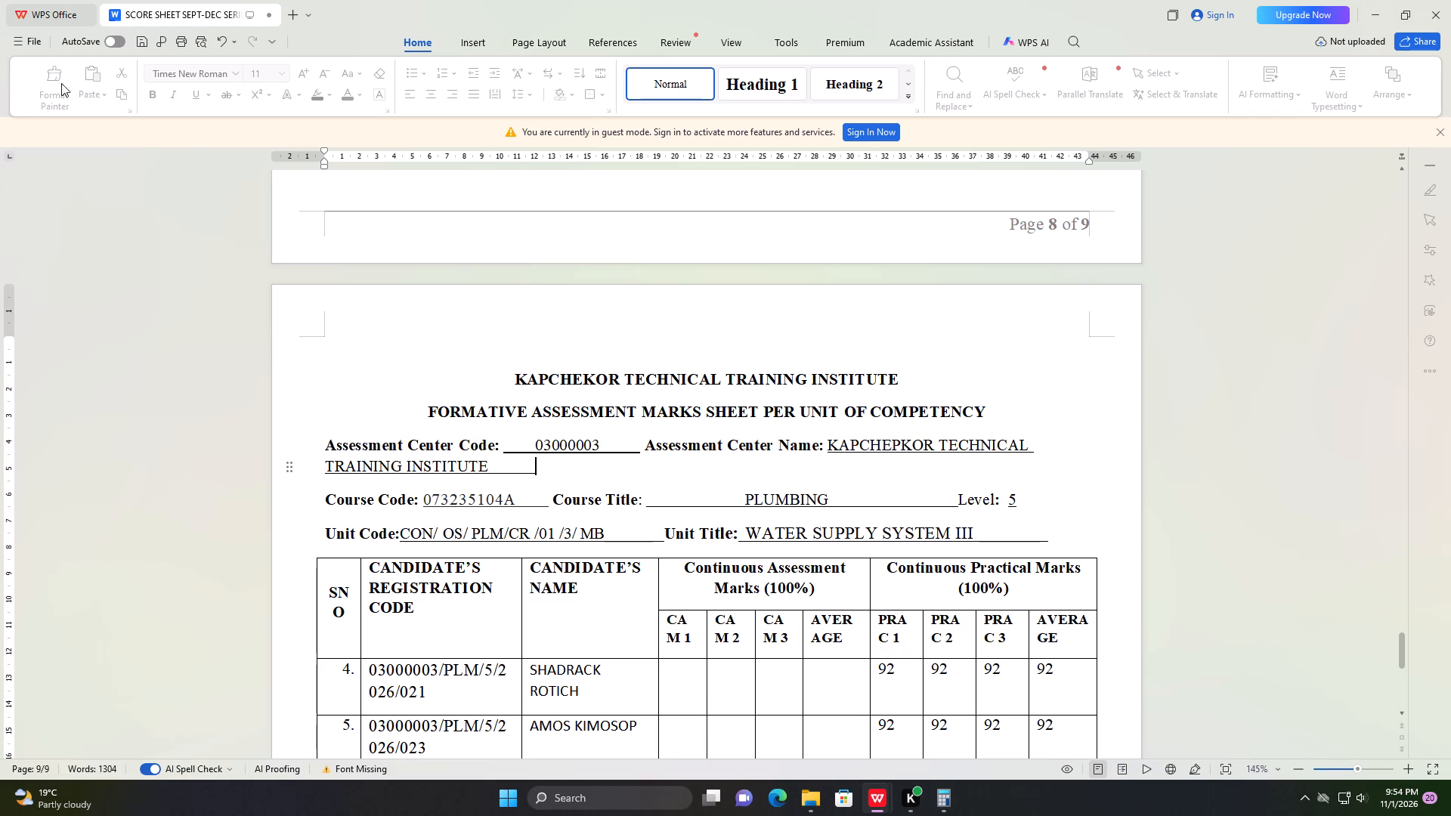
Remove the underlined blank space before PLUMBING in the page 9 course title and shorten the blank space after it.
scroll(263, 211, down, 9)
scroll(292, 209, up, 2)
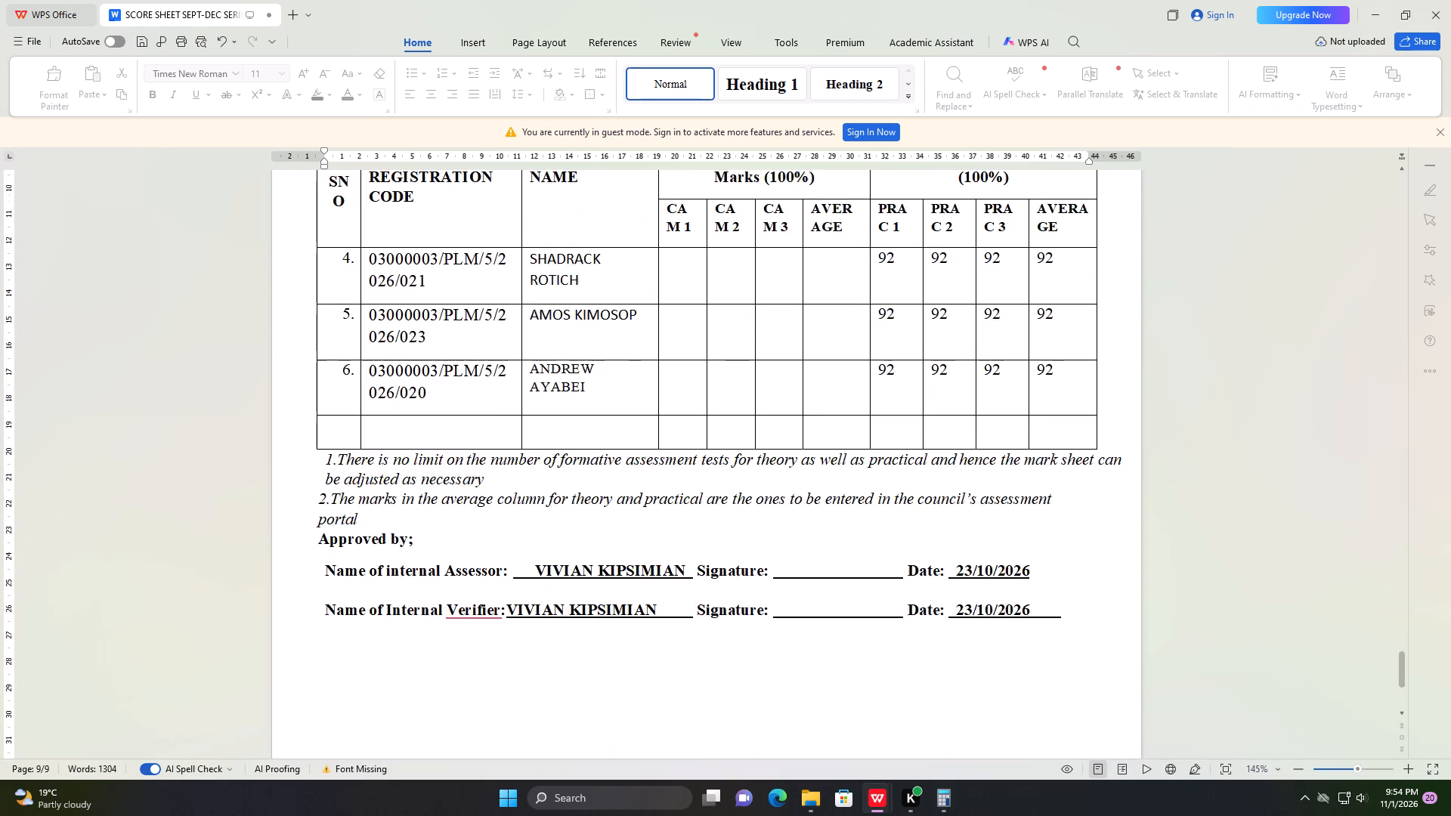
scroll(292, 209, up, 6)
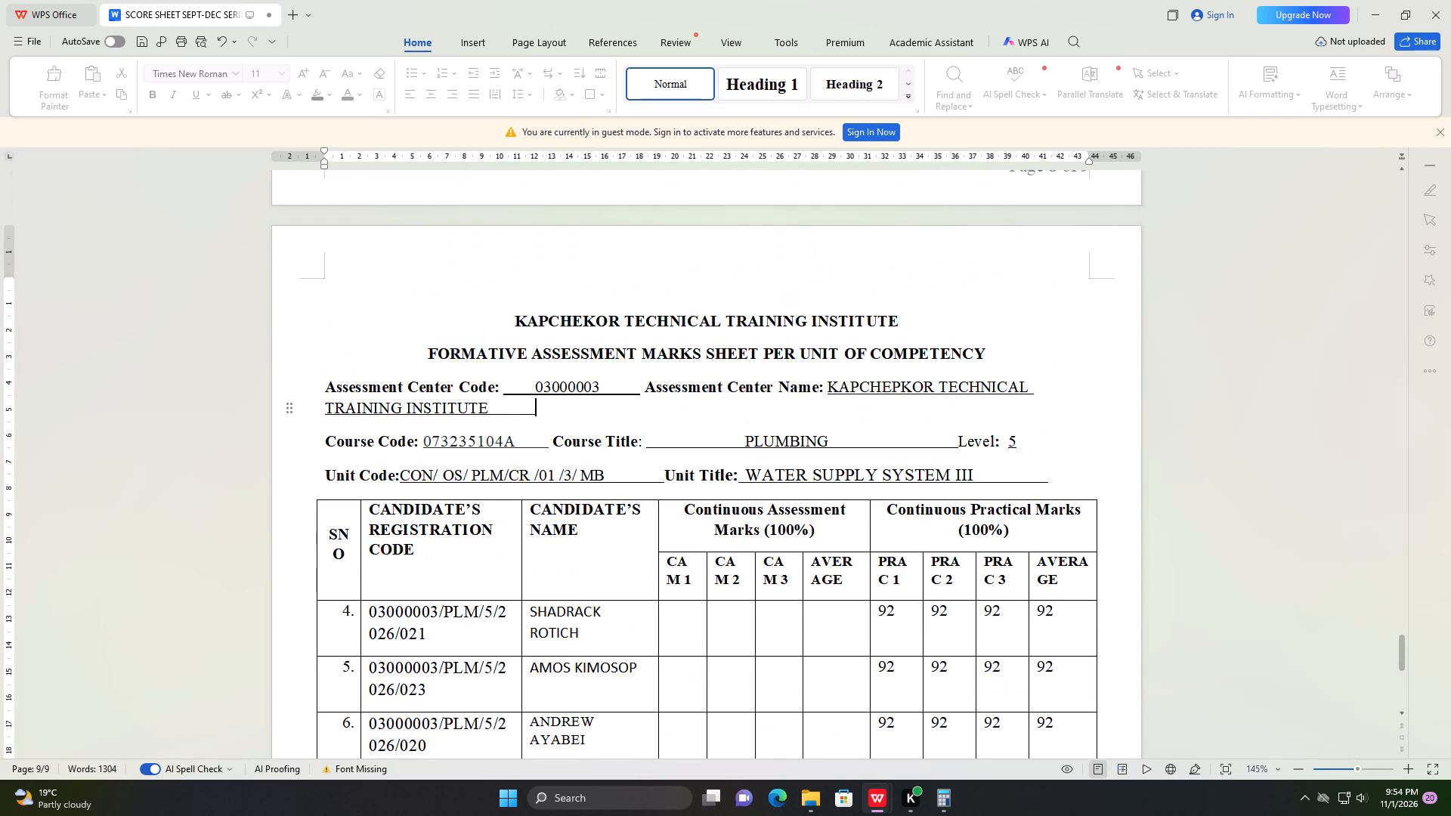
drag(738, 444, 673, 444)
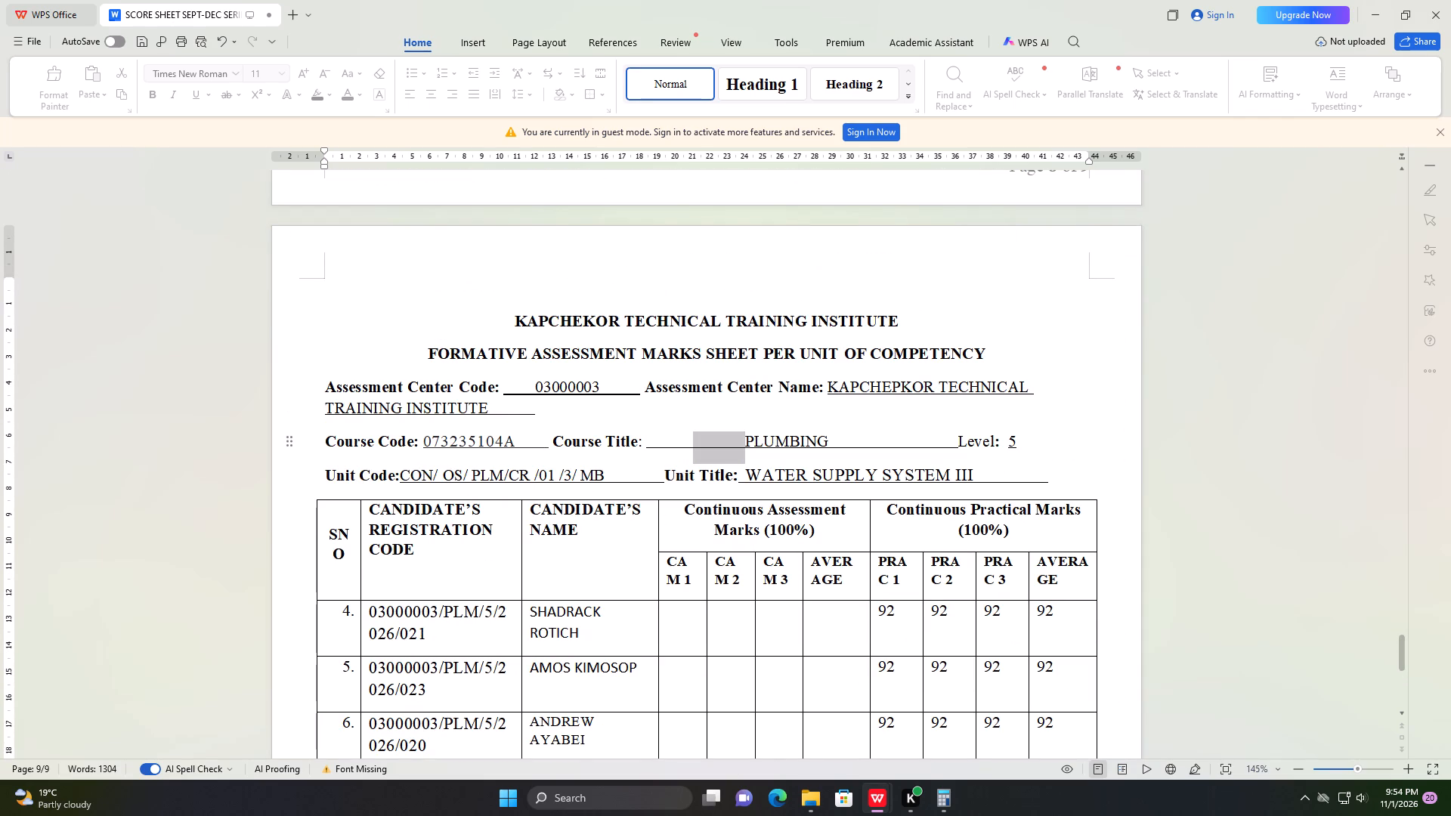
drag(673, 444, 660, 447)
key(BackSpace)
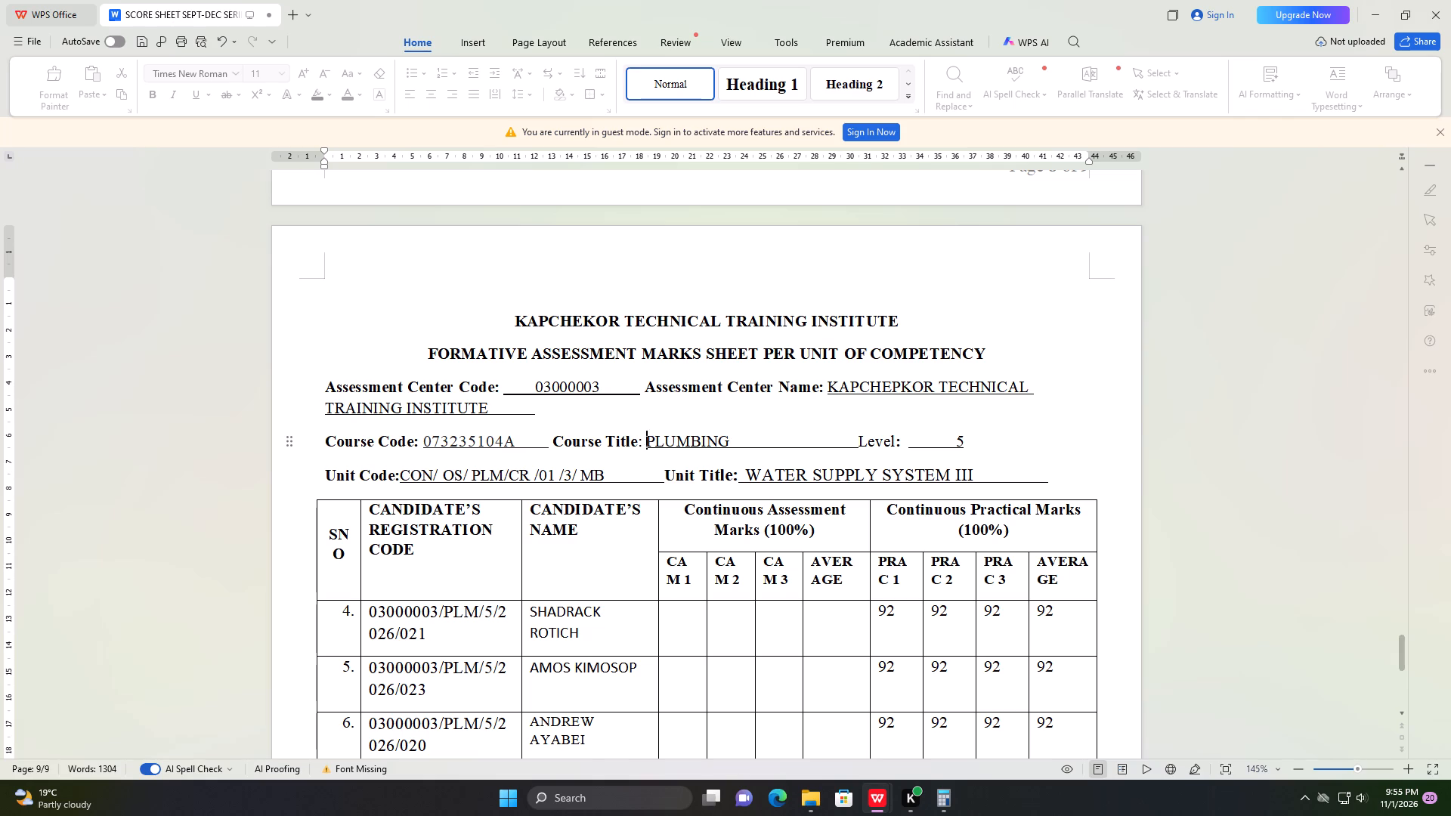
drag(852, 447, 778, 453)
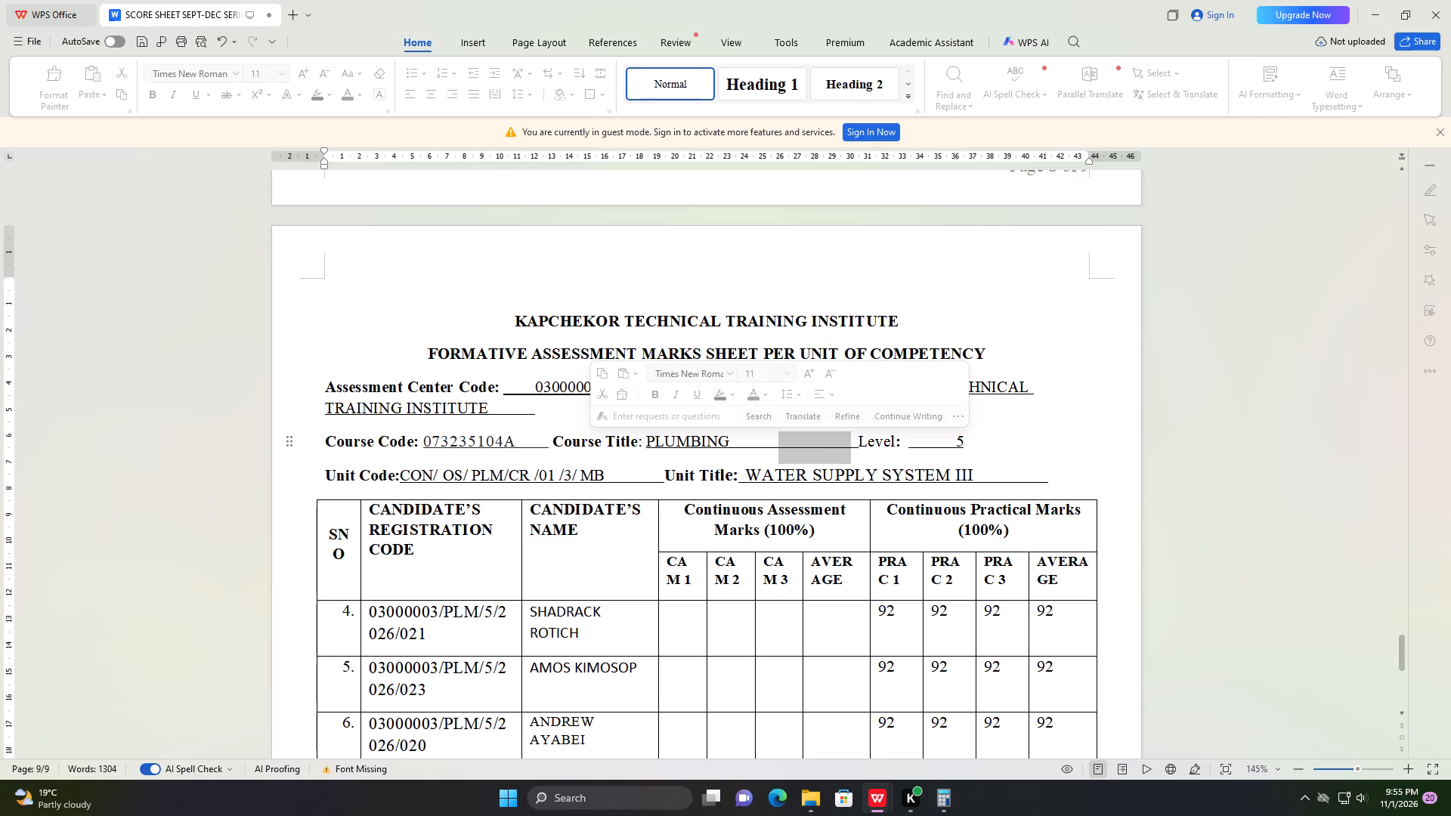
key(BackSpace)
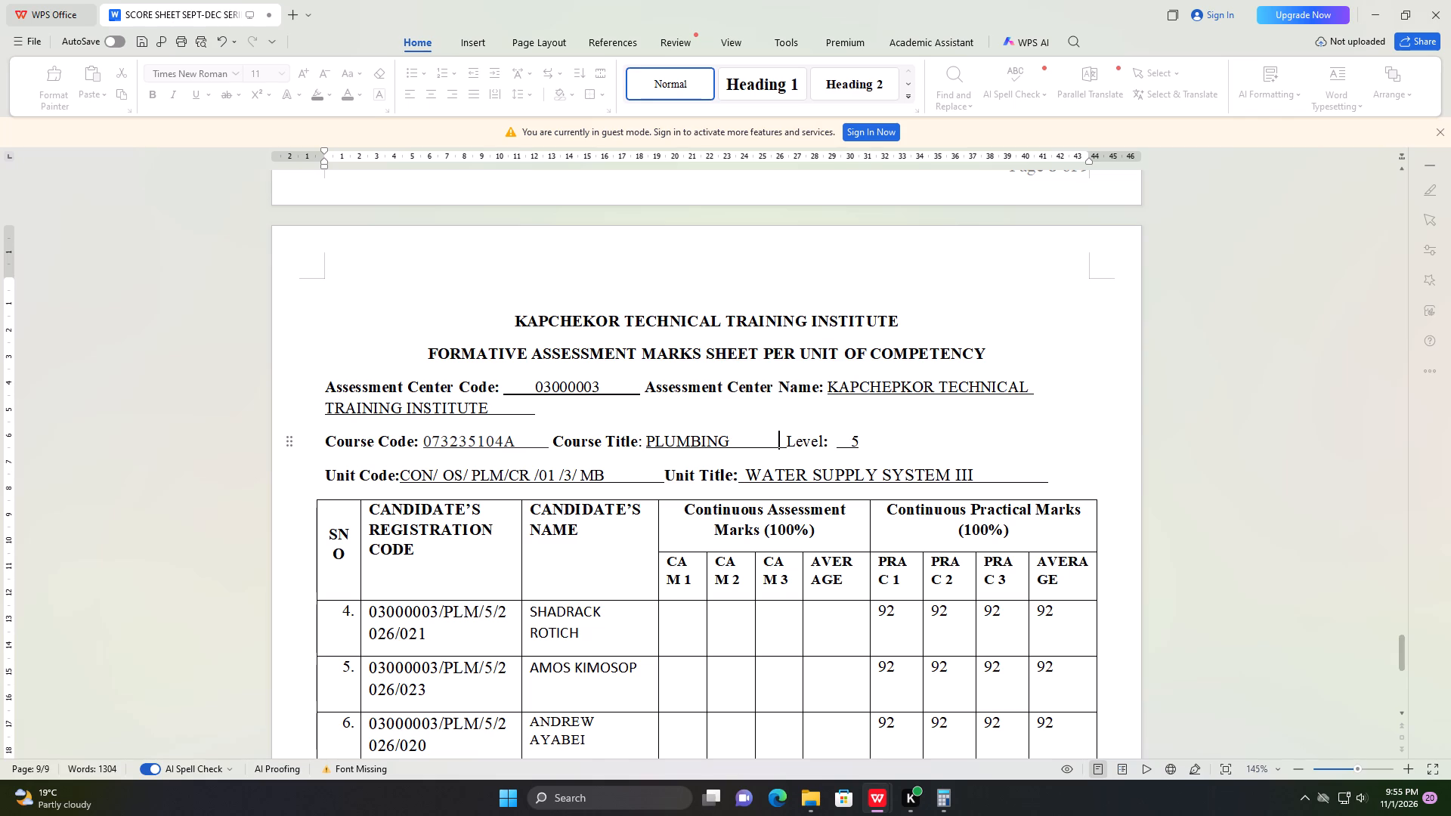
Save the score sheet document.
scroll(667, 443, up, 1)
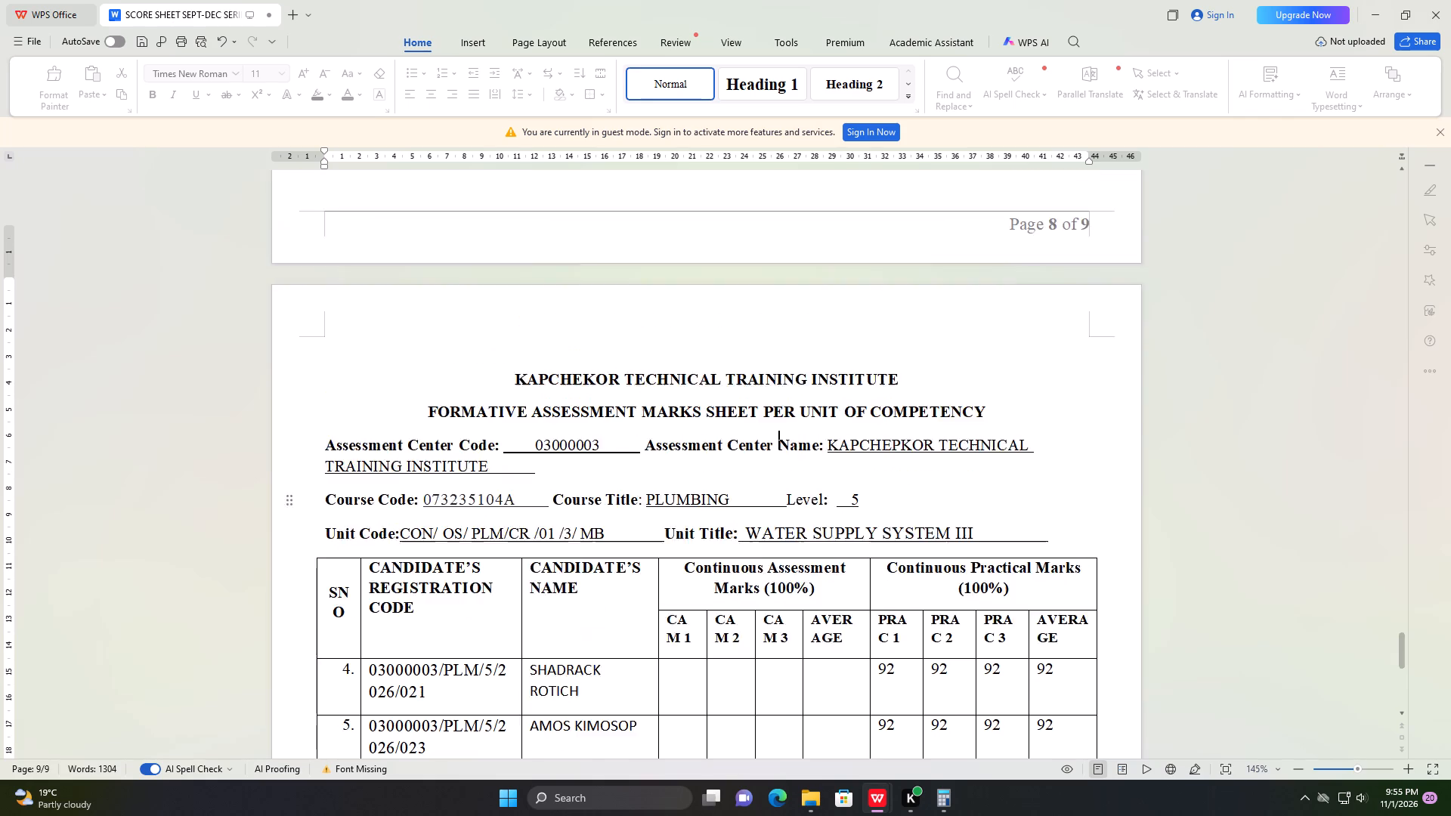
scroll(667, 443, up, 1)
scroll(586, 446, up, 3)
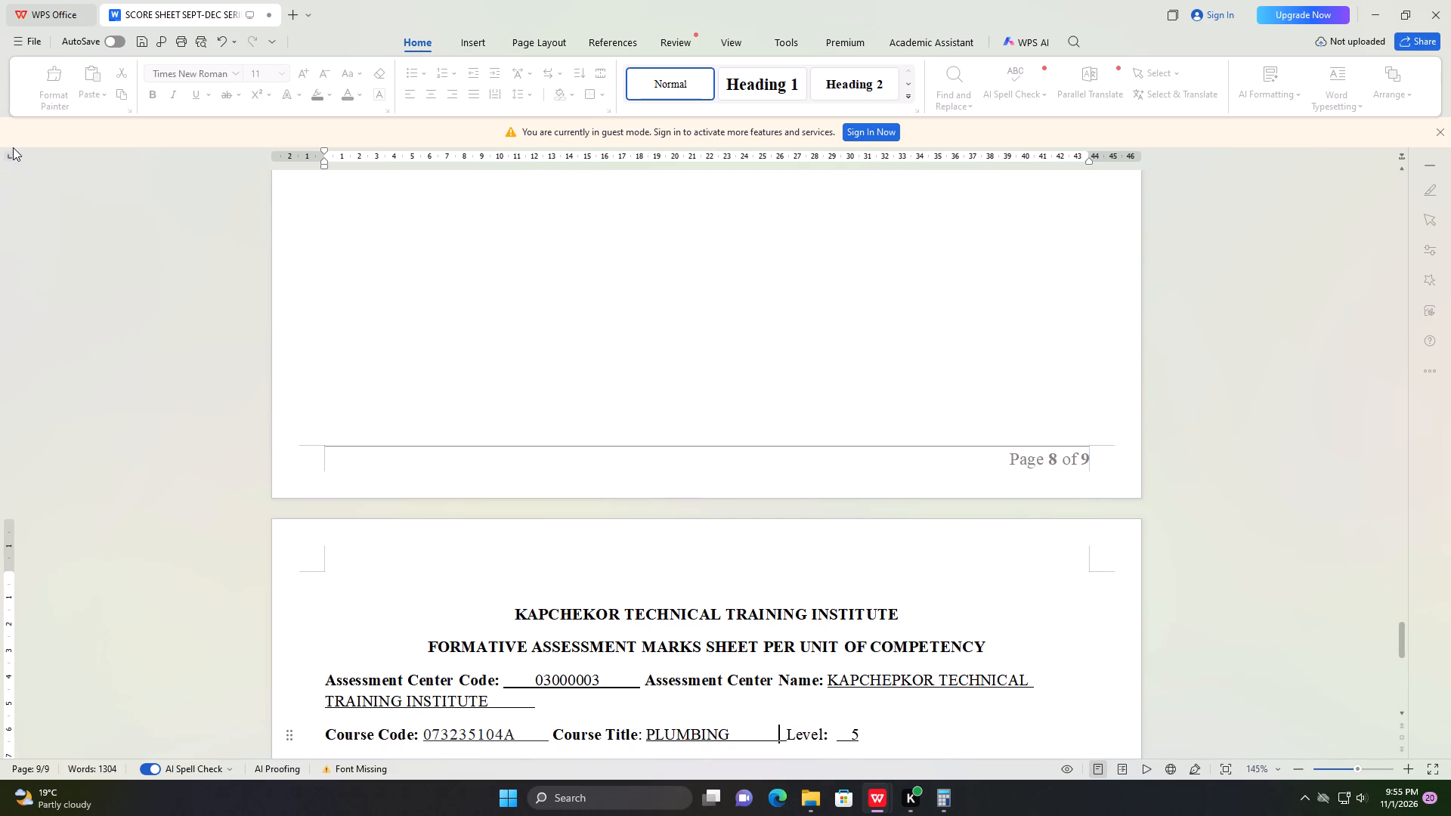
click(14, 39)
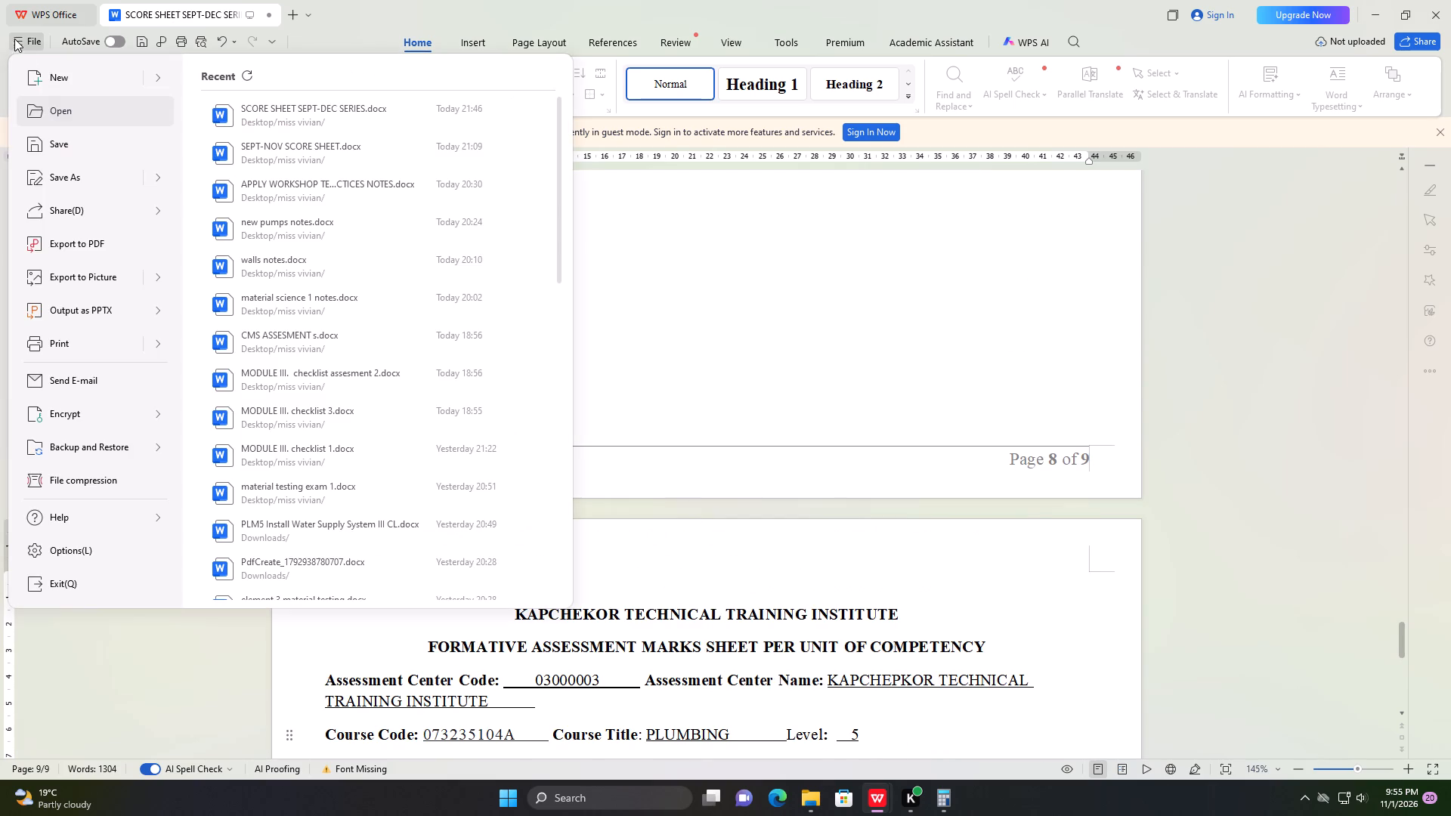
click(60, 149)
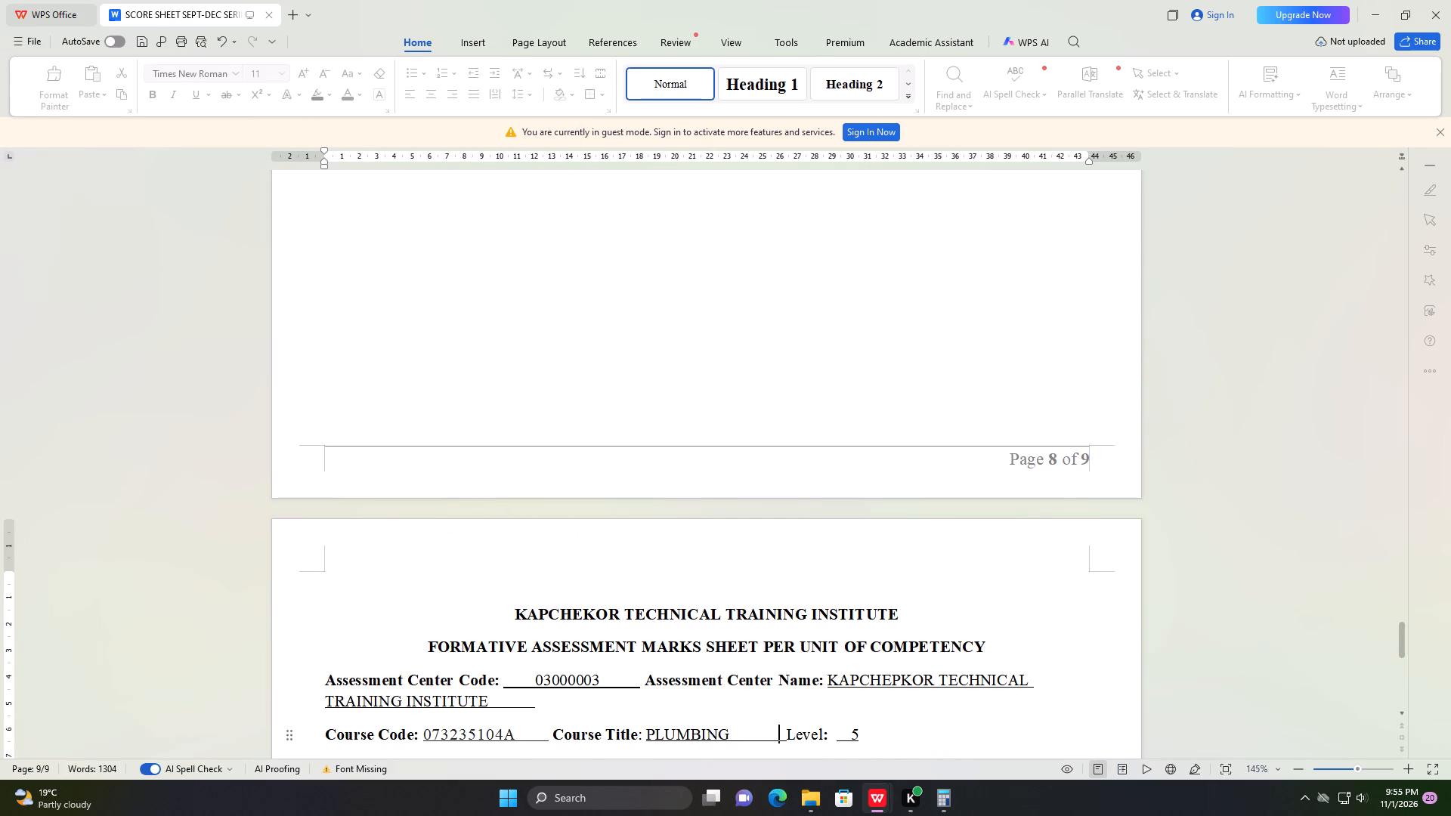